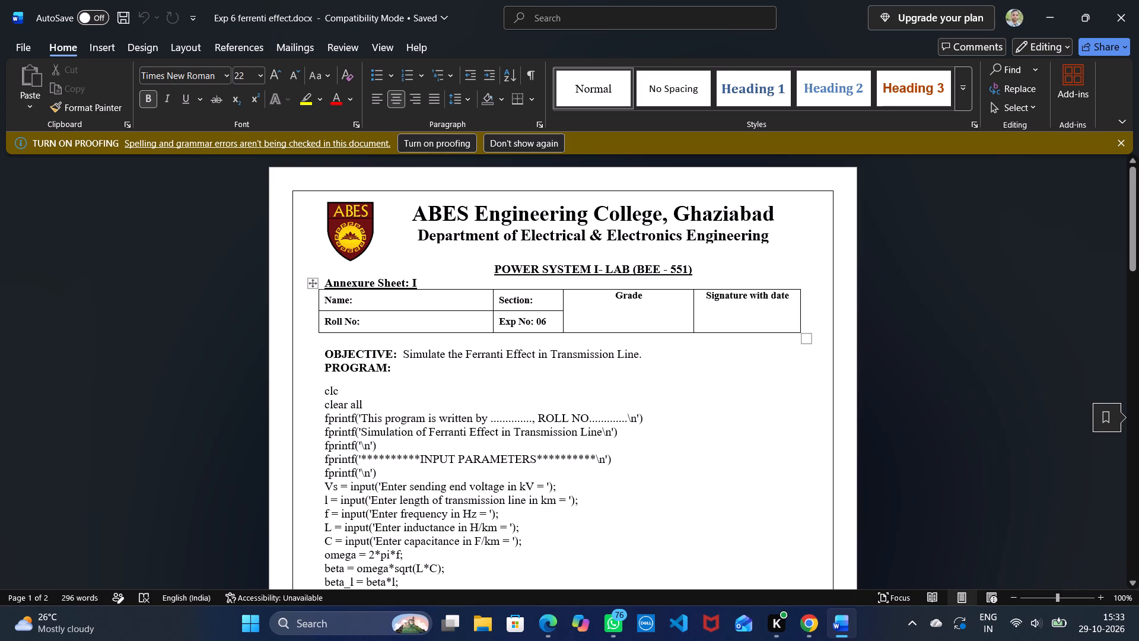
# Delete two dots from the ROLL NO placeholder in the first fprintf line of the program.
pyautogui.moveTo(613, 428); pyautogui.dragTo(612, 422)
pyautogui.click(612, 422)
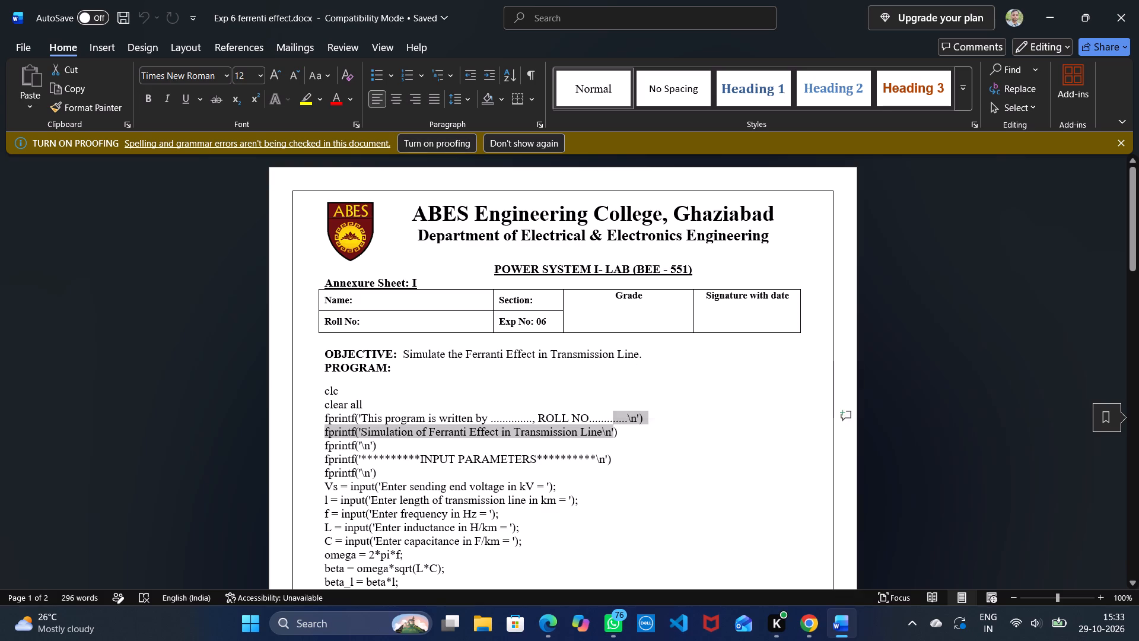
pyautogui.press('BackSpace')
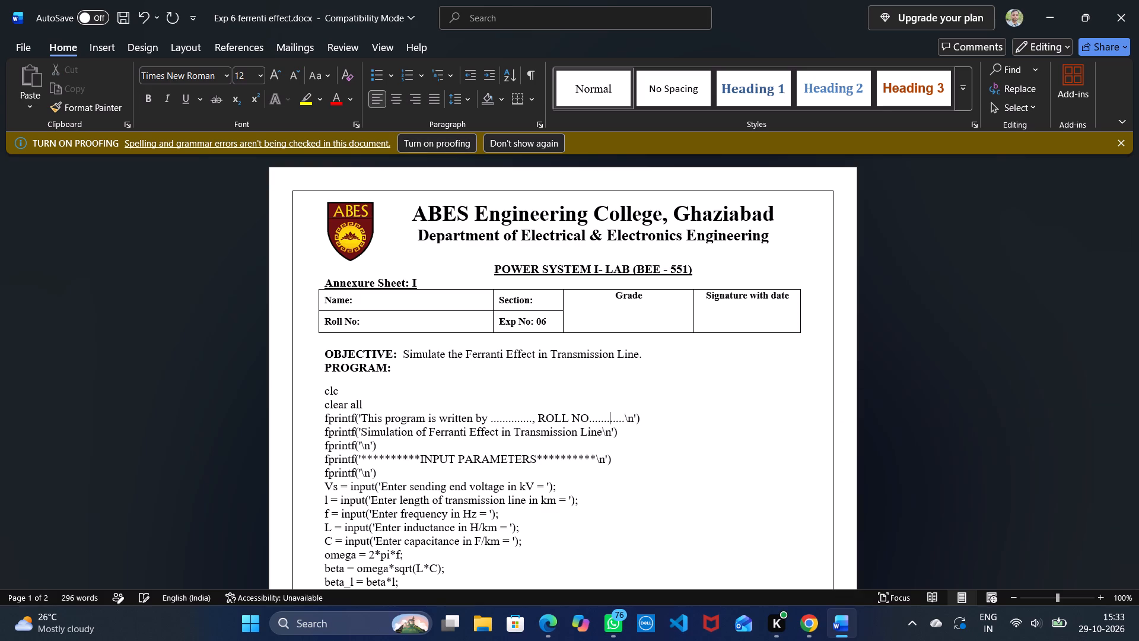
pyautogui.press('BackSpace')
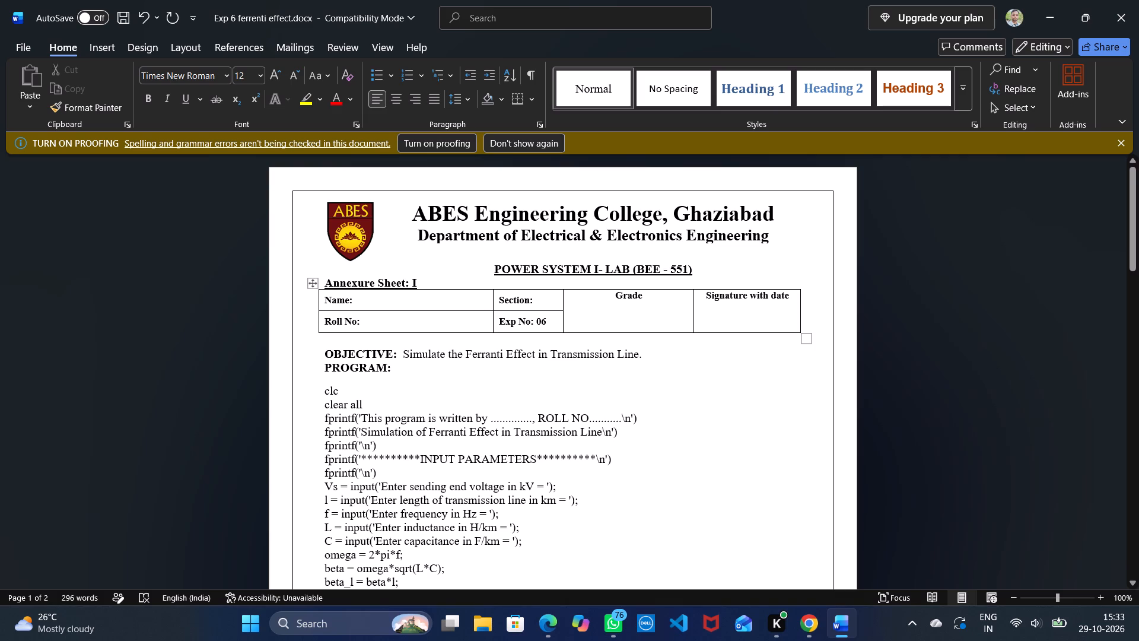
# Cut the "ABES Engineering College, Ghaziabad" title line from the first page's header.
pyautogui.click(329, 198)
pyautogui.moveTo(329, 198); pyautogui.dragTo(349, 215)
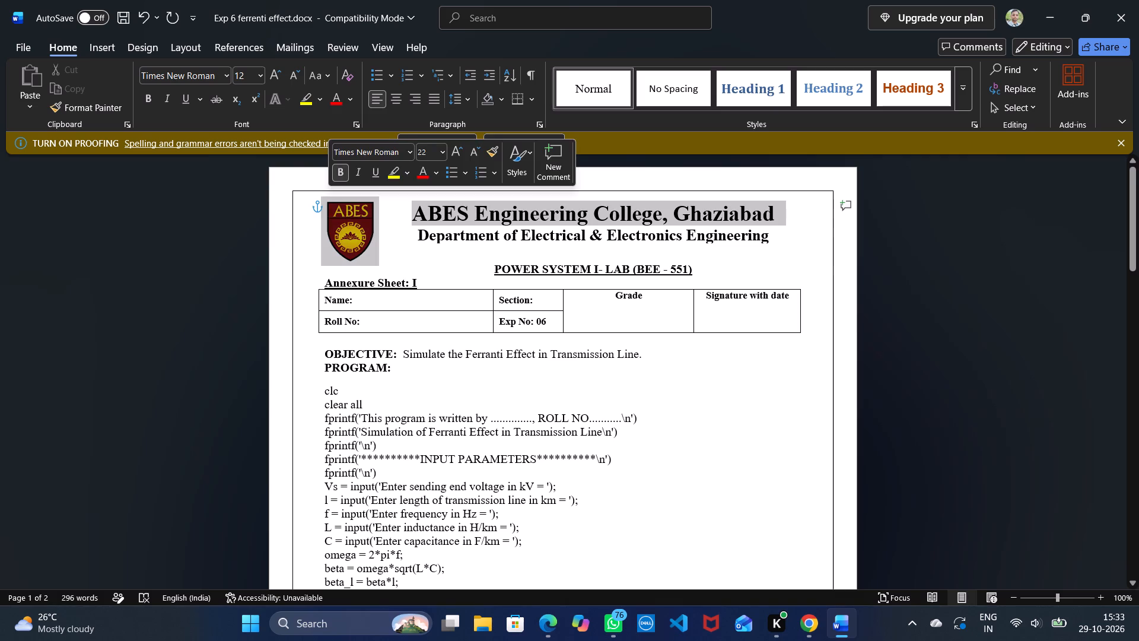
pyautogui.moveTo(349, 215); pyautogui.dragTo(358, 222)
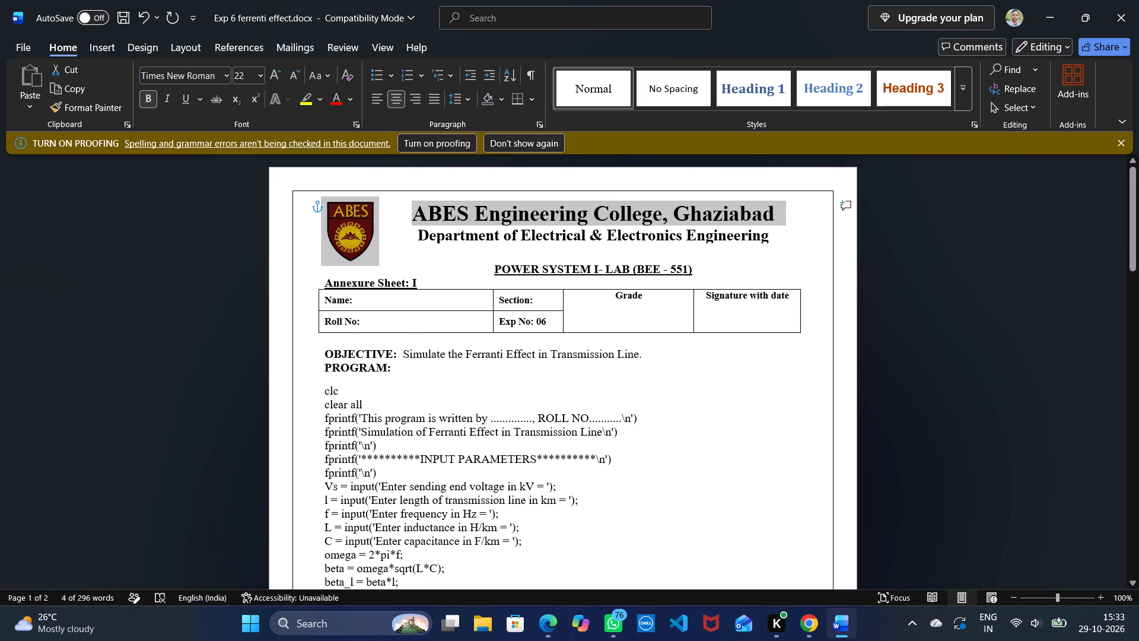
pyautogui.hotkey('ctrl', 'x')
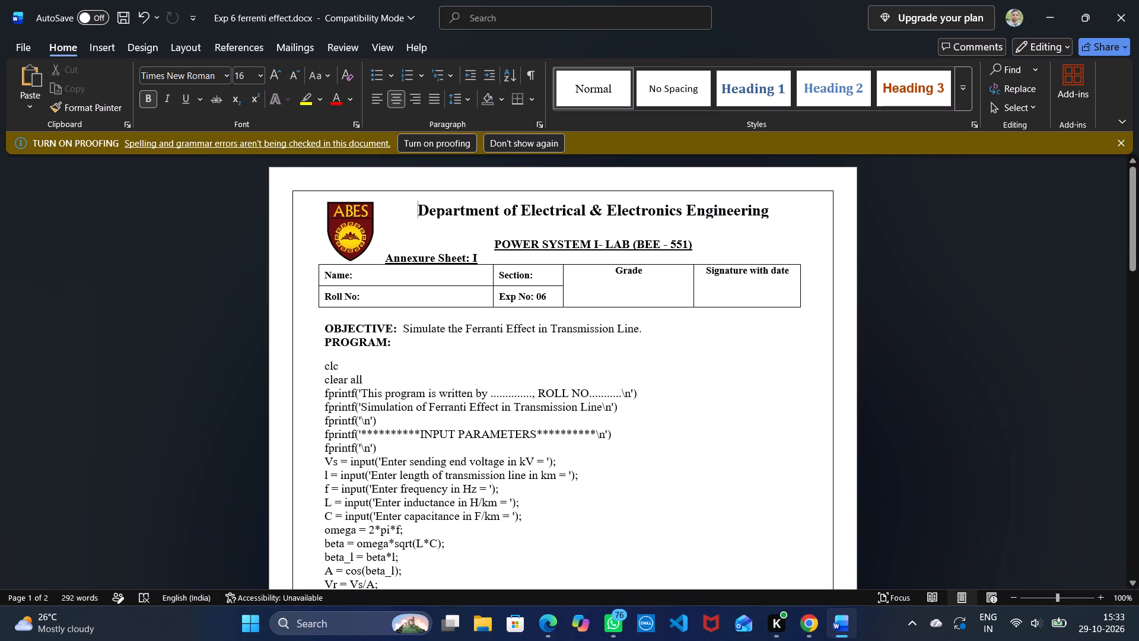
# Cut the ABES logo picture from the first page's header.
pyautogui.moveTo(329, 205); pyautogui.dragTo(358, 250)
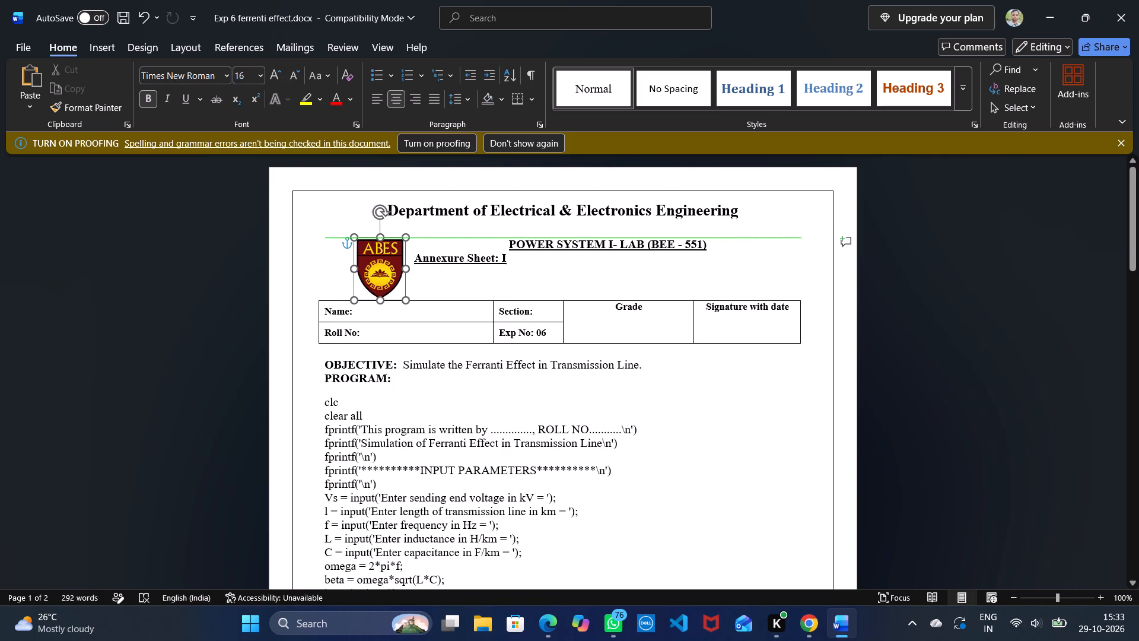
pyautogui.moveTo(358, 250); pyautogui.dragTo(330, 214)
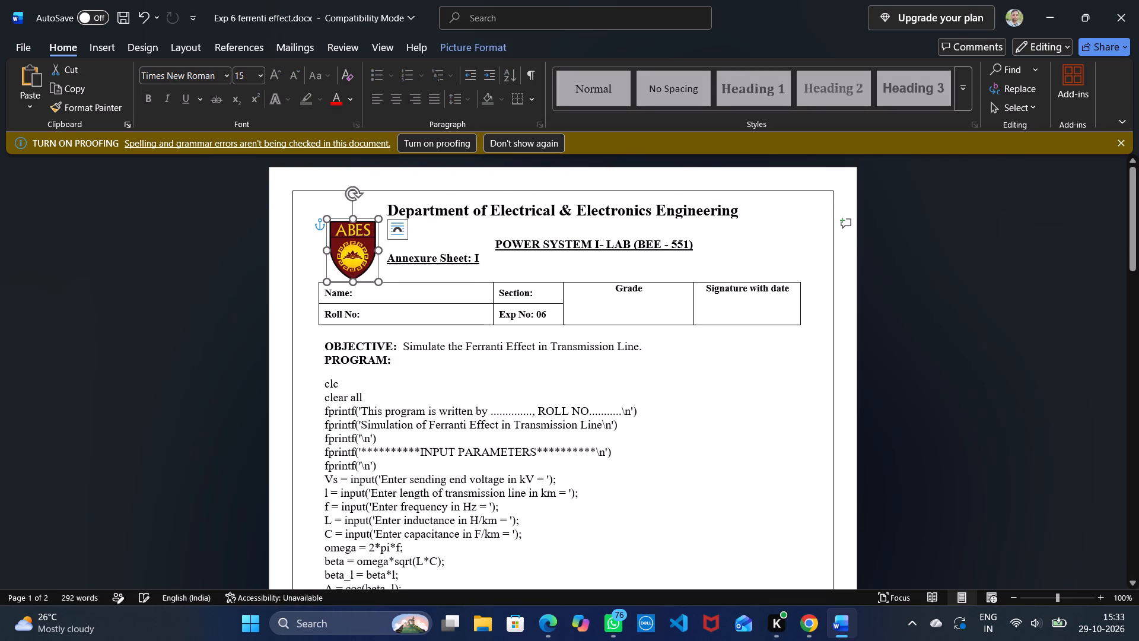
pyautogui.hotkey('ctrl', 'x')
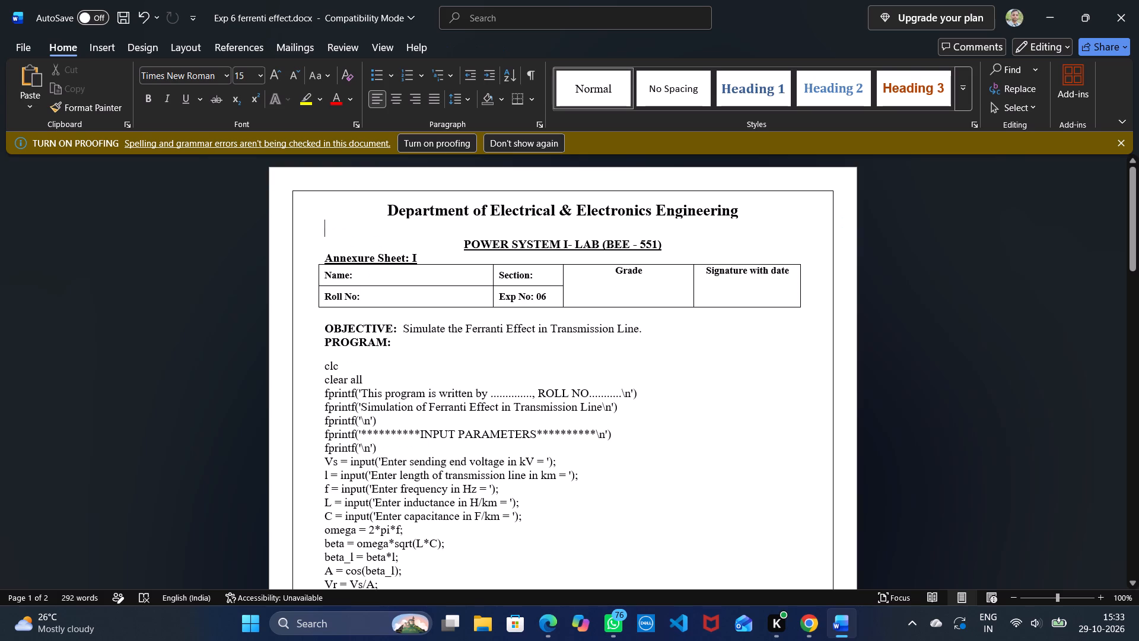
# Cut the remaining first-page header, from the department line through the Annexure Sheet I table, OBJECTIVE and PROGRAM lines.
pyautogui.moveTo(382, 204); pyautogui.dragTo(474, 332)
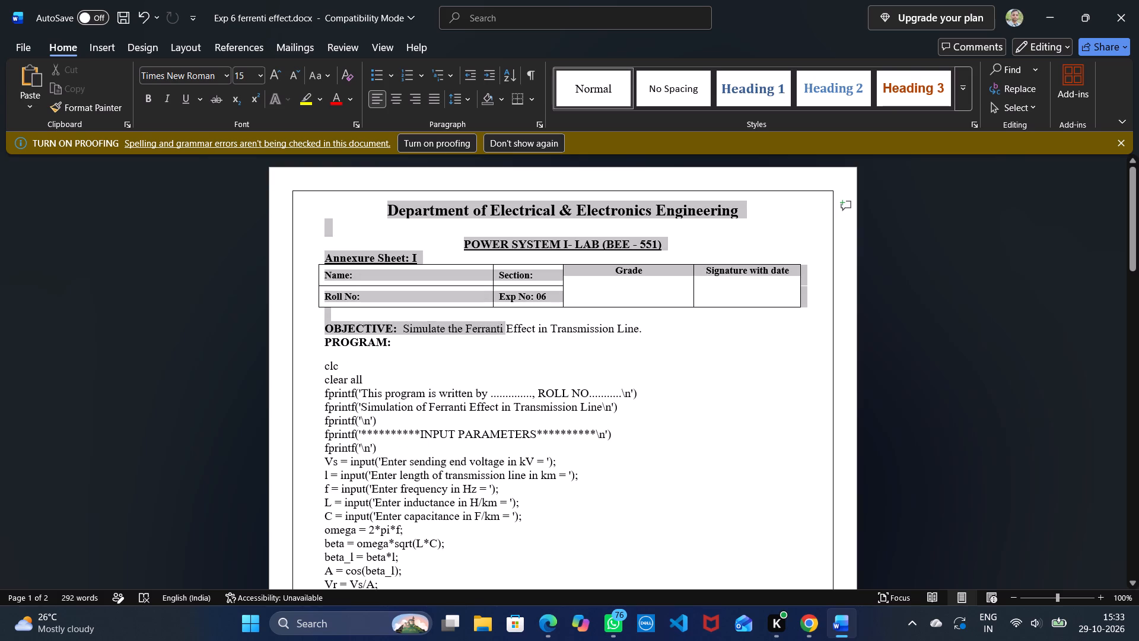
pyautogui.moveTo(474, 332); pyautogui.dragTo(475, 325)
pyautogui.moveTo(475, 325); pyautogui.dragTo(657, 337)
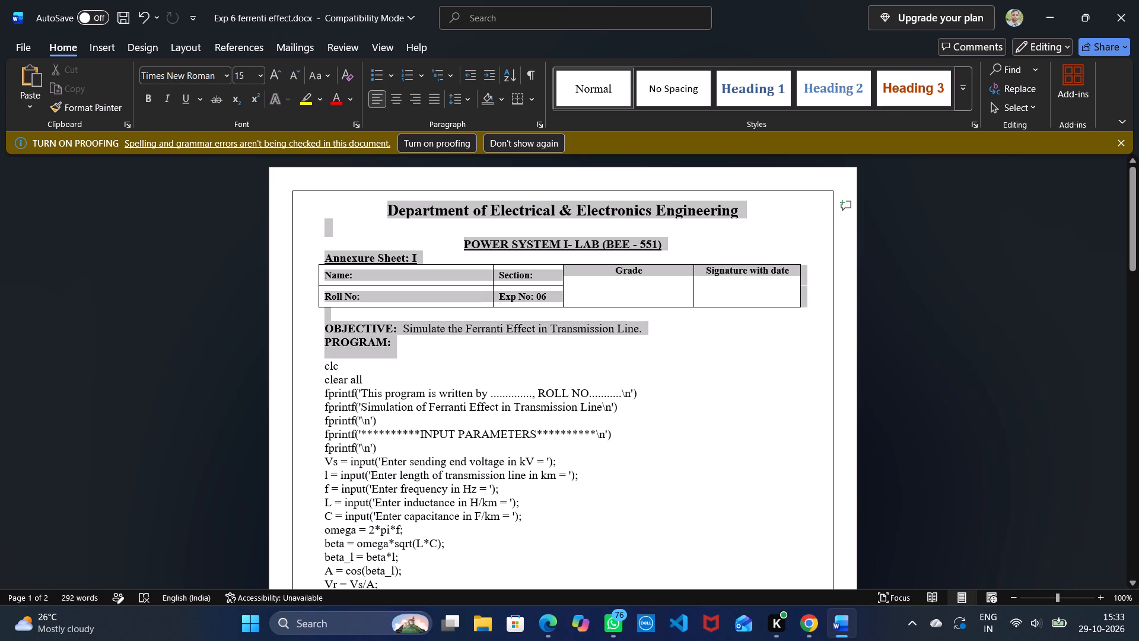
pyautogui.moveTo(657, 337); pyautogui.dragTo(657, 339)
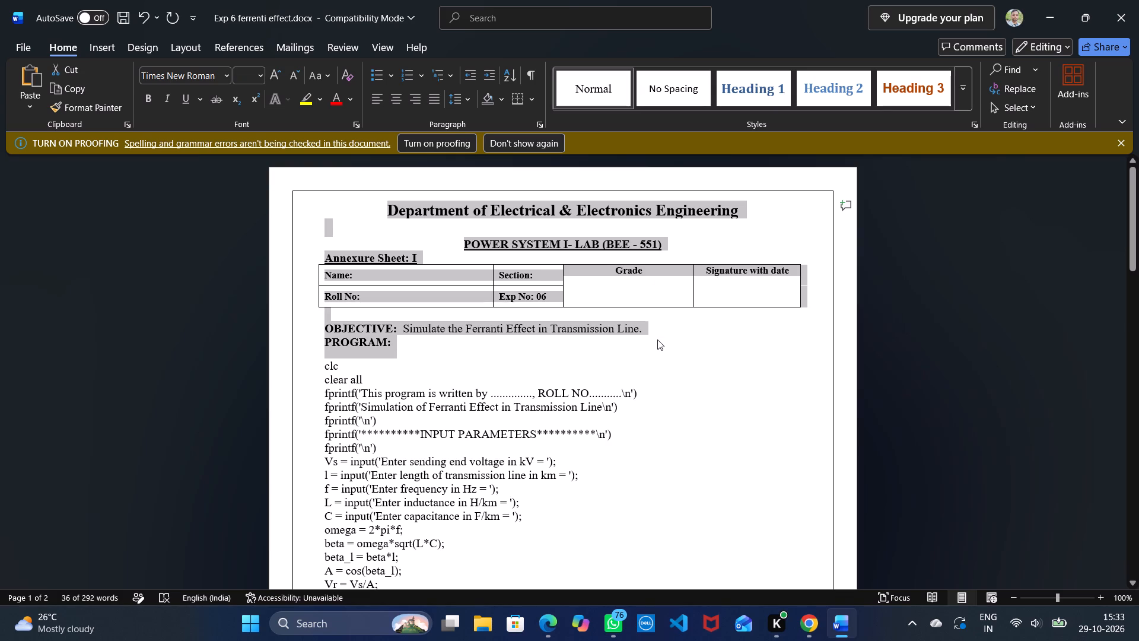
pyautogui.hotkey('ctrl', 'x')
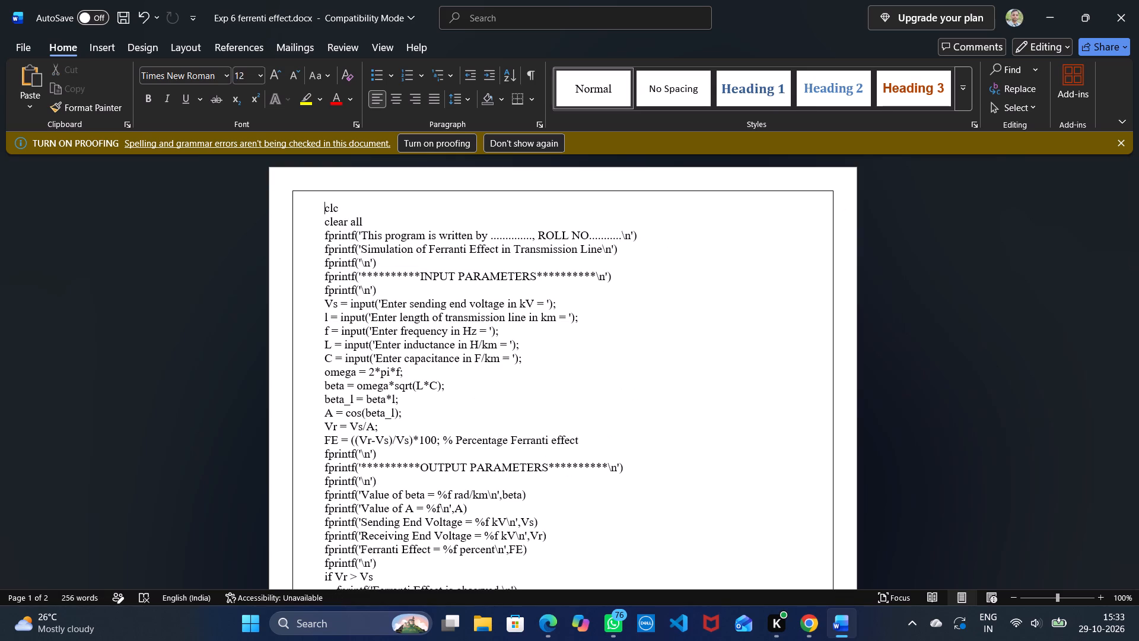
# Examine the rest of the document, including the Annexure Sheet II header and the results section.
pyautogui.scroll(-1, 616, 388)
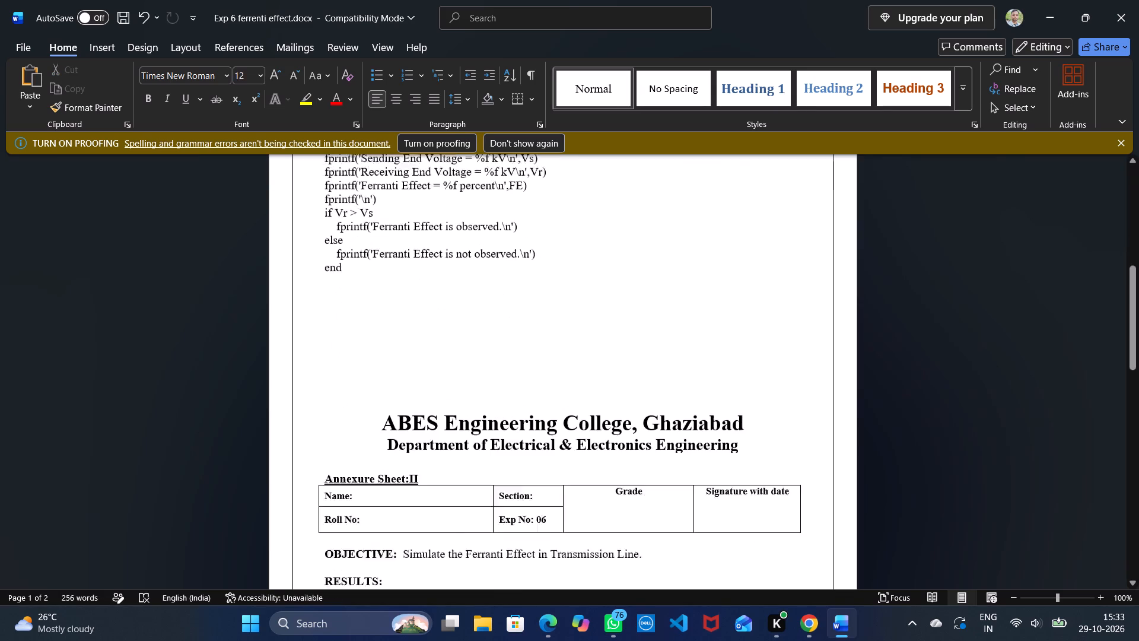
pyautogui.scroll(-3, 616, 388)
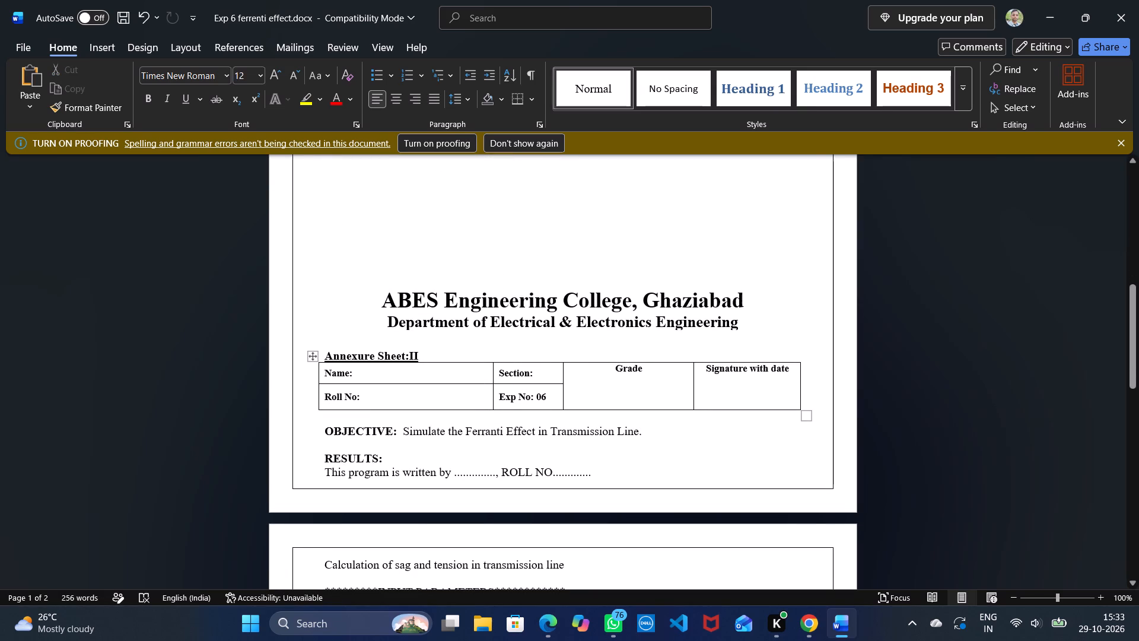
pyautogui.scroll(5, 389, 292)
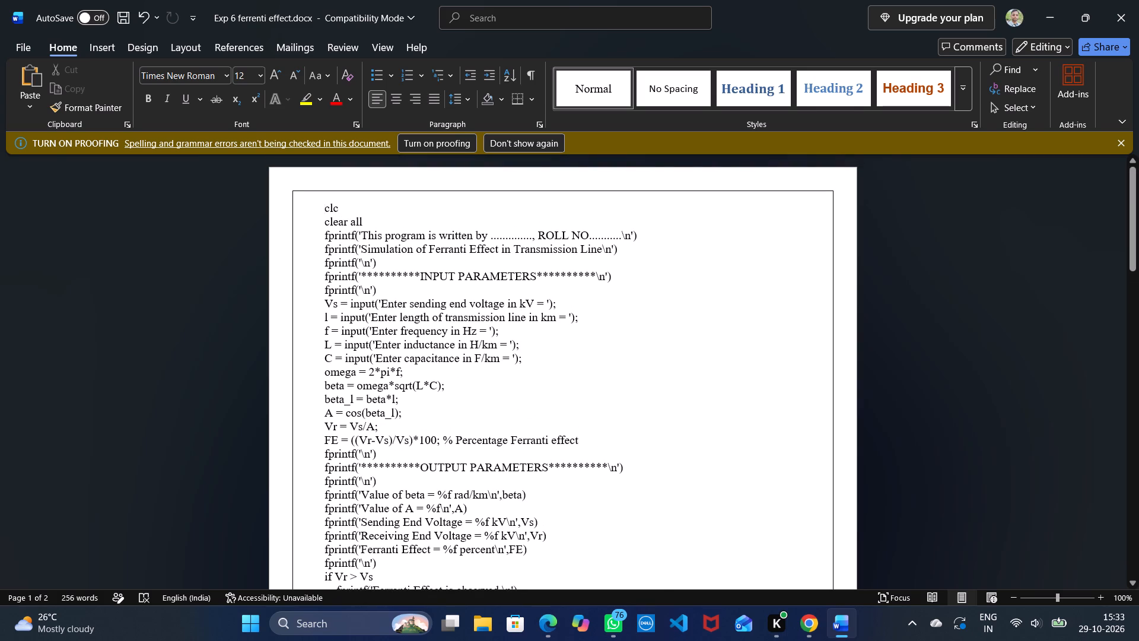
pyautogui.scroll(-2, 516, 361)
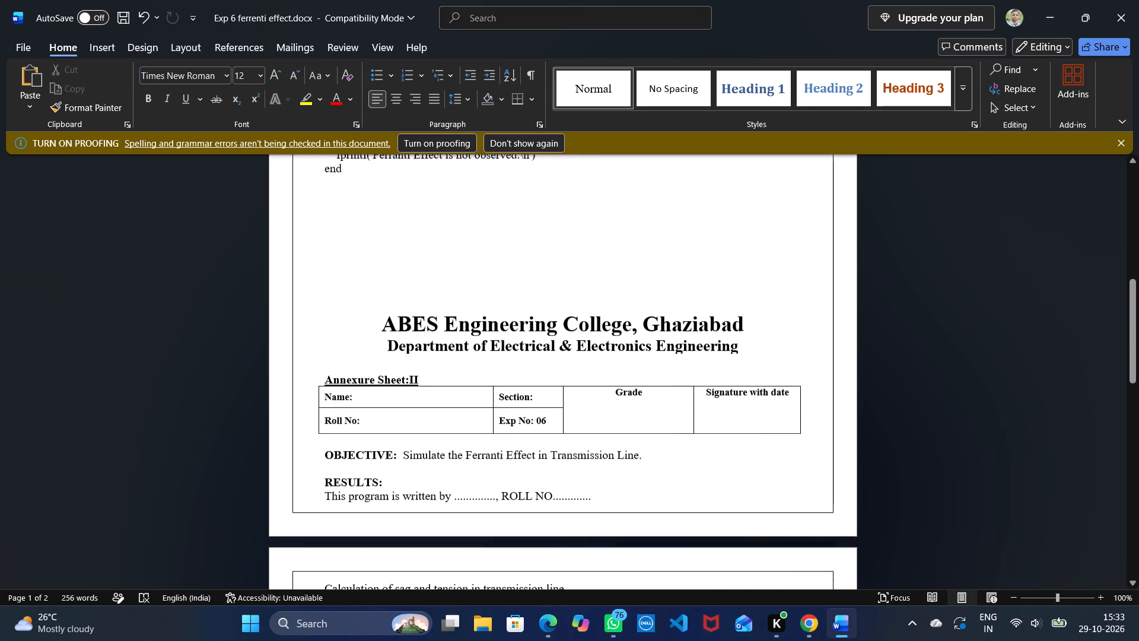
pyautogui.scroll(-1, 516, 361)
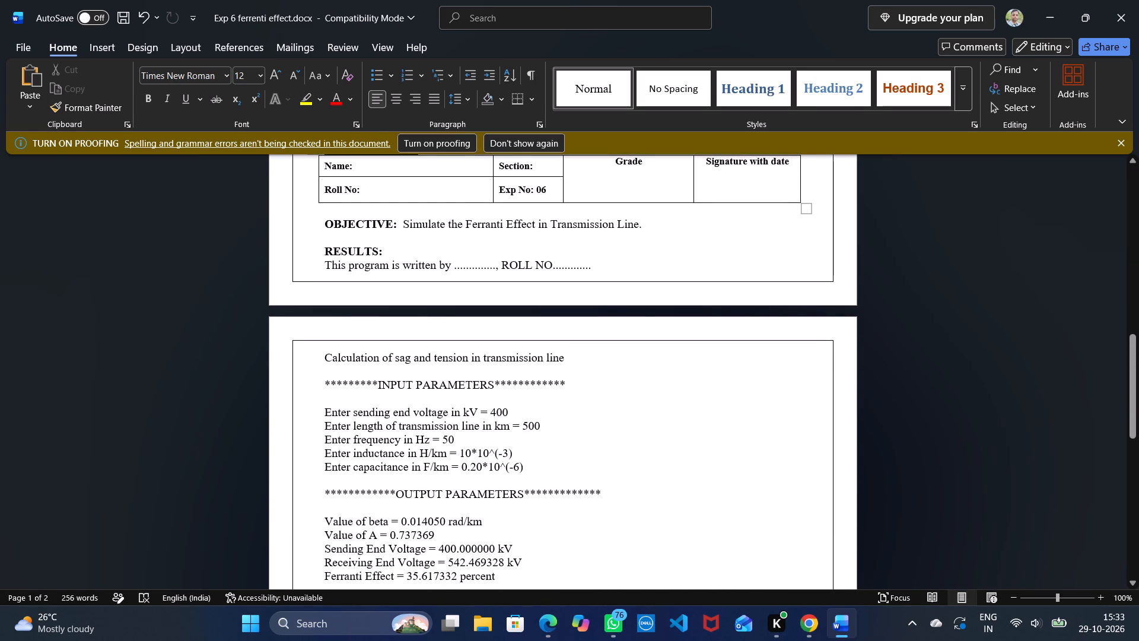
pyautogui.scroll(1, 456, 391)
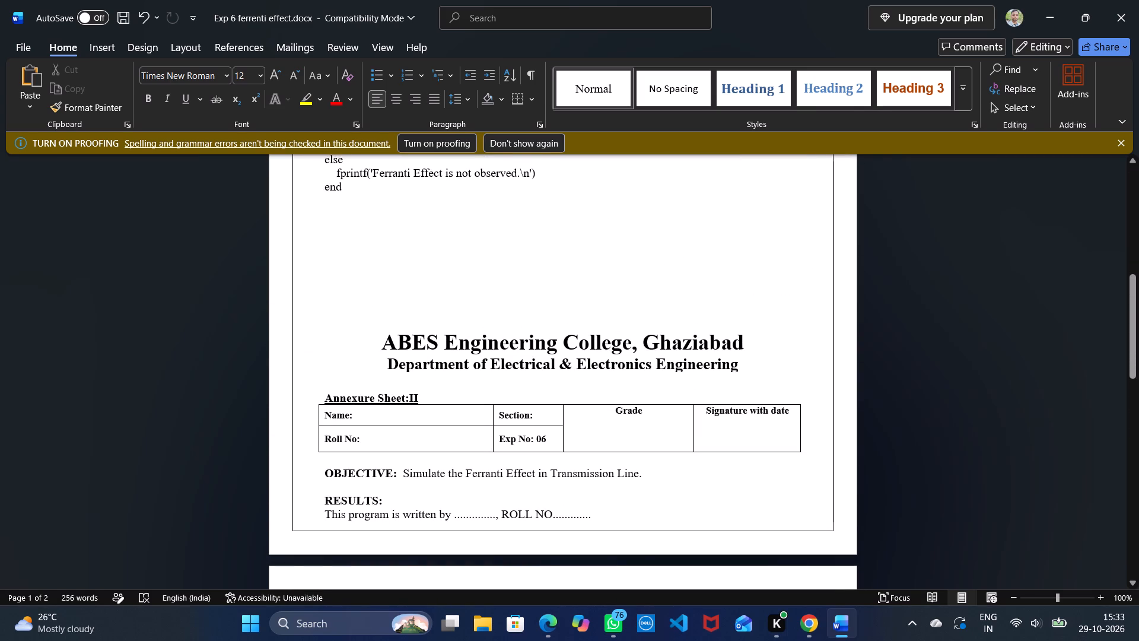
pyautogui.scroll(-1, 438, 475)
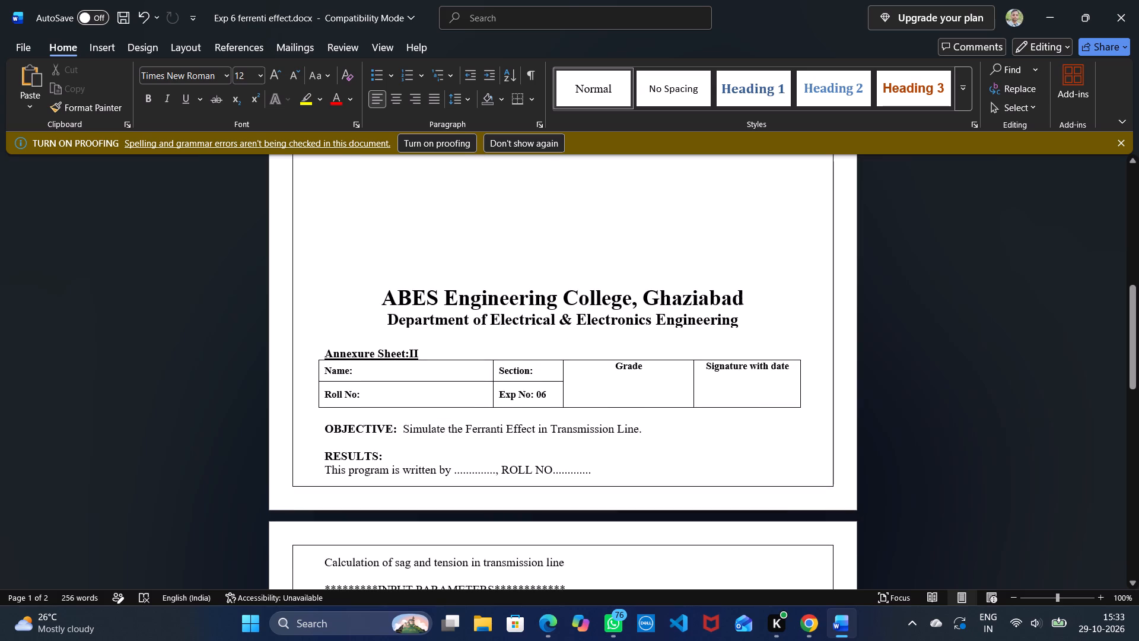
pyautogui.scroll(-1, 438, 475)
pyautogui.scroll(1, 423, 368)
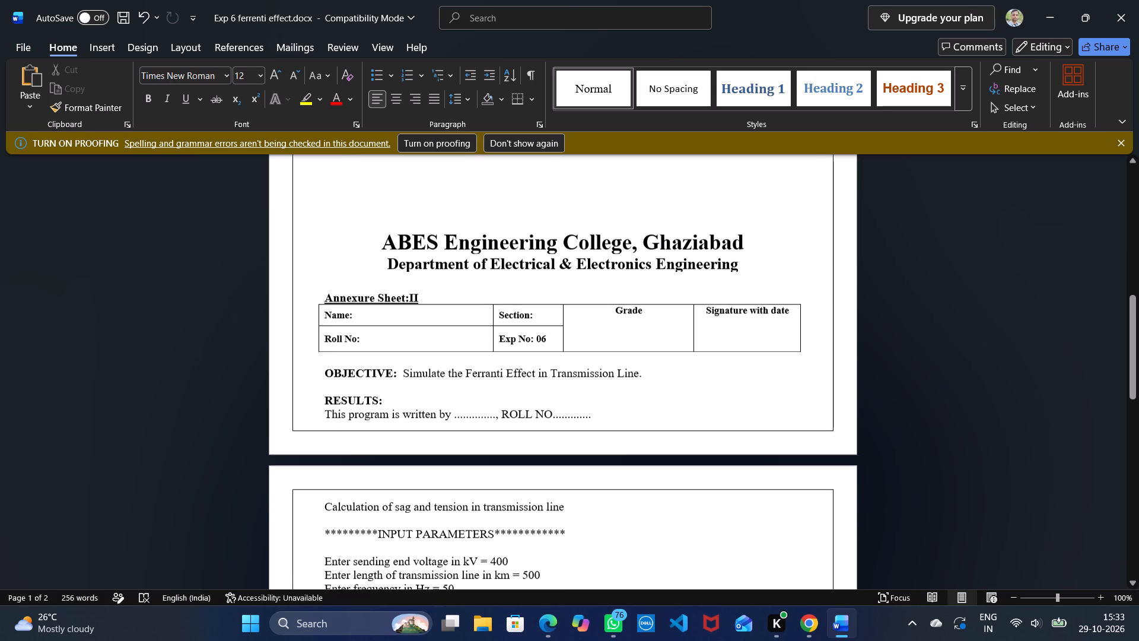
pyautogui.scroll(5, 423, 368)
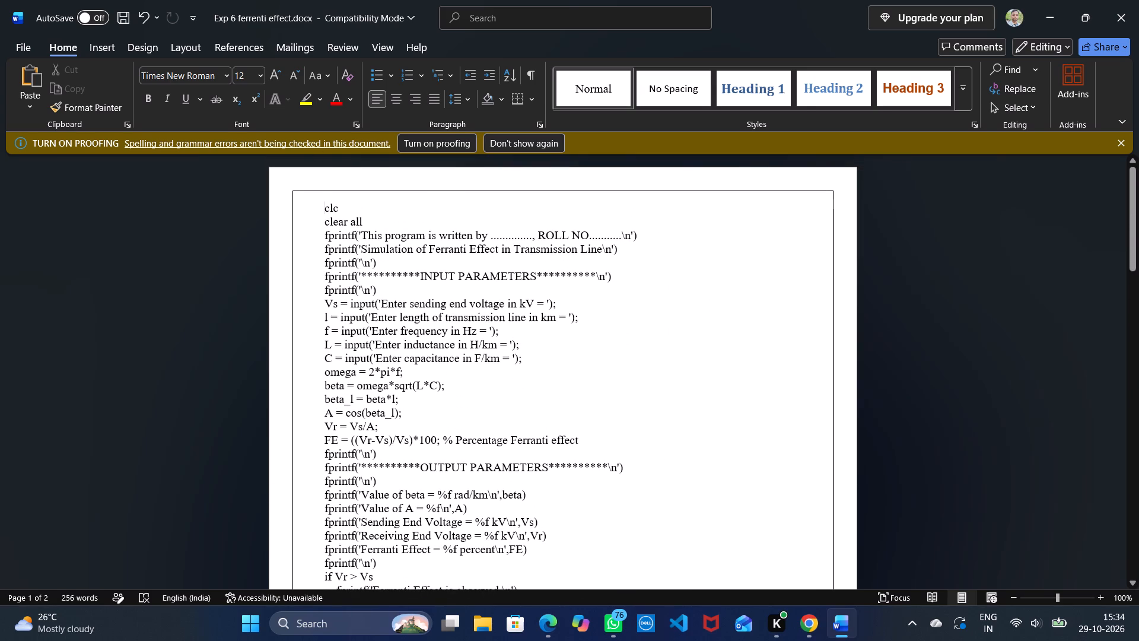
# Cut the Annexure Sheet II header, from the college title through the details table and the OBJECTIVE line.
pyautogui.scroll(-2, 441, 458)
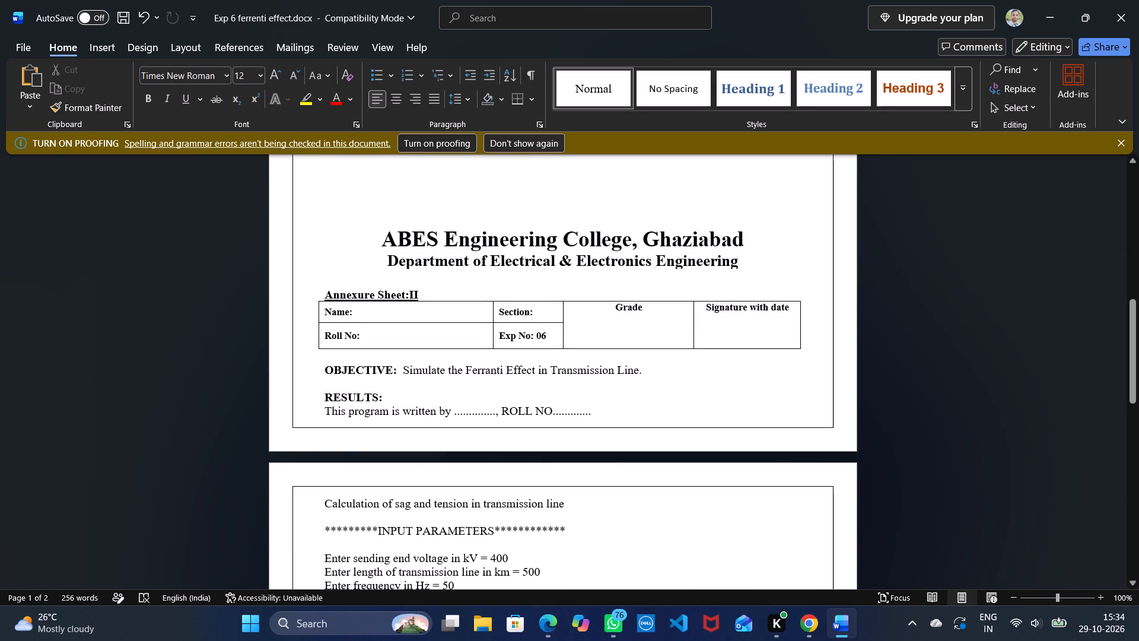
pyautogui.moveTo(381, 237); pyautogui.dragTo(459, 321)
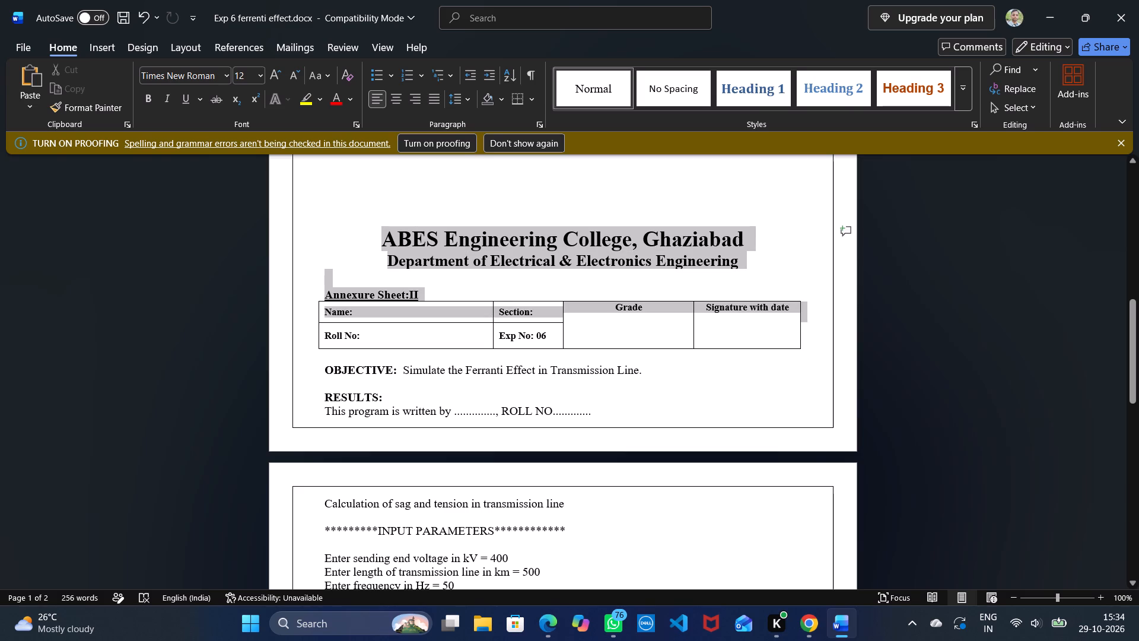
pyautogui.moveTo(459, 321); pyautogui.dragTo(529, 361)
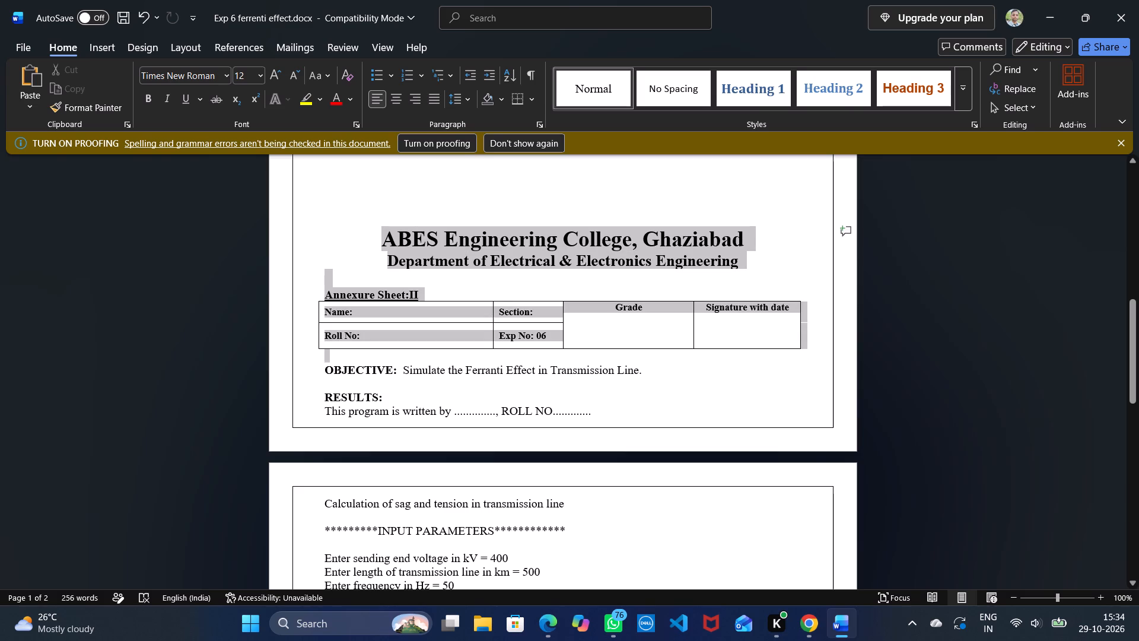
pyautogui.moveTo(529, 361); pyautogui.dragTo(651, 373)
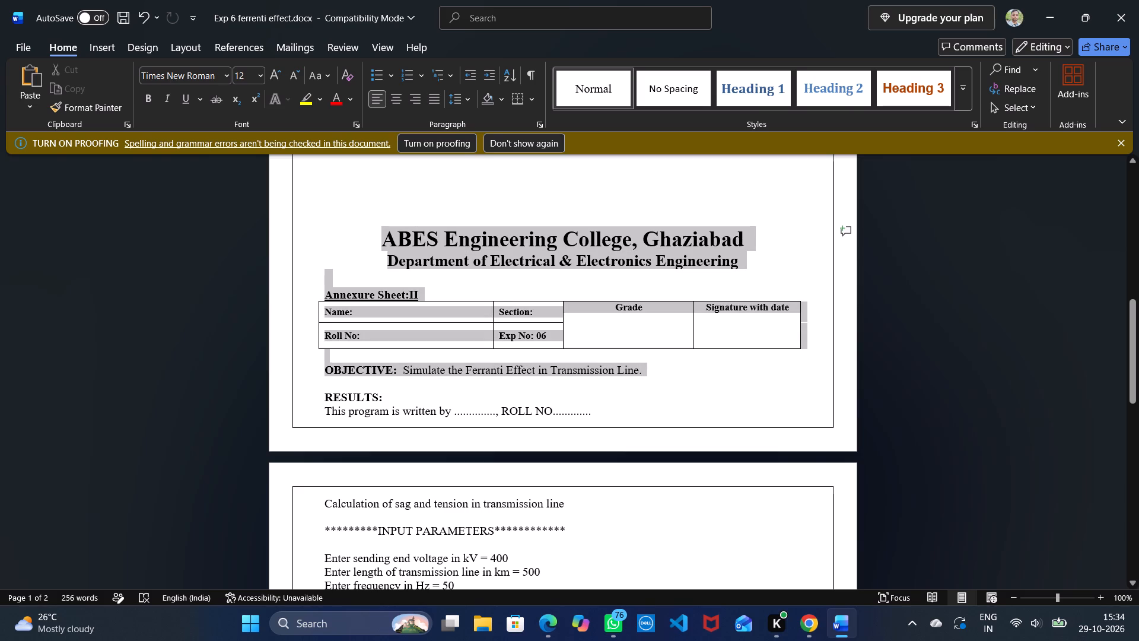
pyautogui.moveTo(651, 373); pyautogui.dragTo(656, 373)
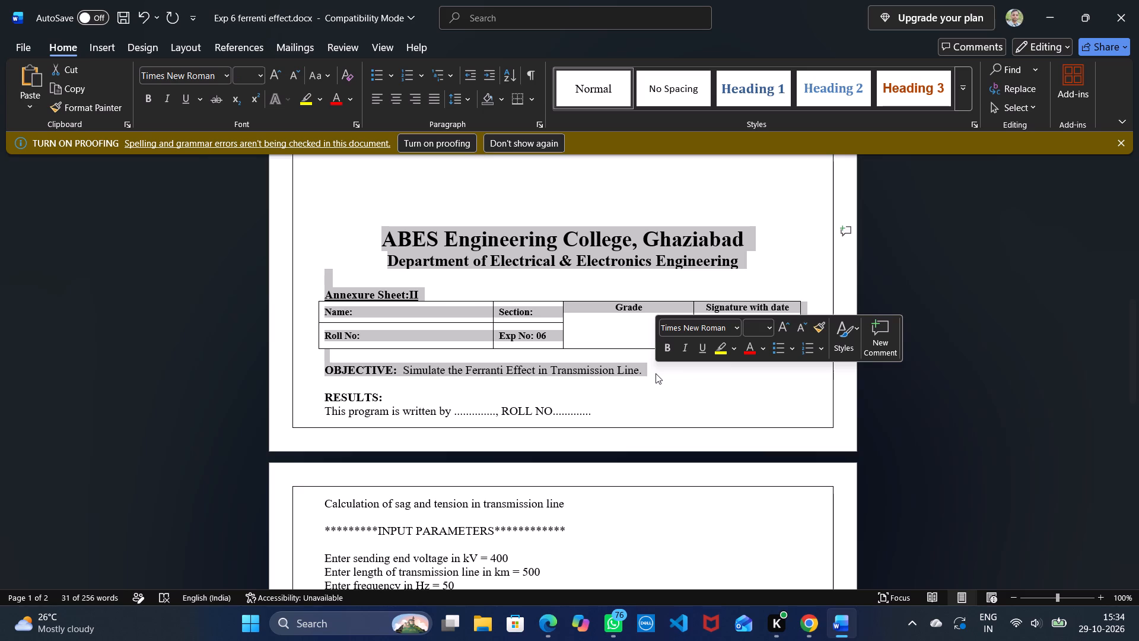
pyautogui.hotkey('ctrl', 'x')
# Delete the surplus blank lines between the end of the program and the RESULTS heading.
pyautogui.scroll(-1, 669, 449)
pyautogui.scroll(1, 669, 449)
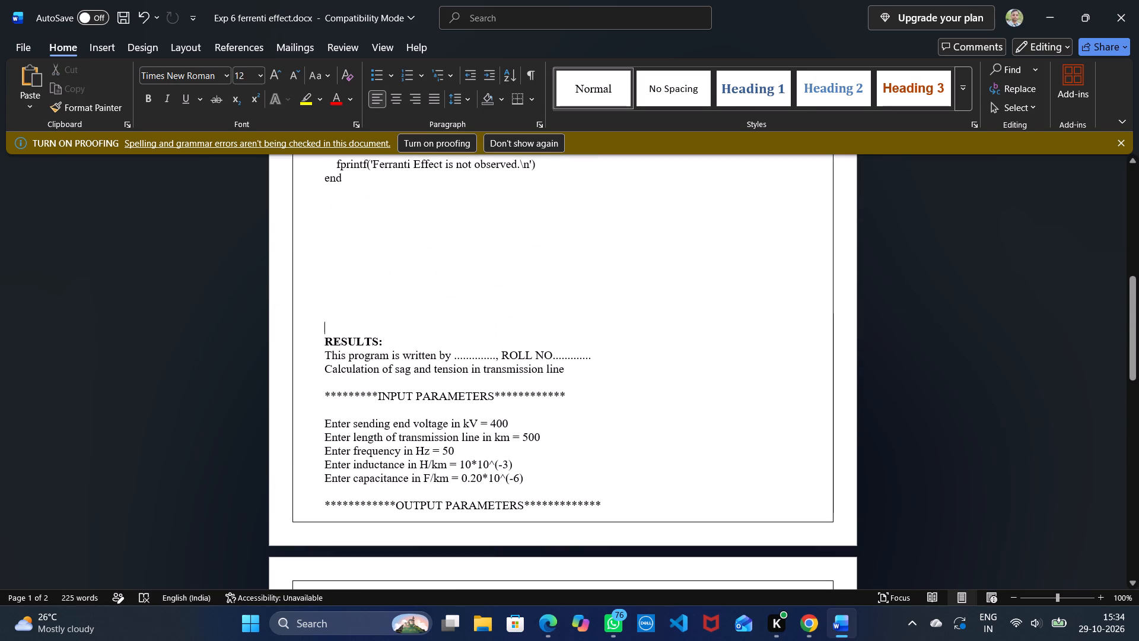
pyautogui.press('BackSpace')
pyautogui.press('BackSpace')
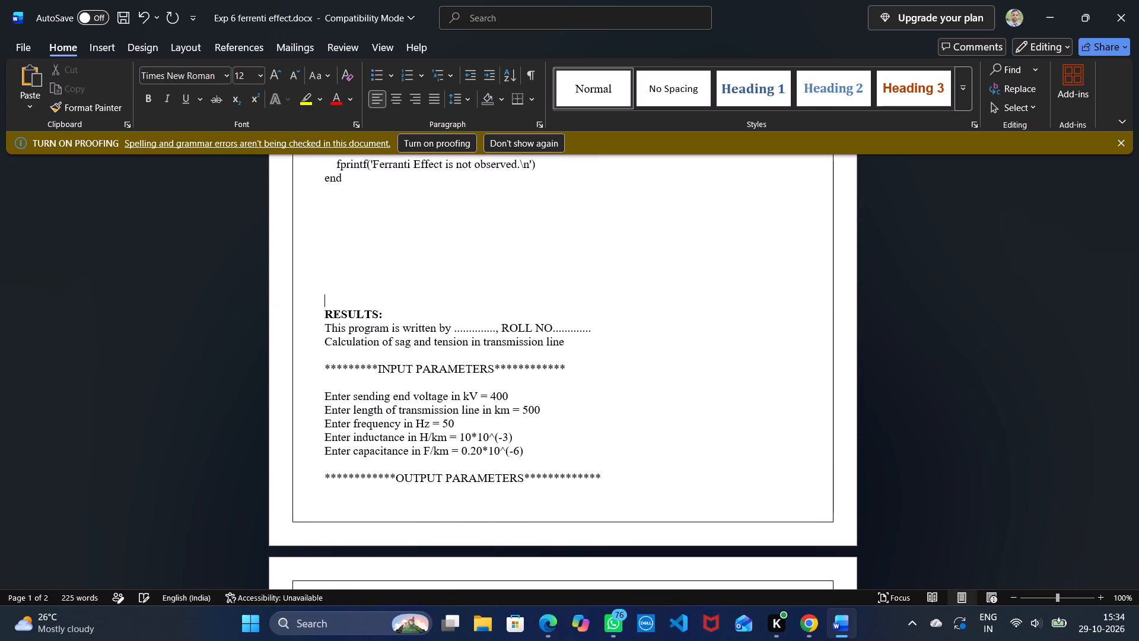
pyautogui.press('BackSpace')
pyautogui.press('BackSpace')
pyautogui.press('BackSpace')
pyautogui.press('BackSpace')
pyautogui.press('BackSpace')
pyautogui.press('BackSpace')
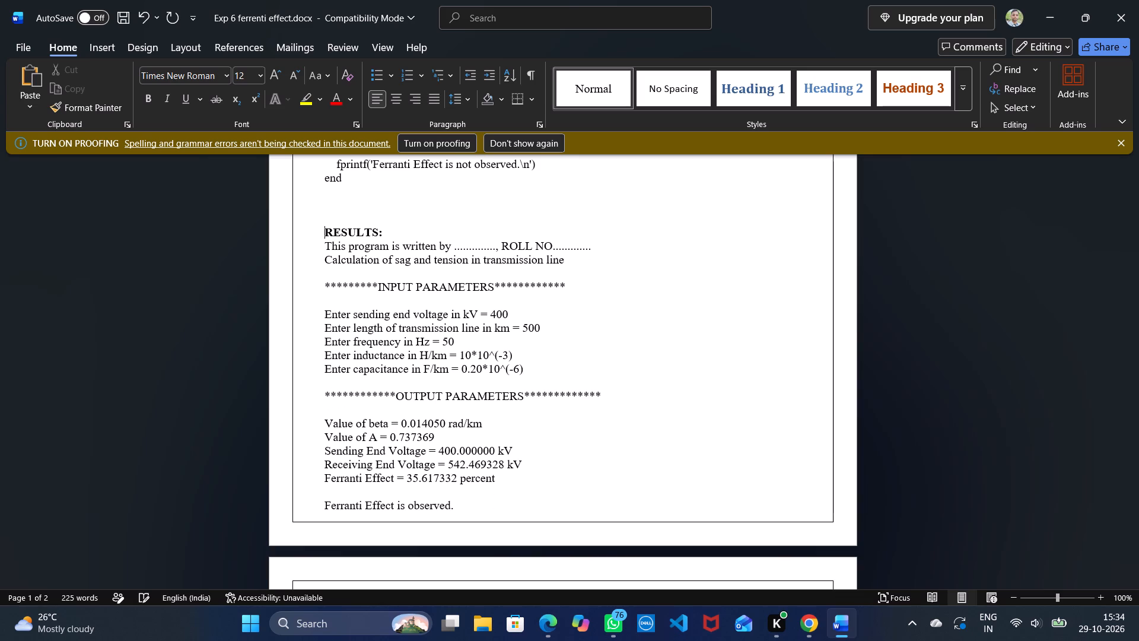
pyautogui.press('BackSpace')
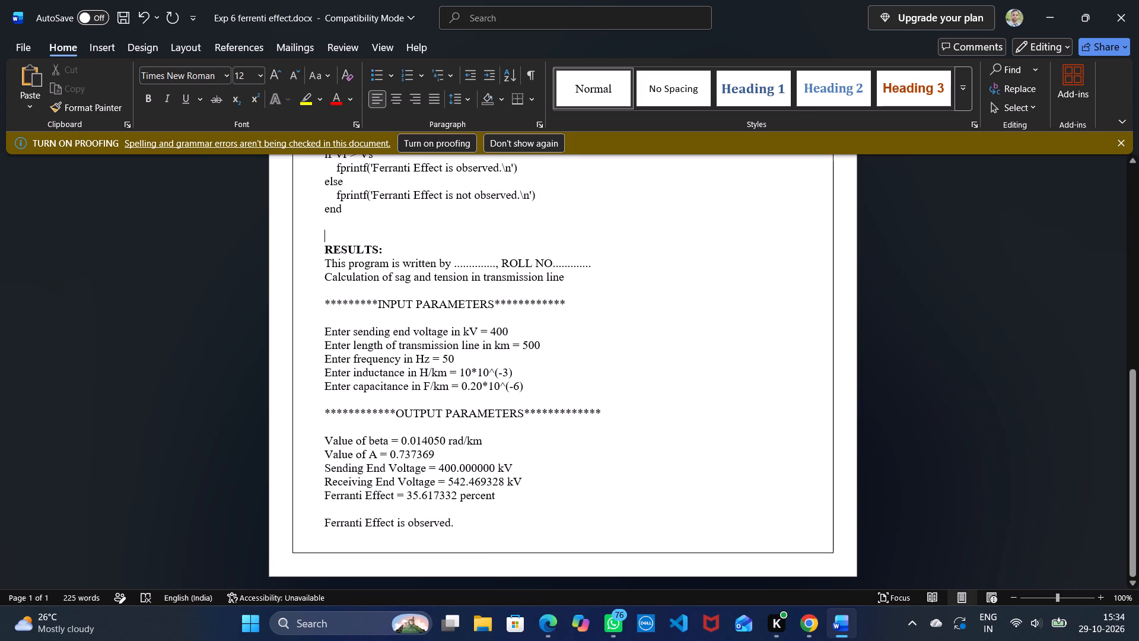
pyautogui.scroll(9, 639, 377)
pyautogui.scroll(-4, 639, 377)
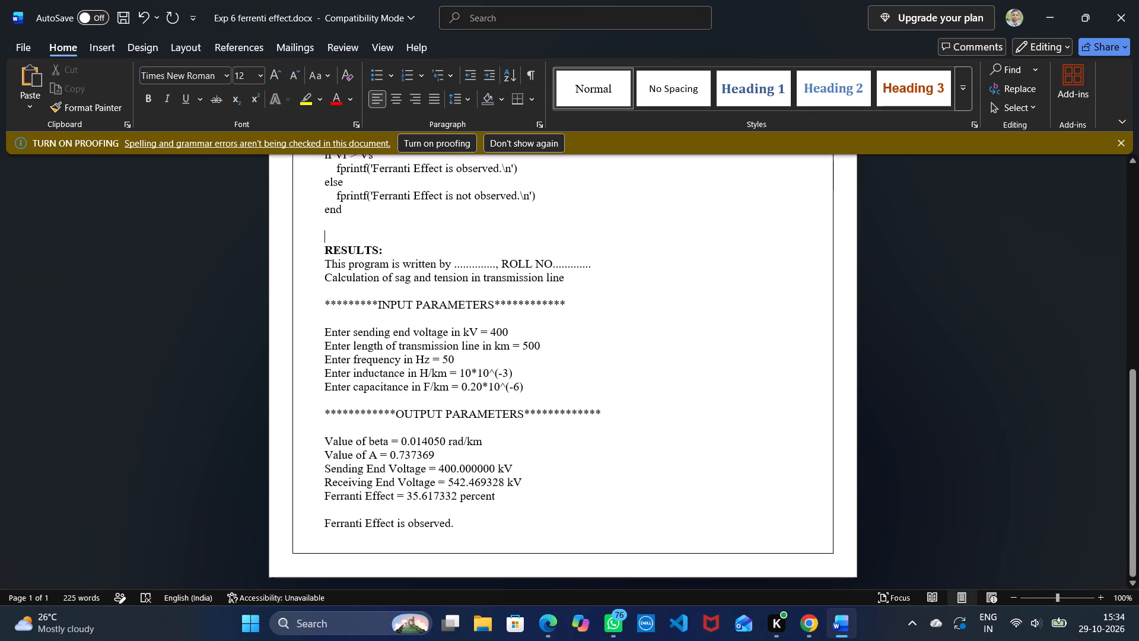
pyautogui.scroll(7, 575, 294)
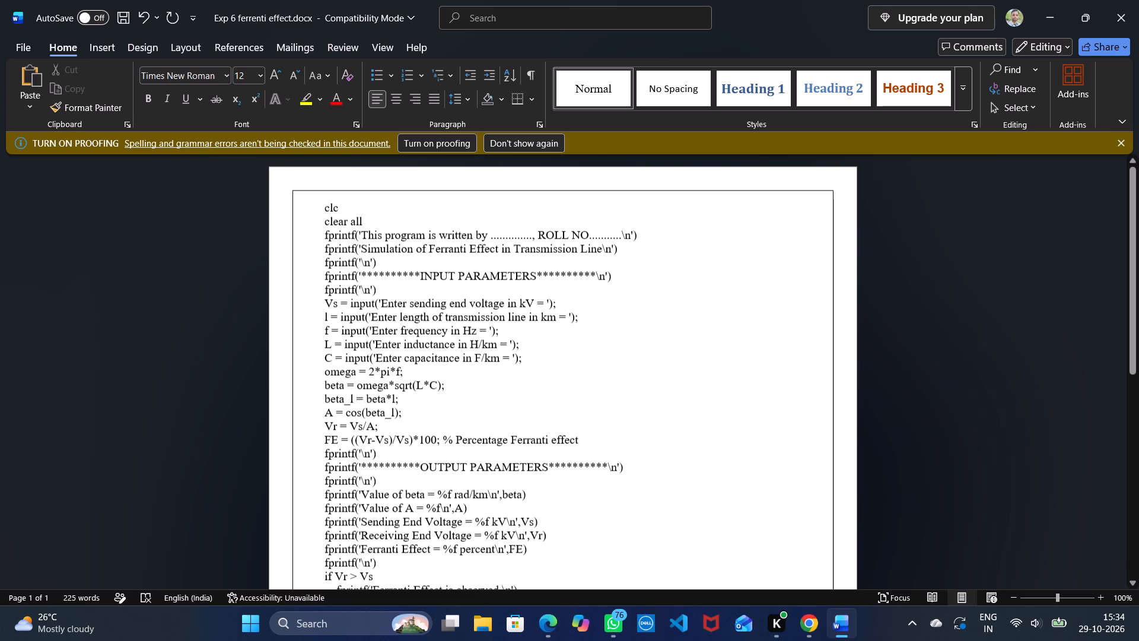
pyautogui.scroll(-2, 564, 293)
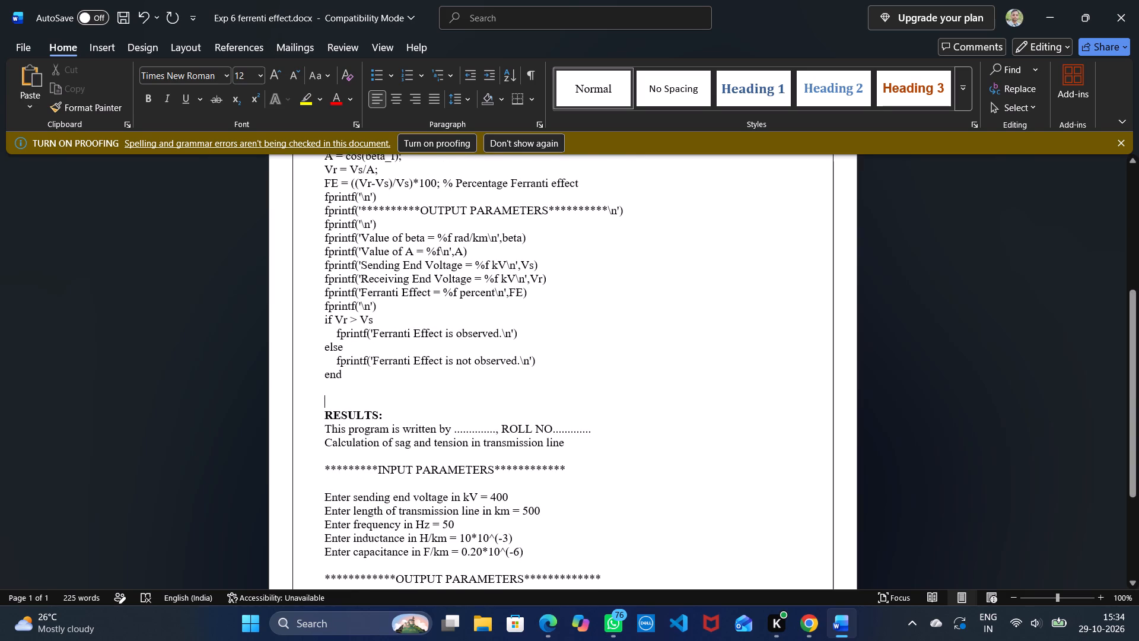
# Replace the dotted placeholder after "This program is written by" in the program's first fprintf line with the student's name.
pyautogui.scroll(5, 564, 293)
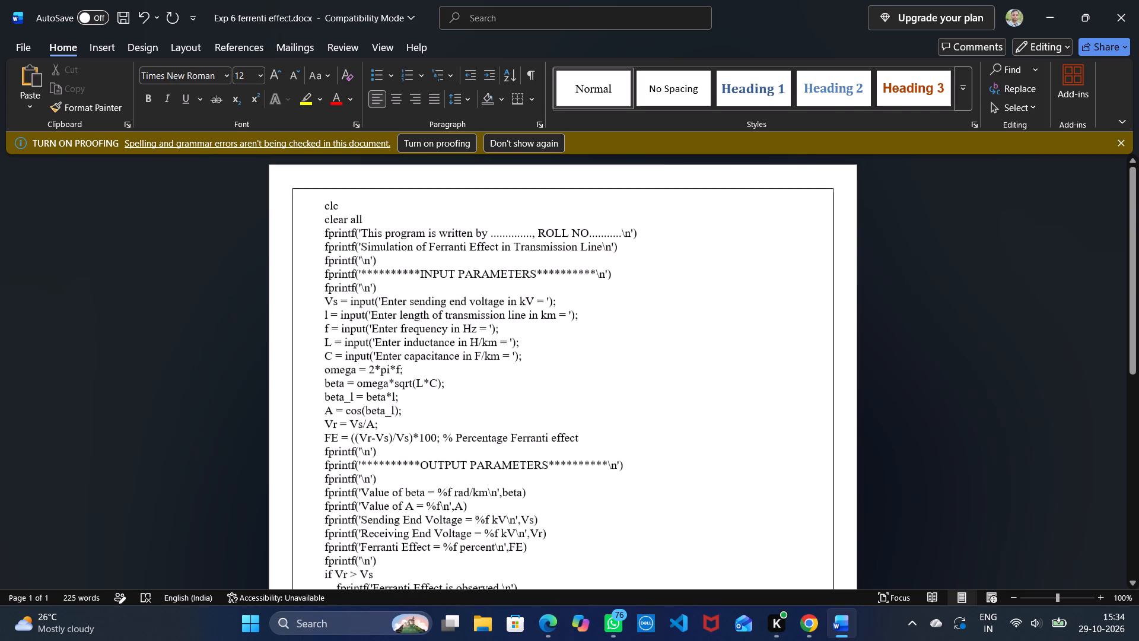
pyautogui.click(532, 239)
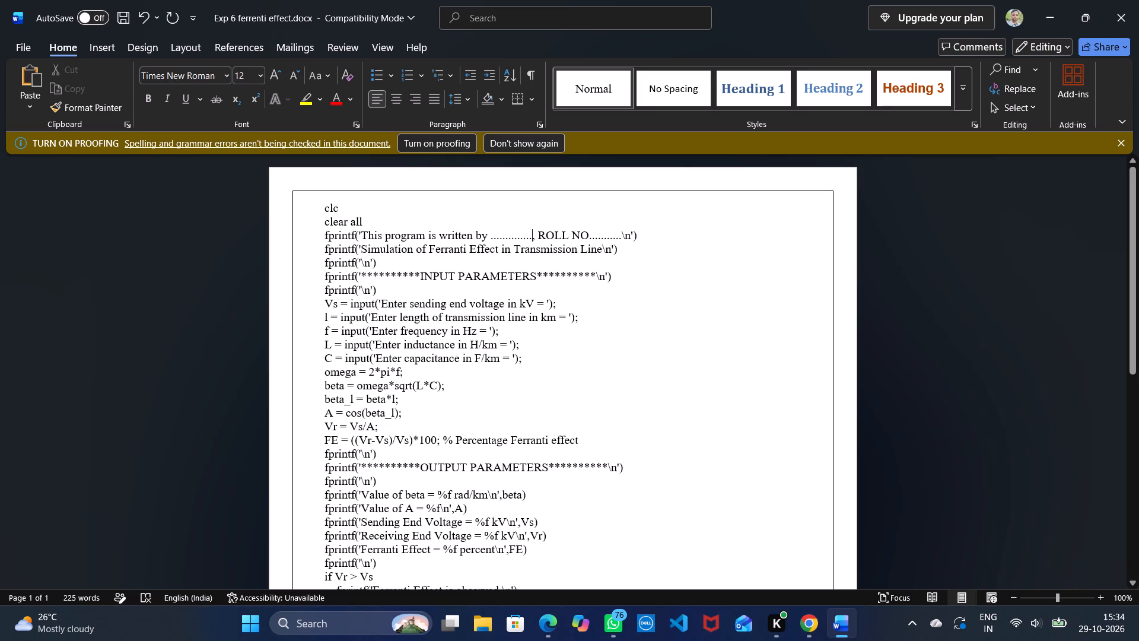
pyautogui.press('BackSpace')
pyautogui.press('BackSpace')
pyautogui.press('BackSpace')
pyautogui.press('BackSpace')
pyautogui.press('BackSpace')
pyautogui.press('BackSpace')
pyautogui.press('BackSpace')
pyautogui.press('BackSpace')
pyautogui.press('BackSpace')
pyautogui.press('BackSpace')
pyautogui.press('BackSpace')
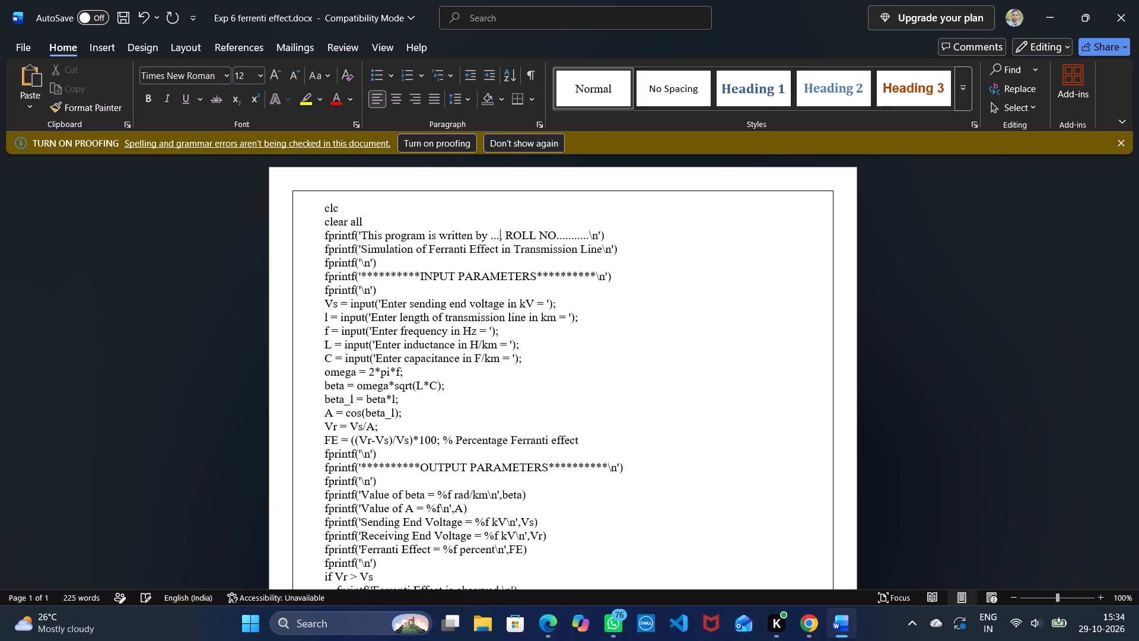
pyautogui.press('BackSpace')
pyautogui.press('BackSpace')
pyautogui.press('BackSpace')
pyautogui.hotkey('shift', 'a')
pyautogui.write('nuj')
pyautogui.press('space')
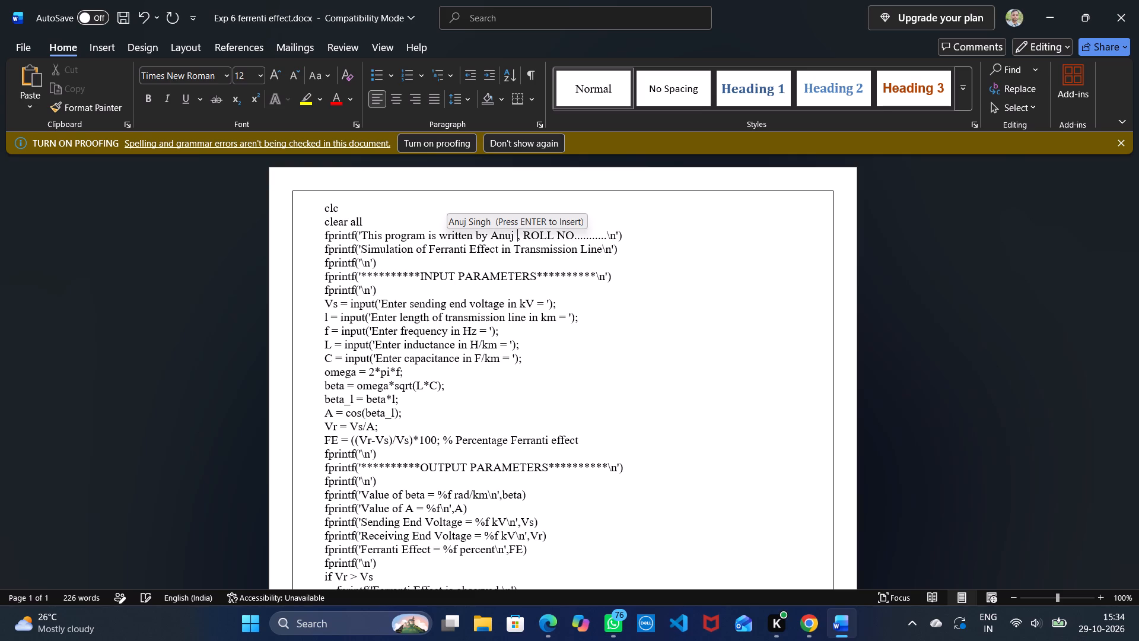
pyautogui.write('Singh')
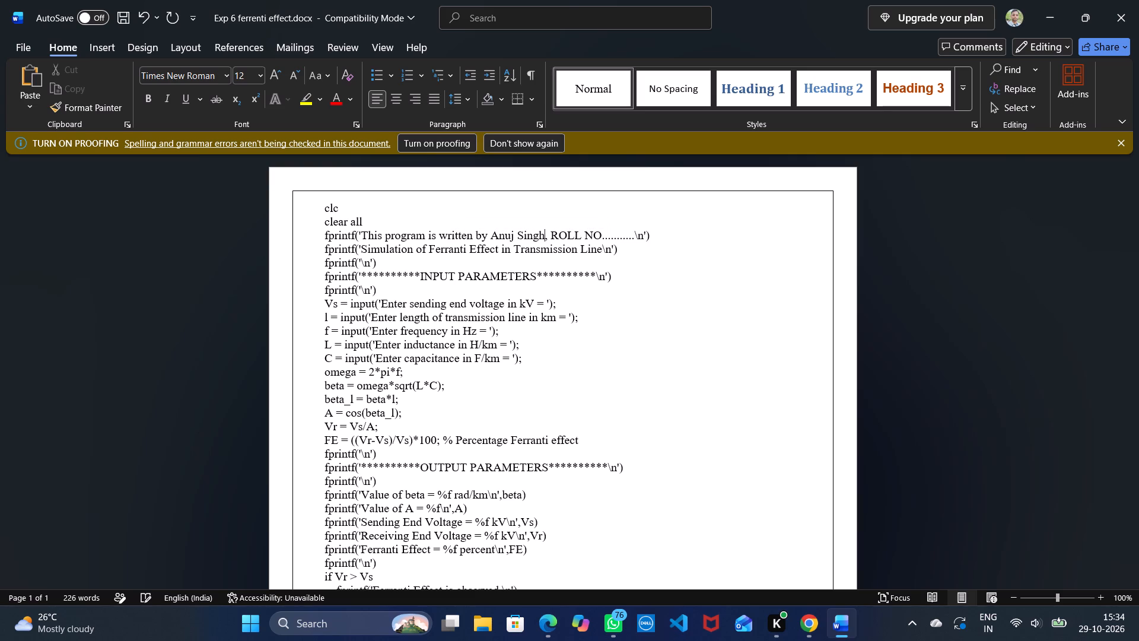
# Delete the placeholder dots after ROLL NO in the program's first fprintf line.
pyautogui.click(634, 237)
pyautogui.press('BackSpace')
pyautogui.press('BackSpace')
pyautogui.press('BackSpace')
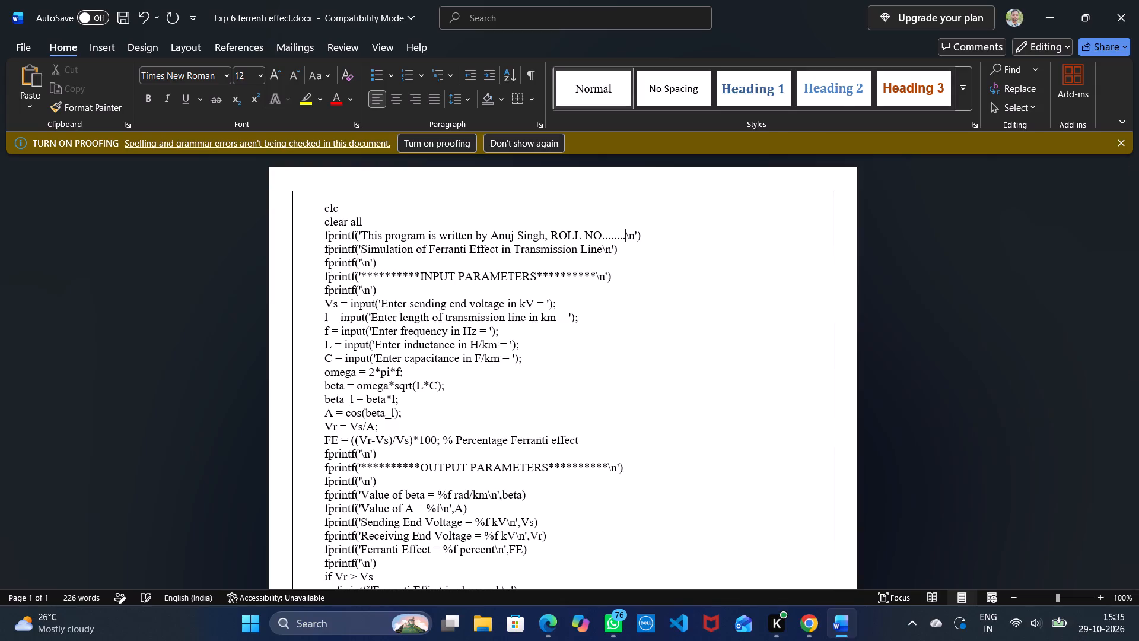
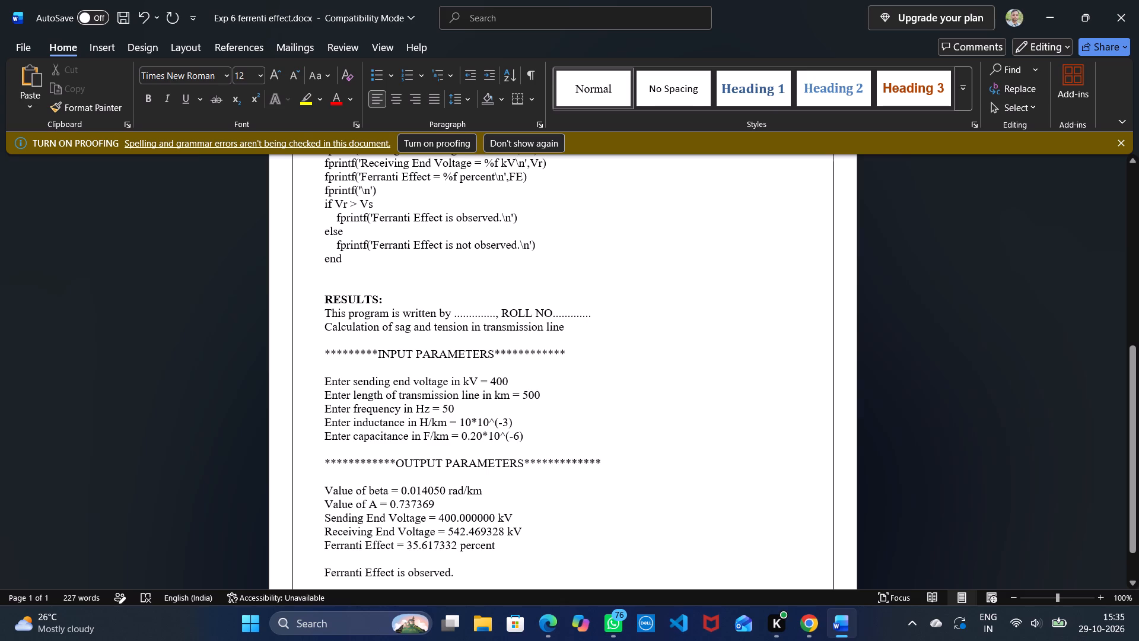
# Replace the dotted placeholder after "This program is written by" in the first line under RESULTS with the student's name.
pyautogui.click(494, 317)
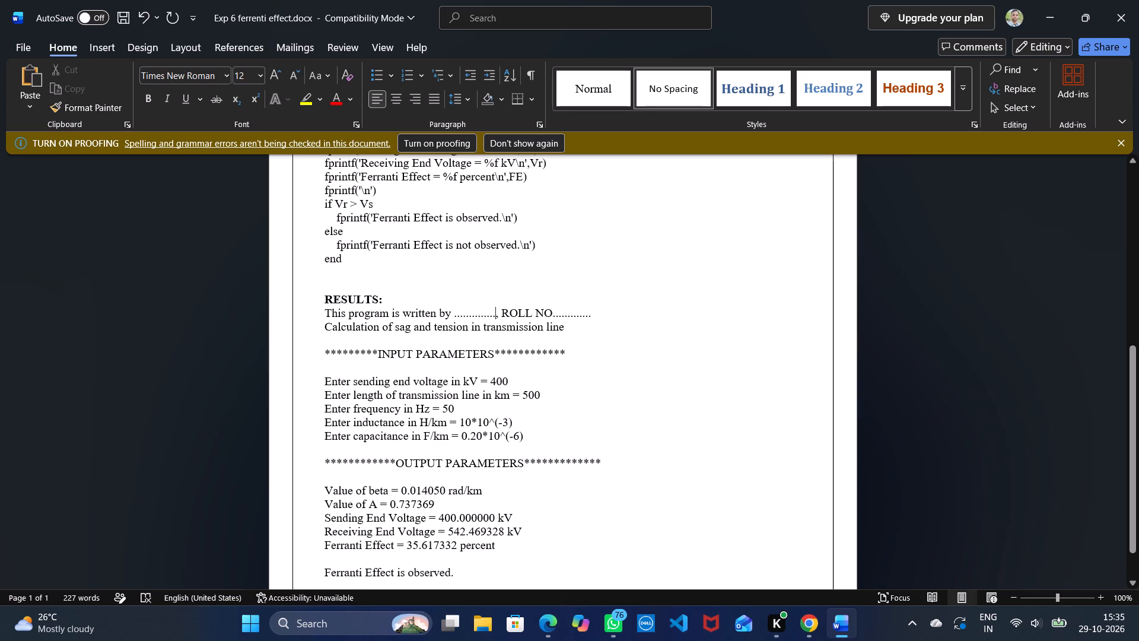
pyautogui.press('BackSpace')
pyautogui.press('BackSpace')
pyautogui.press('BackSpace')
pyautogui.press('BackSpace')
pyautogui.press('BackSpace')
pyautogui.press('BackSpace')
pyautogui.press('BackSpace')
pyautogui.press('BackSpace')
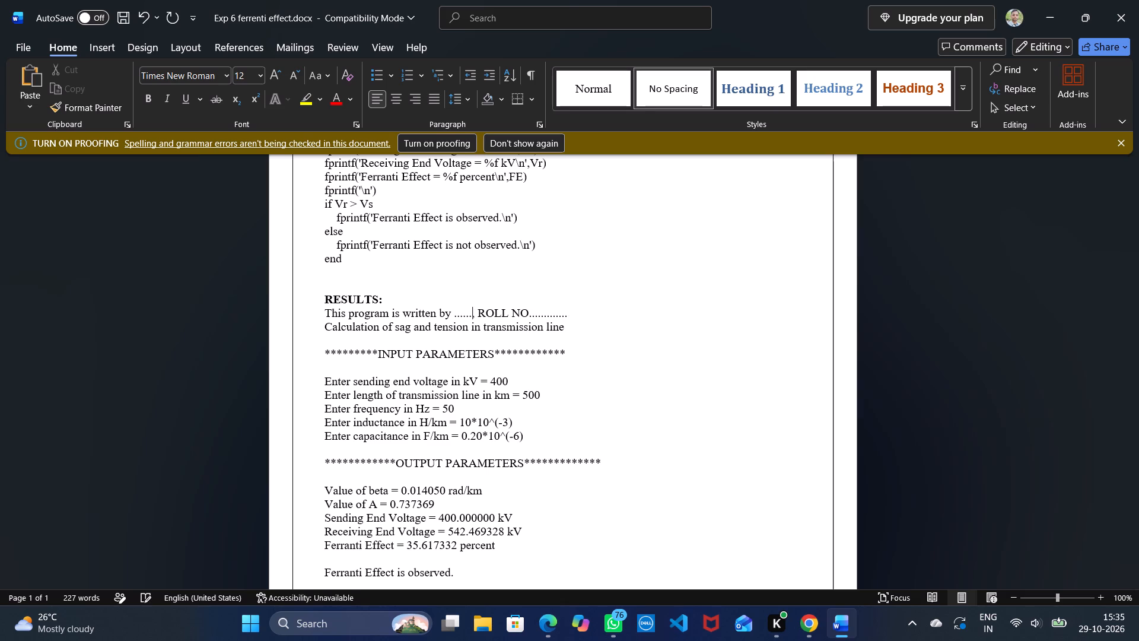
pyautogui.press('BackSpace')
pyautogui.press('BackSpace')
pyautogui.press('BackSpace')
pyautogui.press('BackSpace')
pyautogui.press('BackSpace')
pyautogui.press('BackSpace')
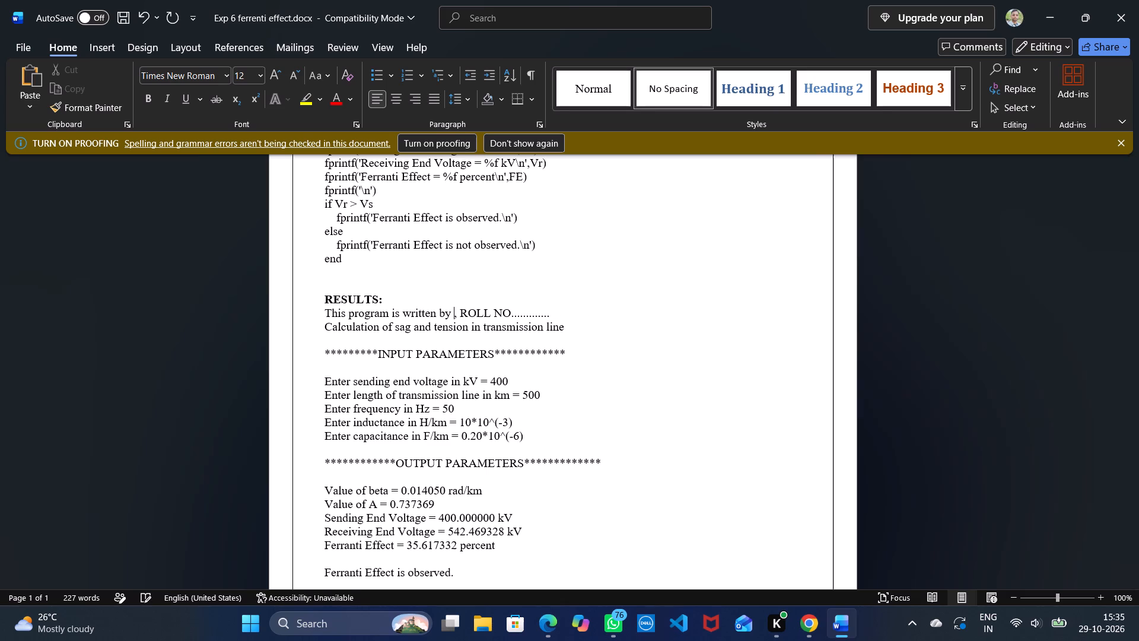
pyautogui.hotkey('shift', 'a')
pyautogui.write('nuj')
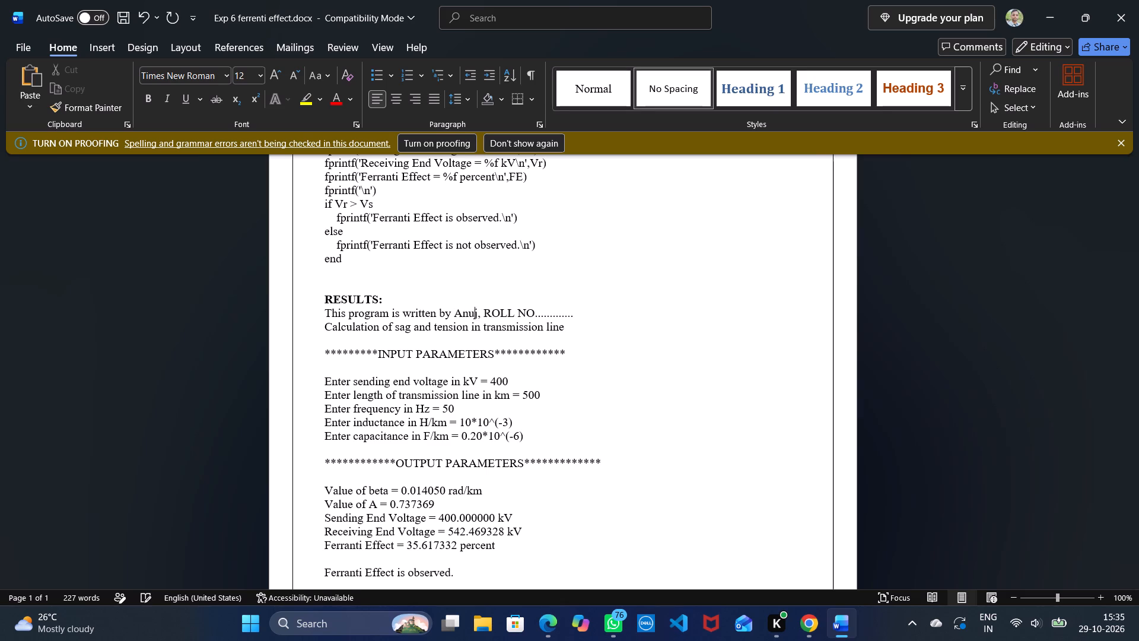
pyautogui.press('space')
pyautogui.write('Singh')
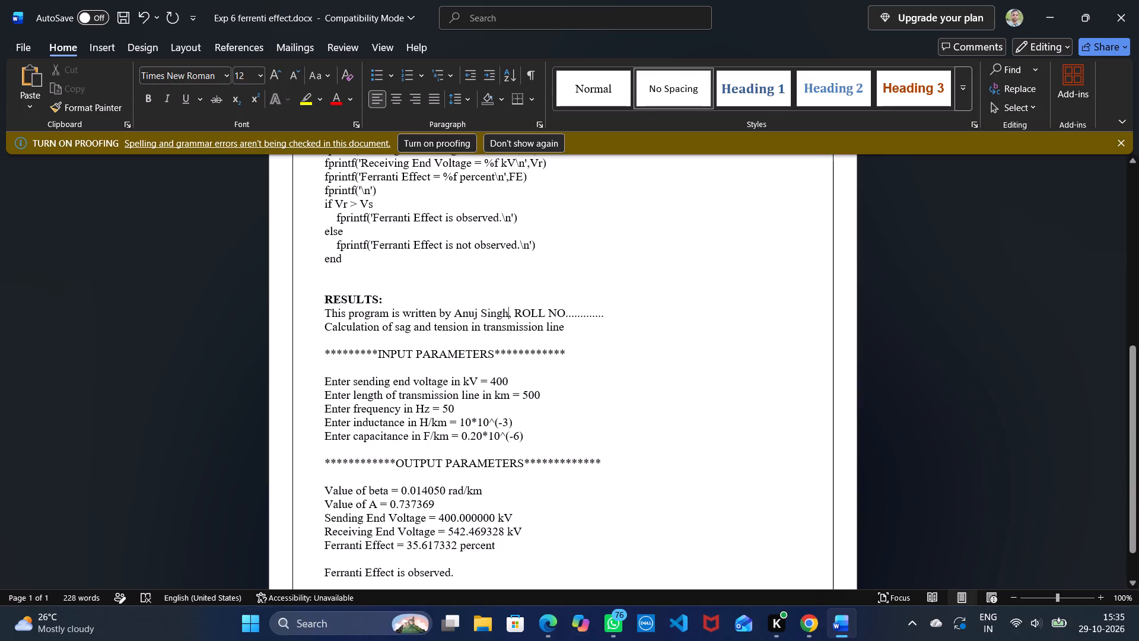
# Place the text cursor at the end of the placeholder dots after ROLL NO in the first line under RESULTS.
pyautogui.click(605, 316)
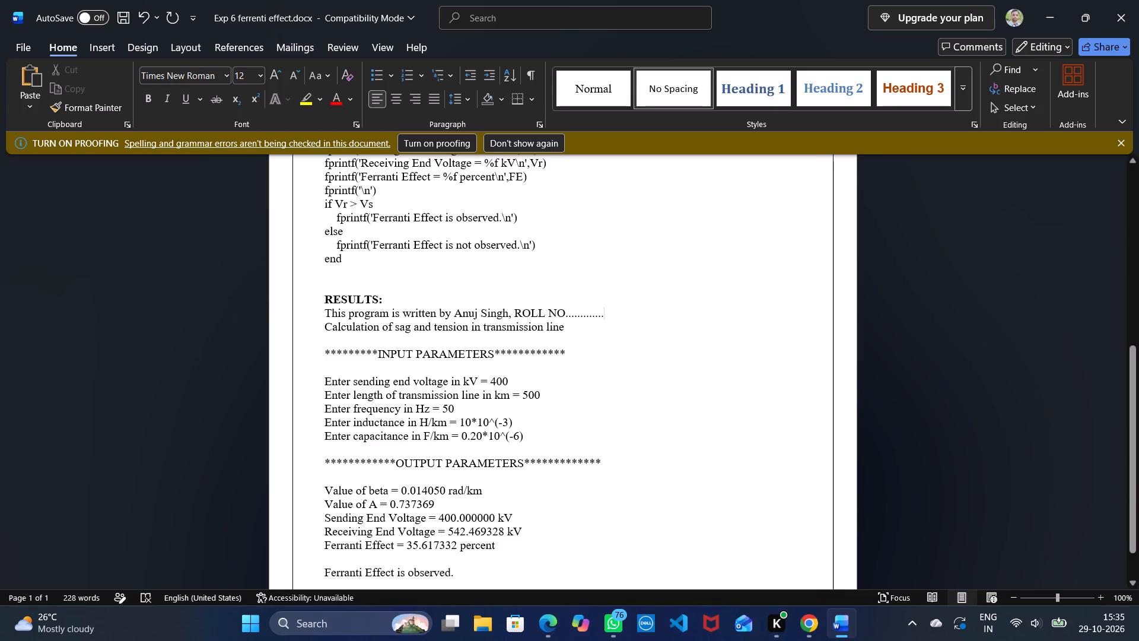
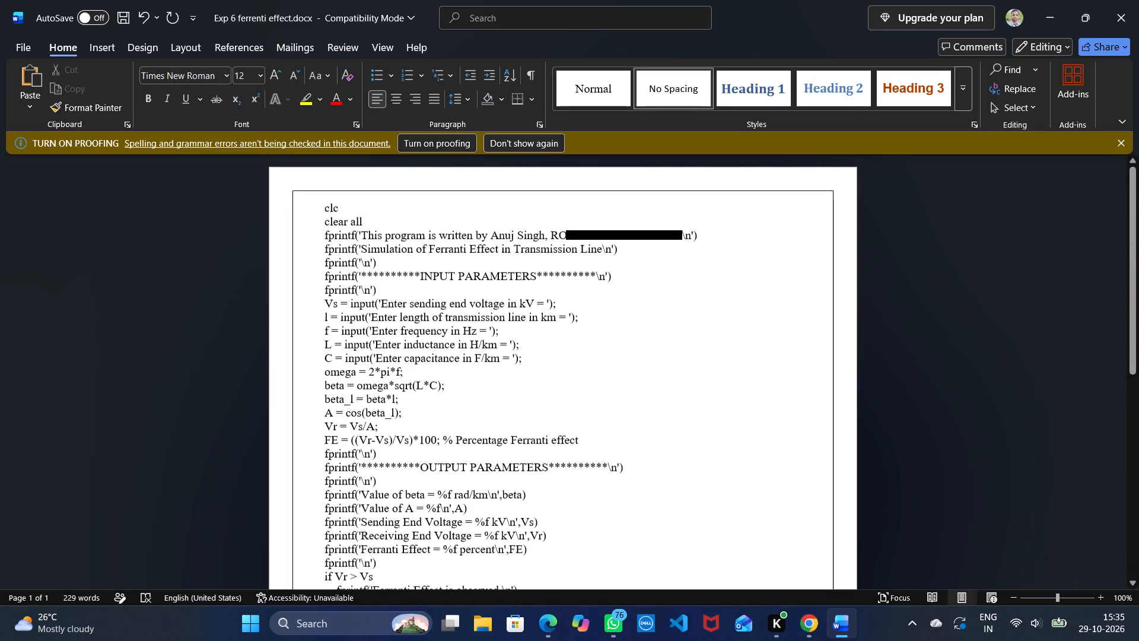
# Review the whole document, comparing the program code's text with the corresponding lines in the RESULTS section.
pyautogui.scroll(-1, 581, 459)
pyautogui.scroll(-1, 448, 489)
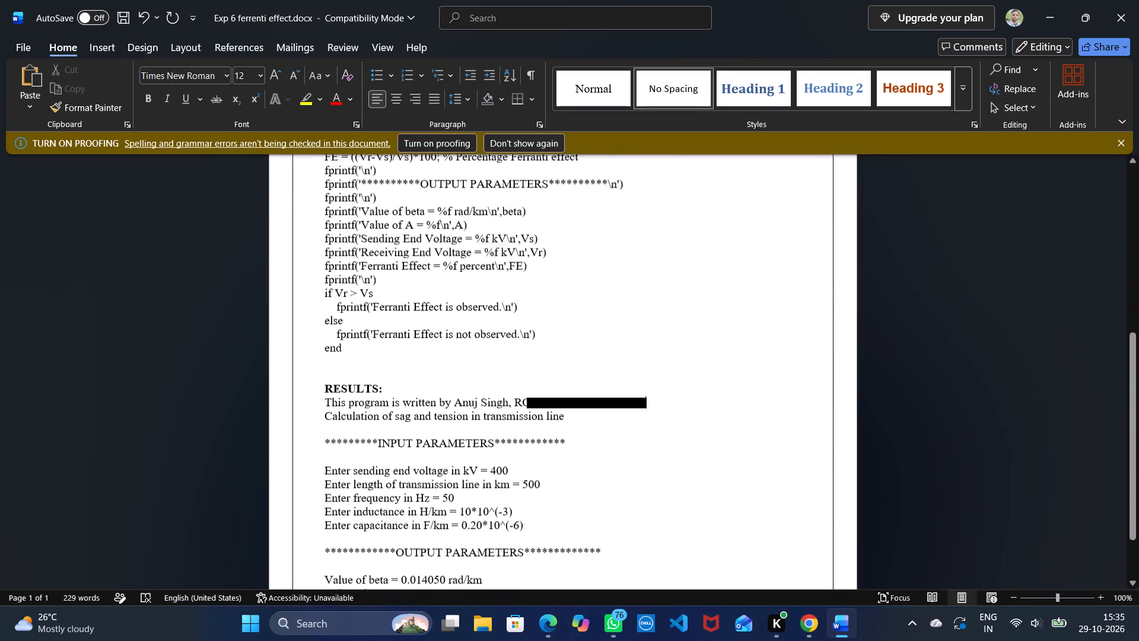
pyautogui.scroll(-1, 448, 489)
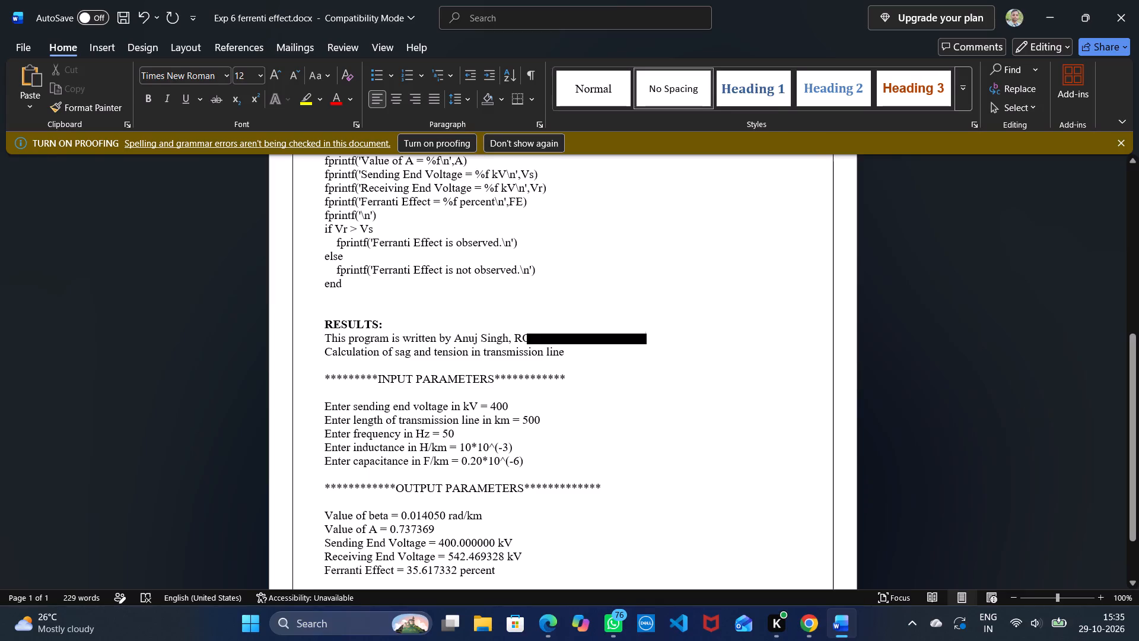
pyautogui.scroll(4, 483, 357)
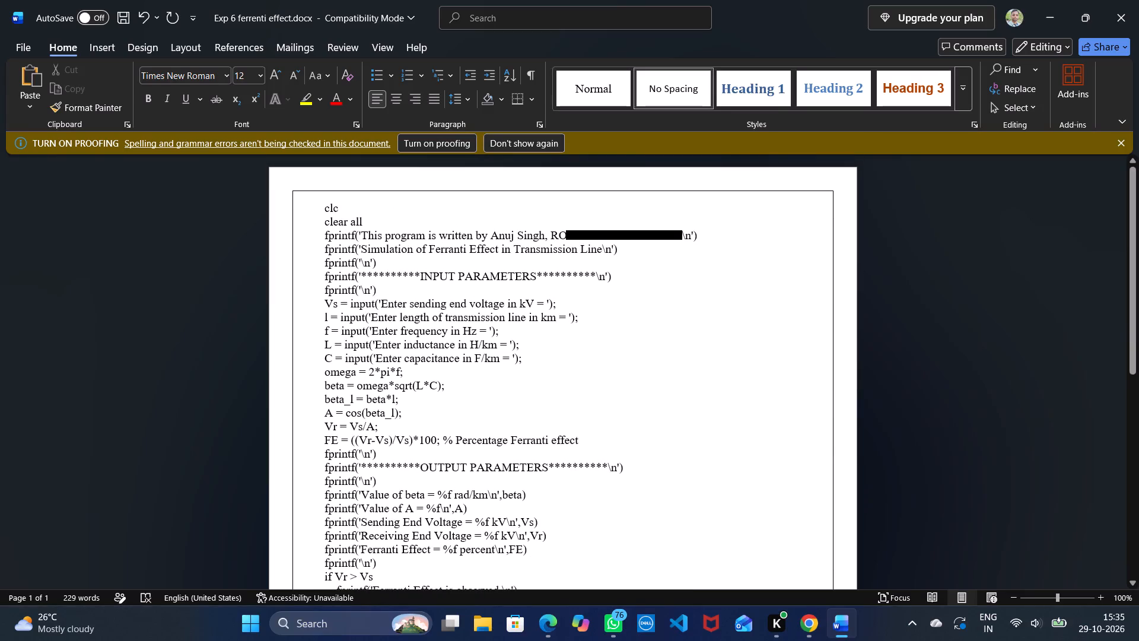
pyautogui.scroll(-5, 451, 412)
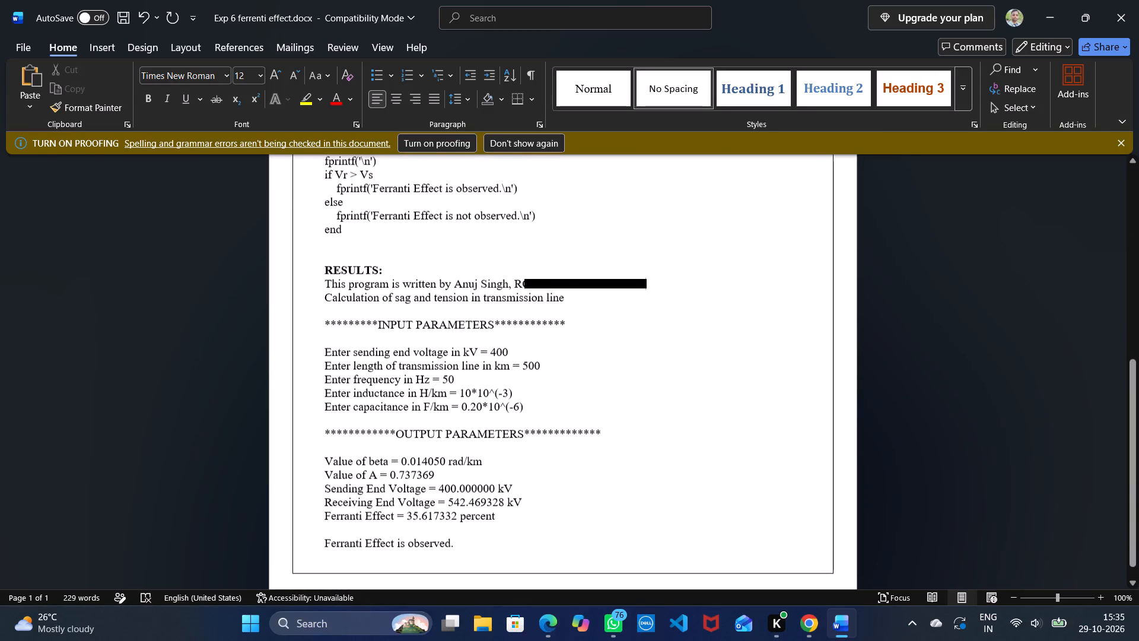
pyautogui.scroll(-5, 451, 412)
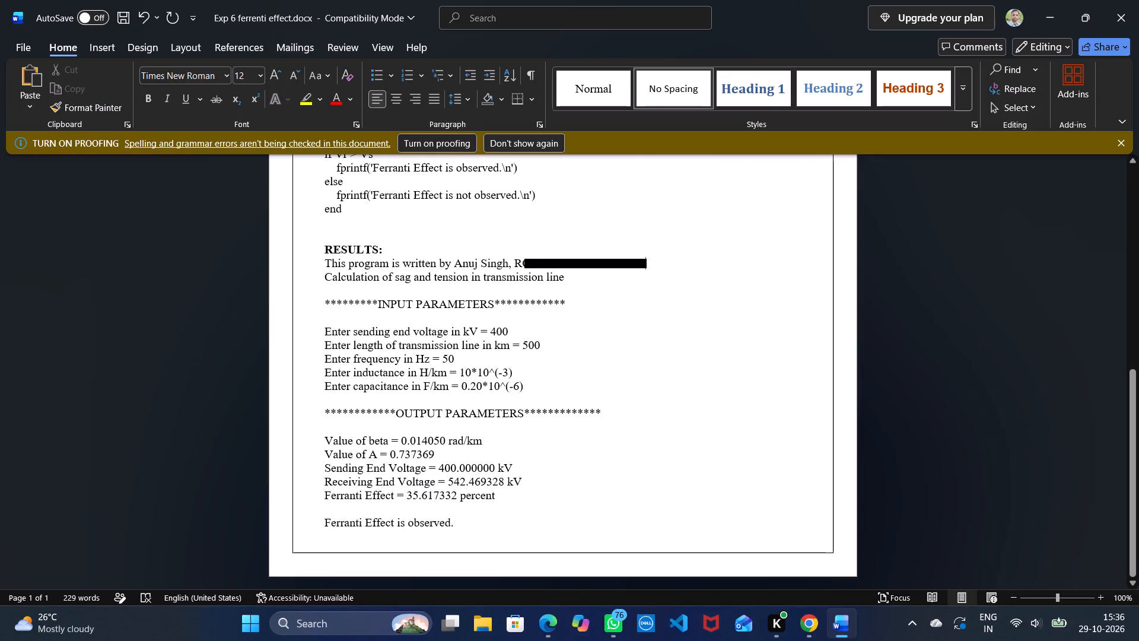
pyautogui.scroll(5, 480, 302)
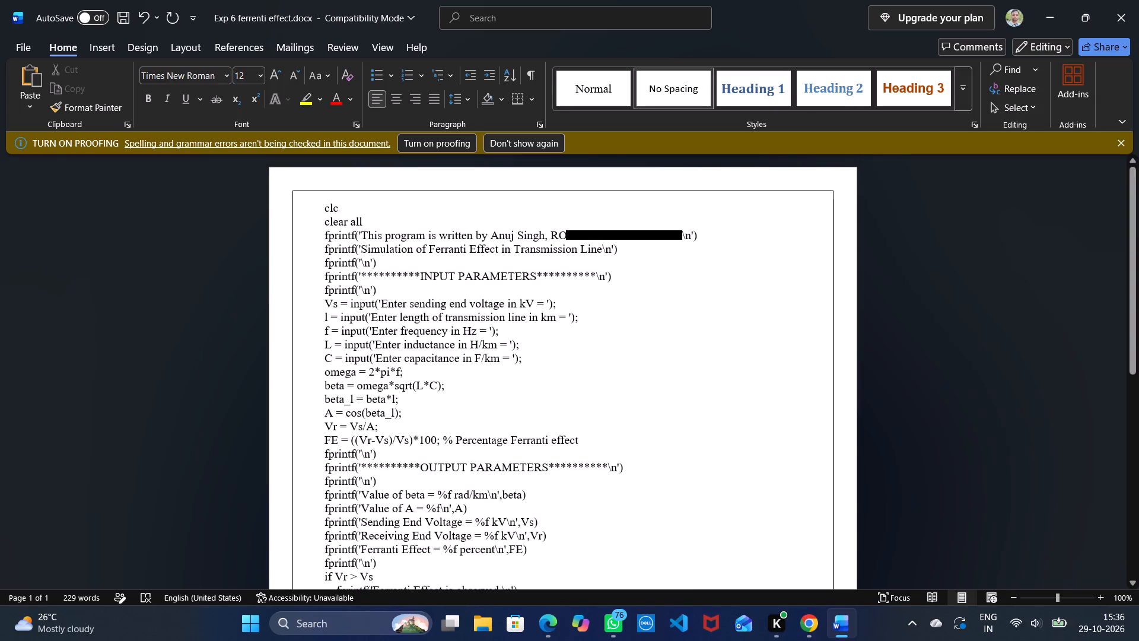
pyautogui.scroll(-3, 545, 316)
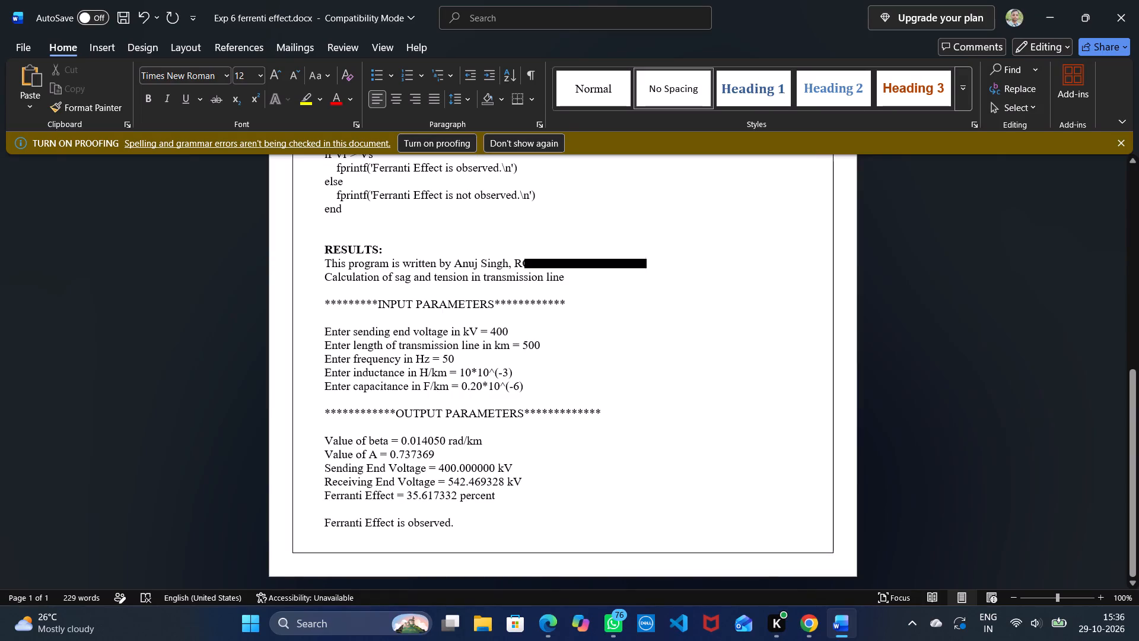
pyautogui.scroll(7, 438, 336)
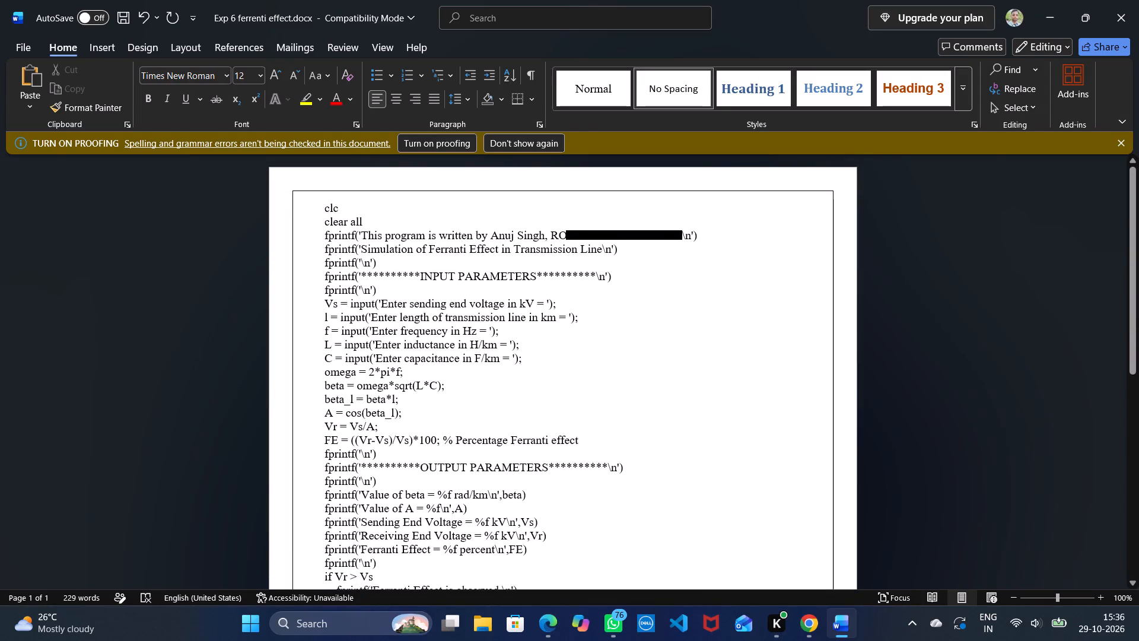
pyautogui.scroll(-2, 514, 253)
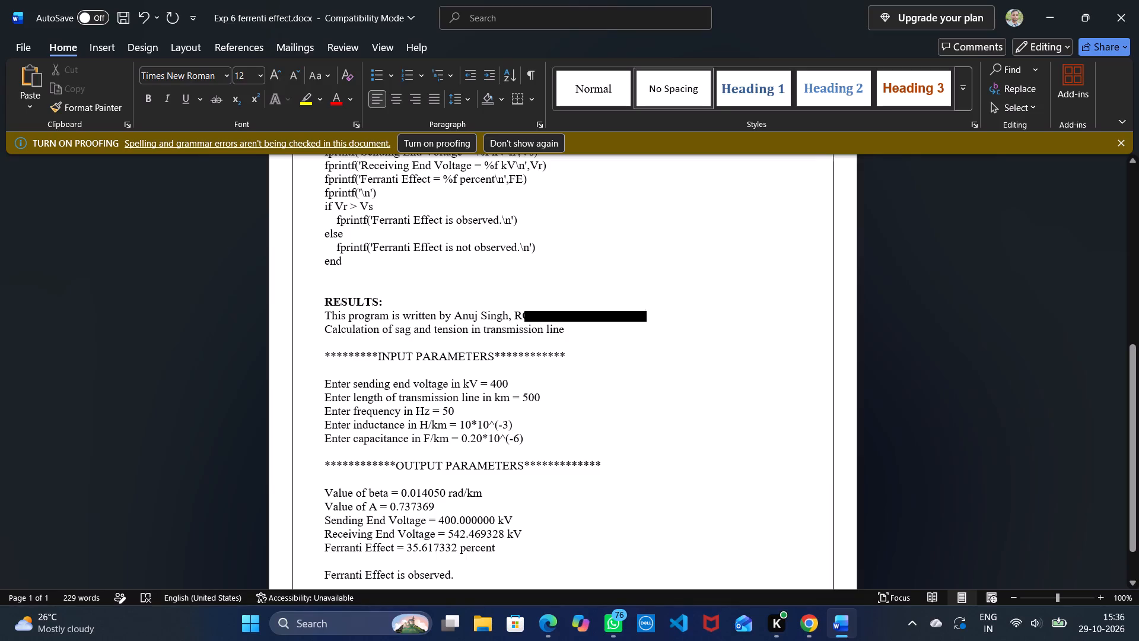
pyautogui.scroll(-2, 502, 337)
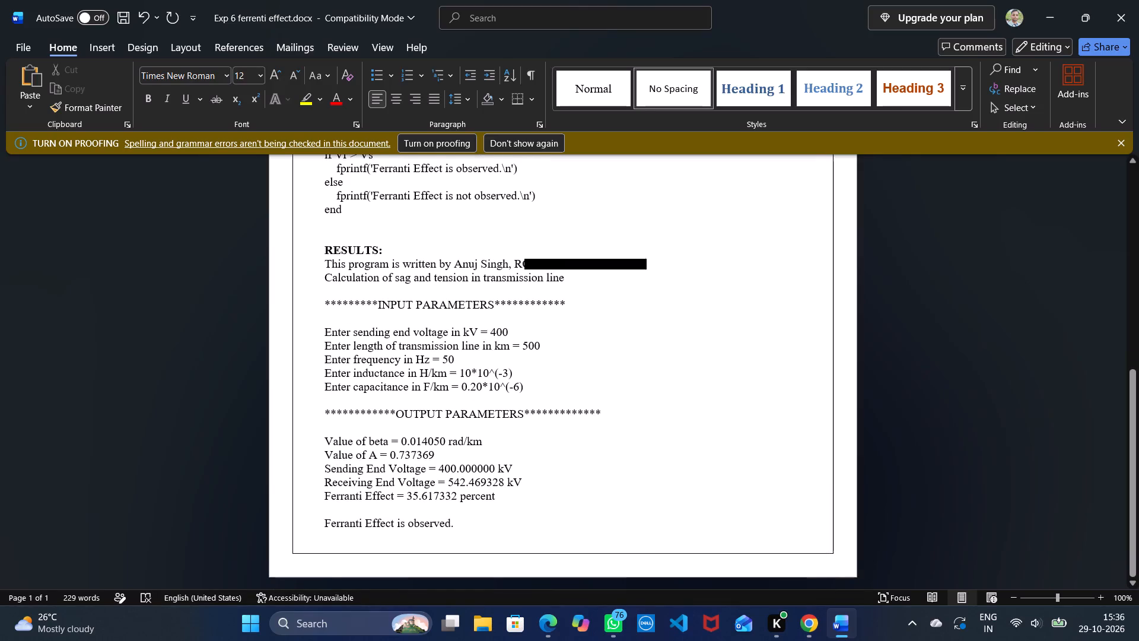
pyautogui.scroll(-1, 617, 366)
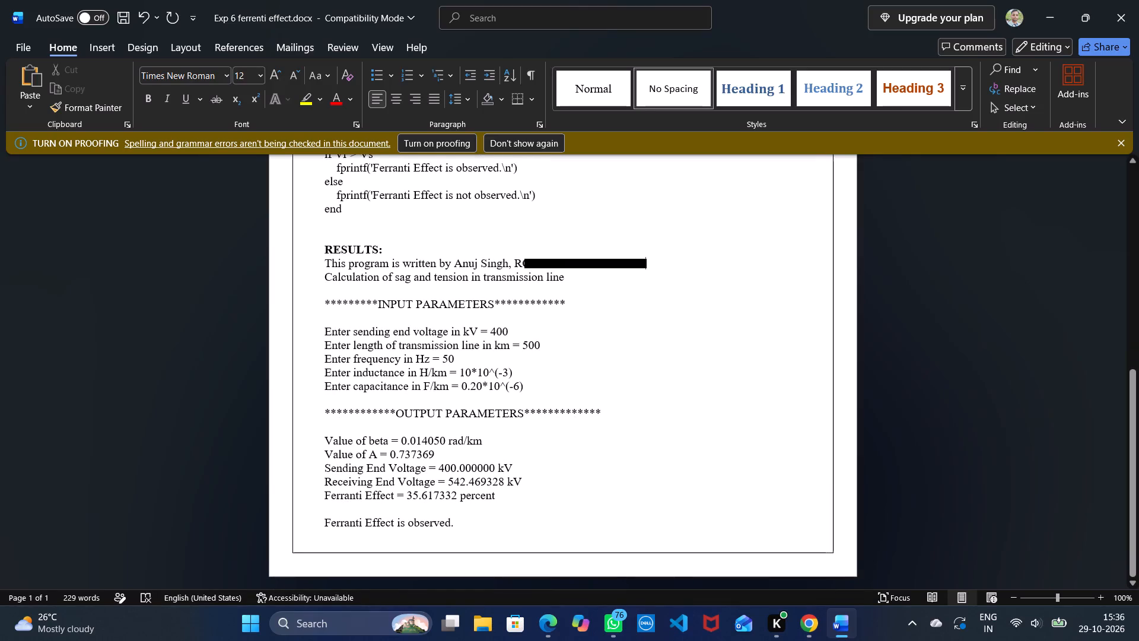
pyautogui.scroll(6, 617, 366)
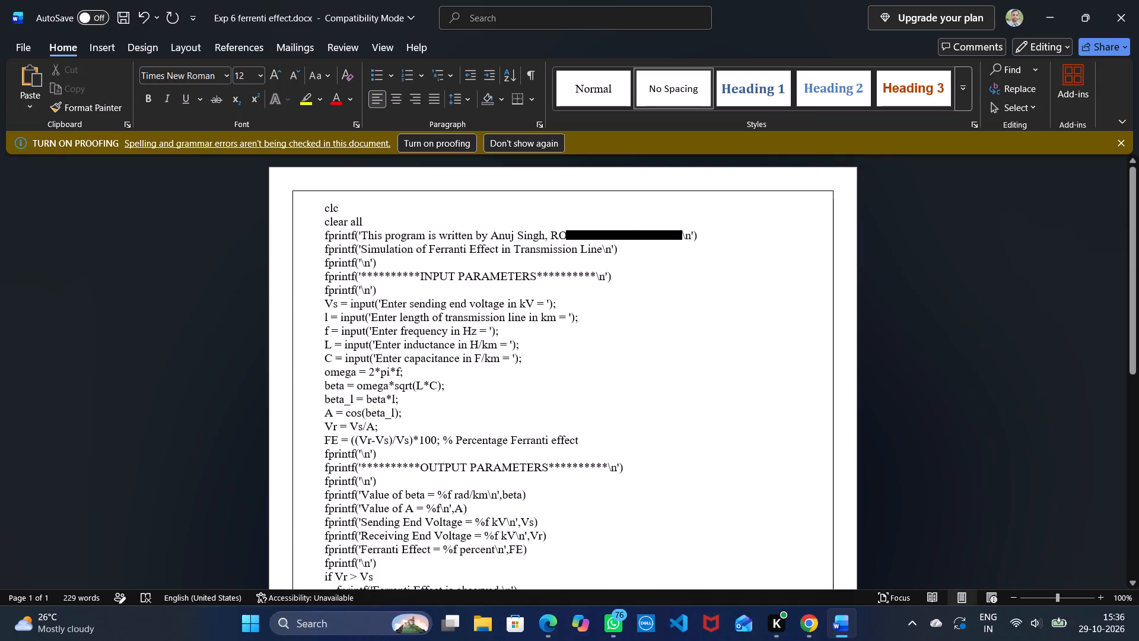
pyautogui.scroll(-4, 617, 366)
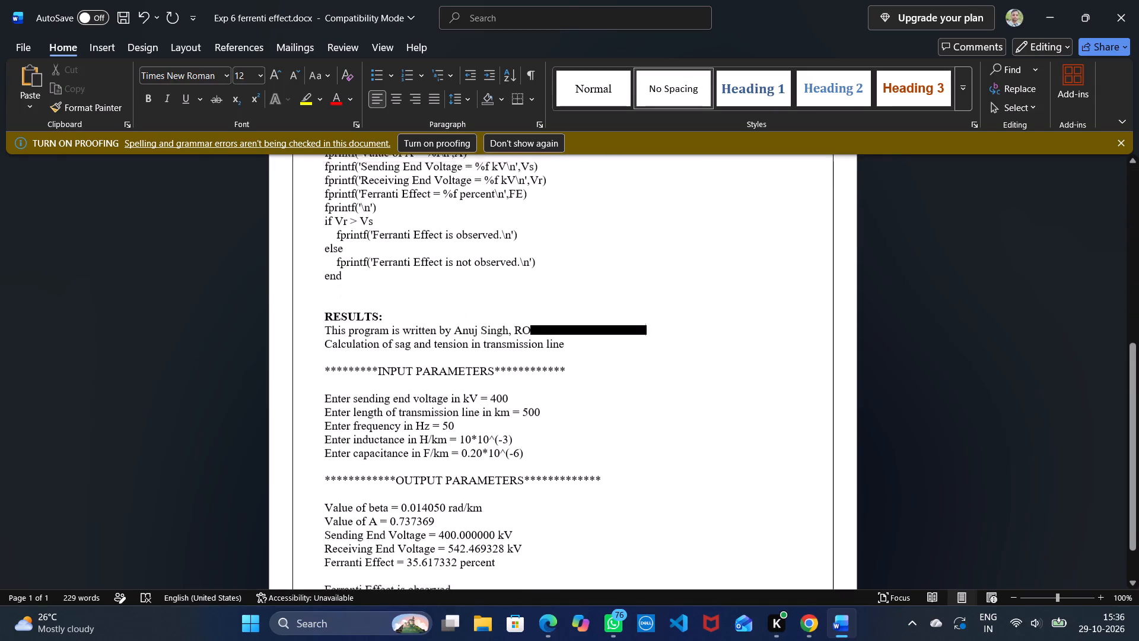
pyautogui.scroll(3, 617, 366)
pyautogui.scroll(-1, 617, 366)
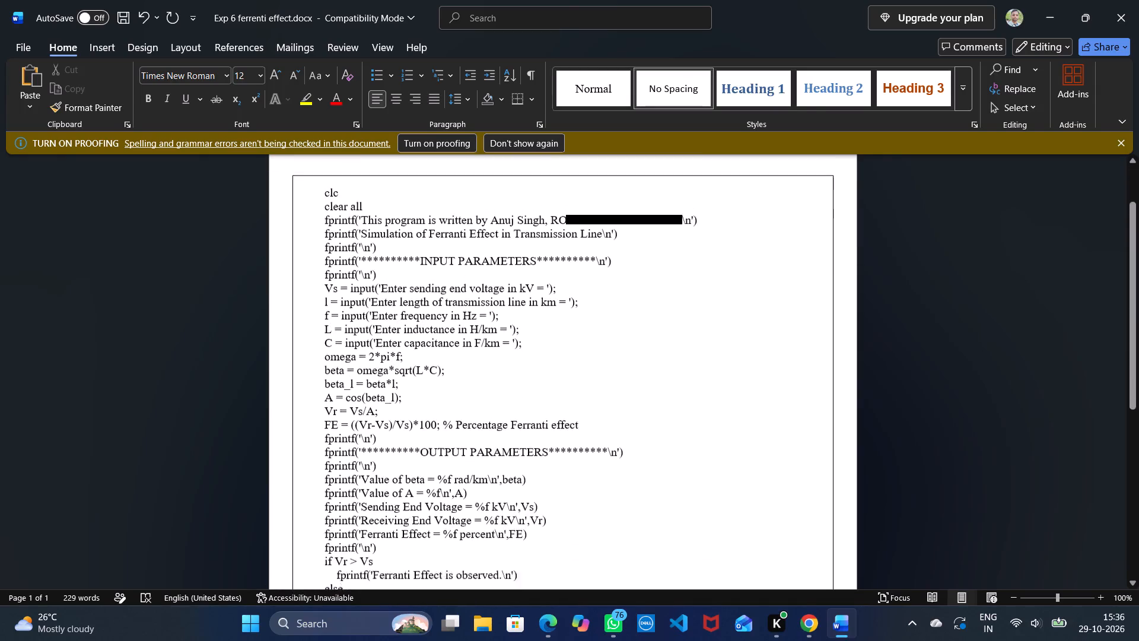
pyautogui.scroll(-5, 617, 366)
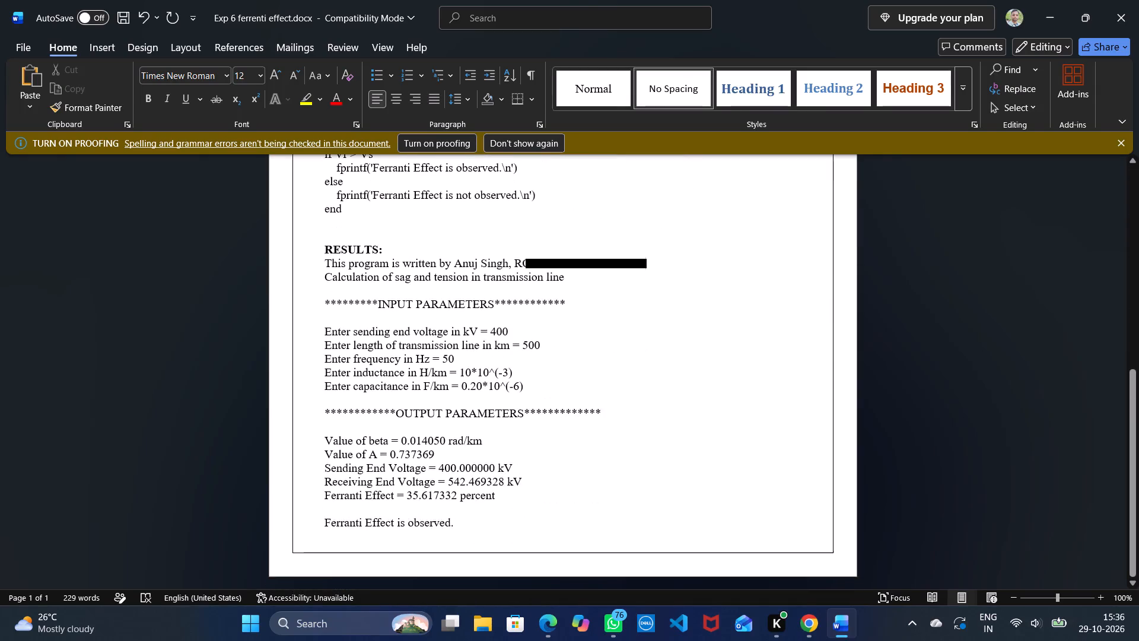
pyautogui.scroll(7, 617, 366)
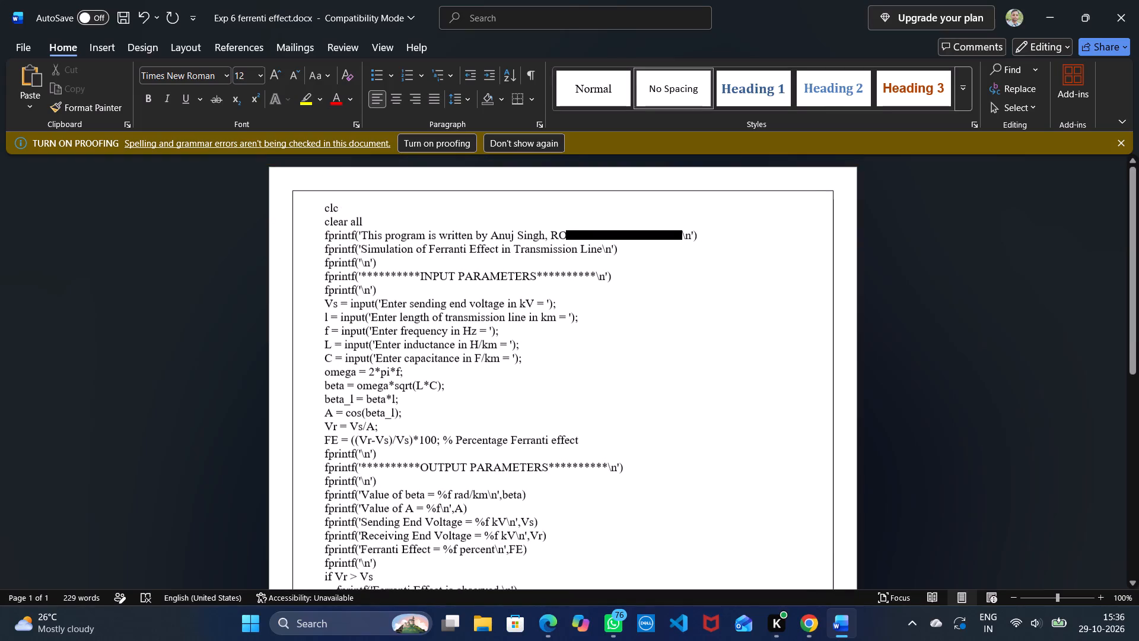
pyautogui.scroll(-4, 495, 382)
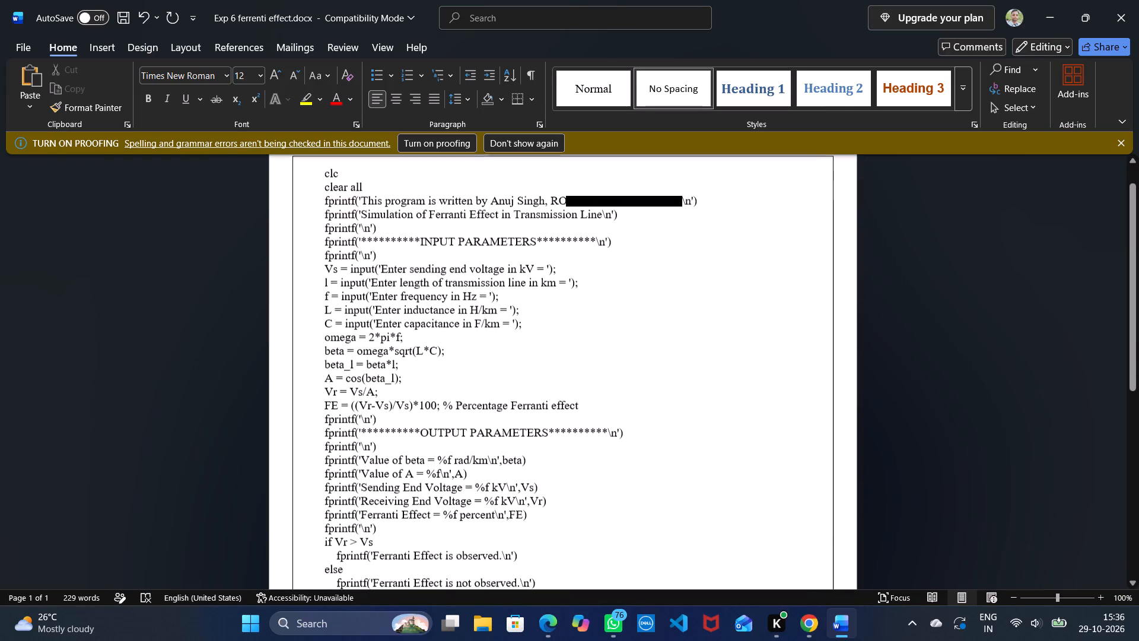
pyautogui.scroll(-3, 495, 382)
pyautogui.scroll(7, 495, 382)
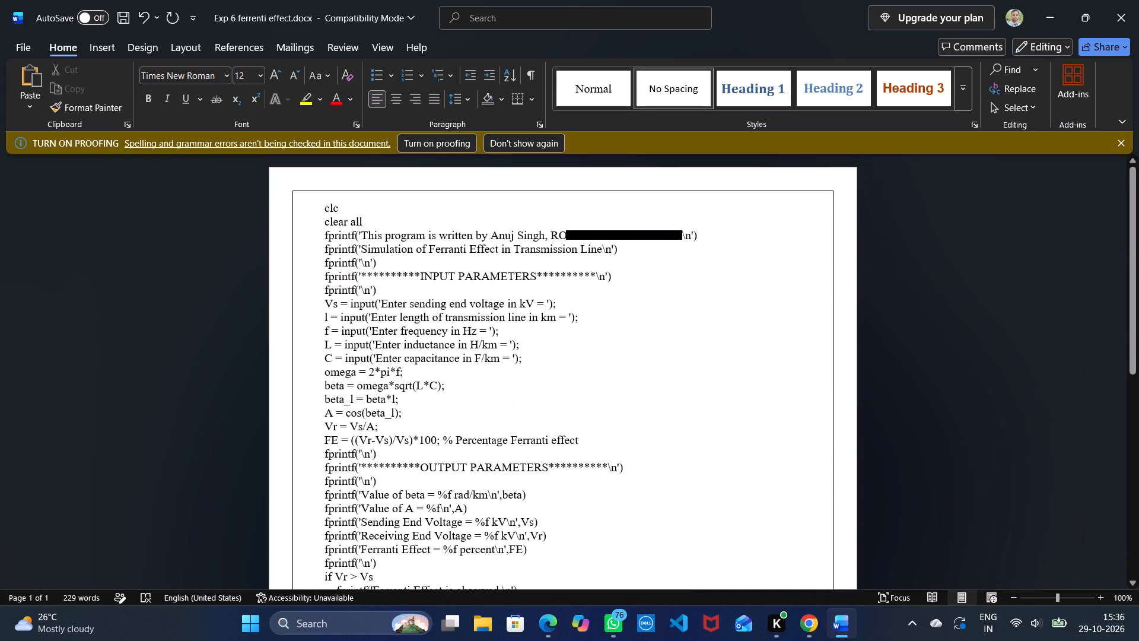
pyautogui.scroll(-5, 383, 261)
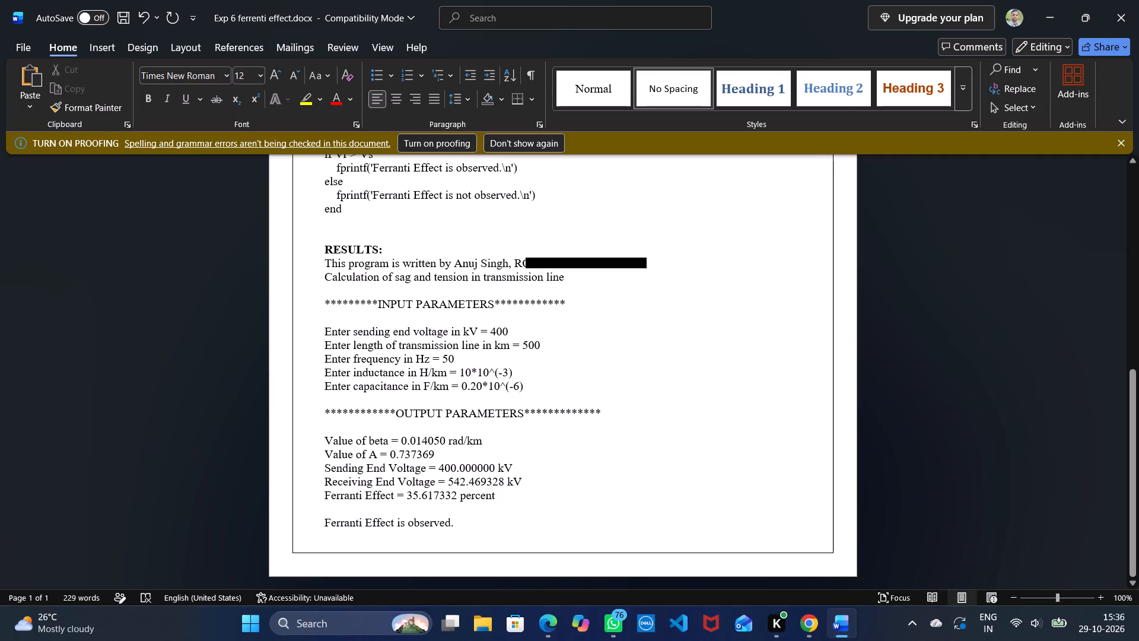
pyautogui.scroll(7, 516, 267)
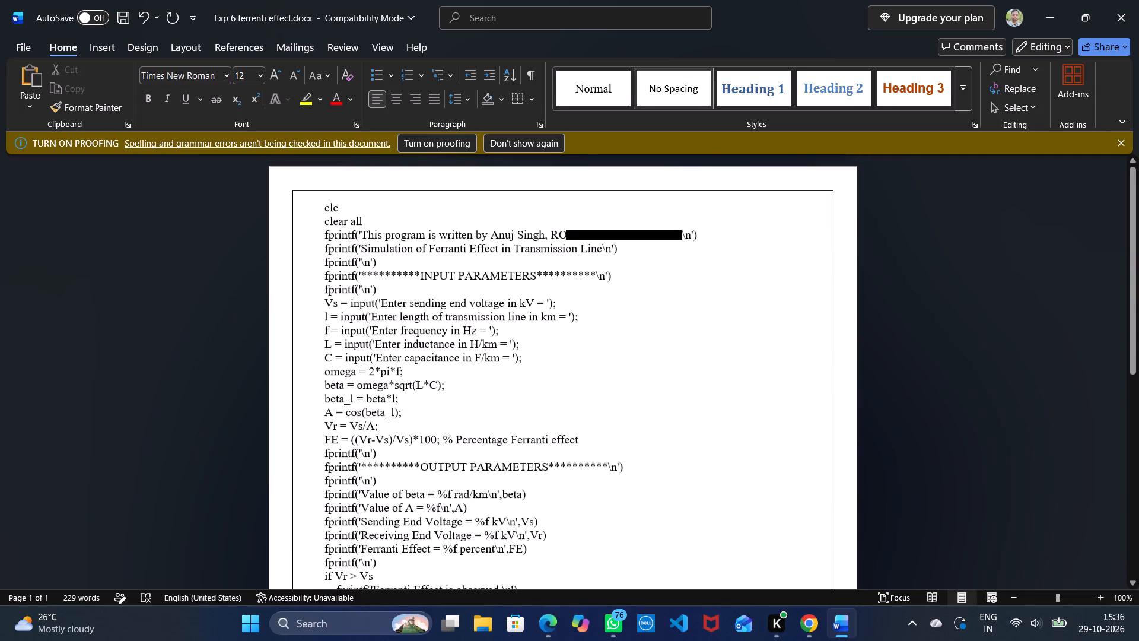
pyautogui.scroll(-4, 516, 267)
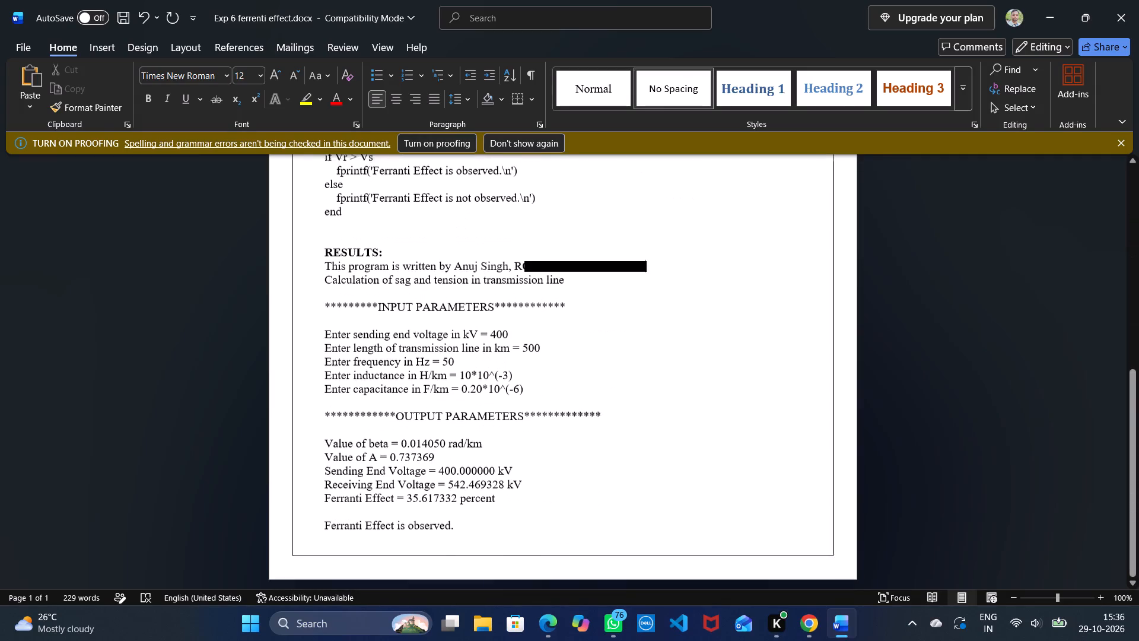
pyautogui.scroll(-1, 516, 267)
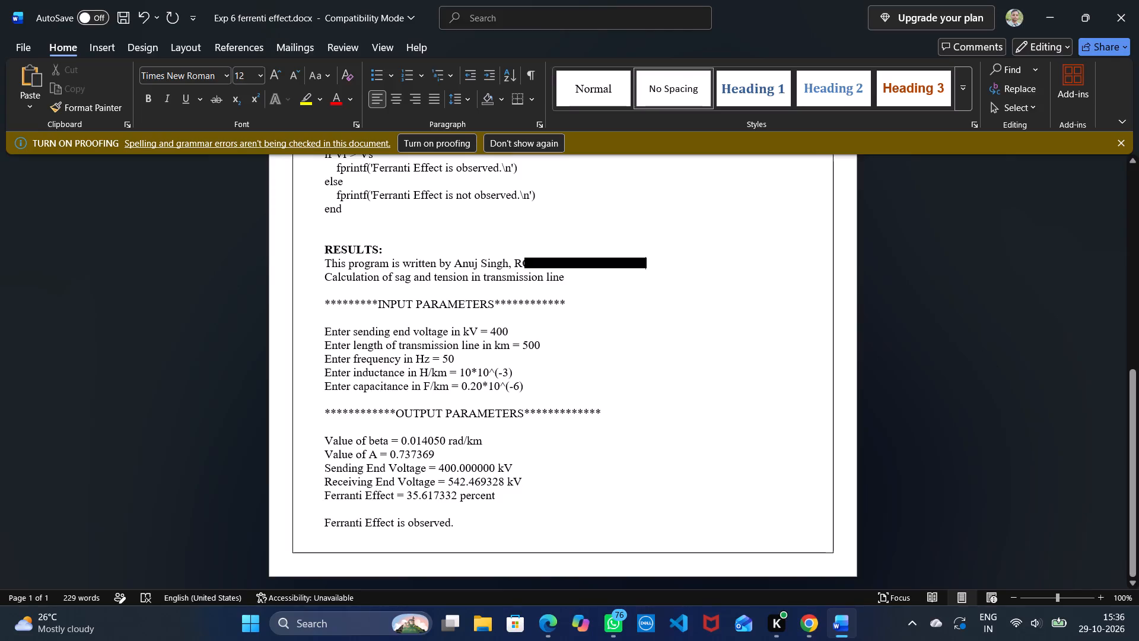
# Replace the second line under RESULTS with 'Simulation of Ferranti Effect in Transmission Line copied from the code, keeping INPUT PARAMETERS on its own line.
pyautogui.scroll(10, 516, 267)
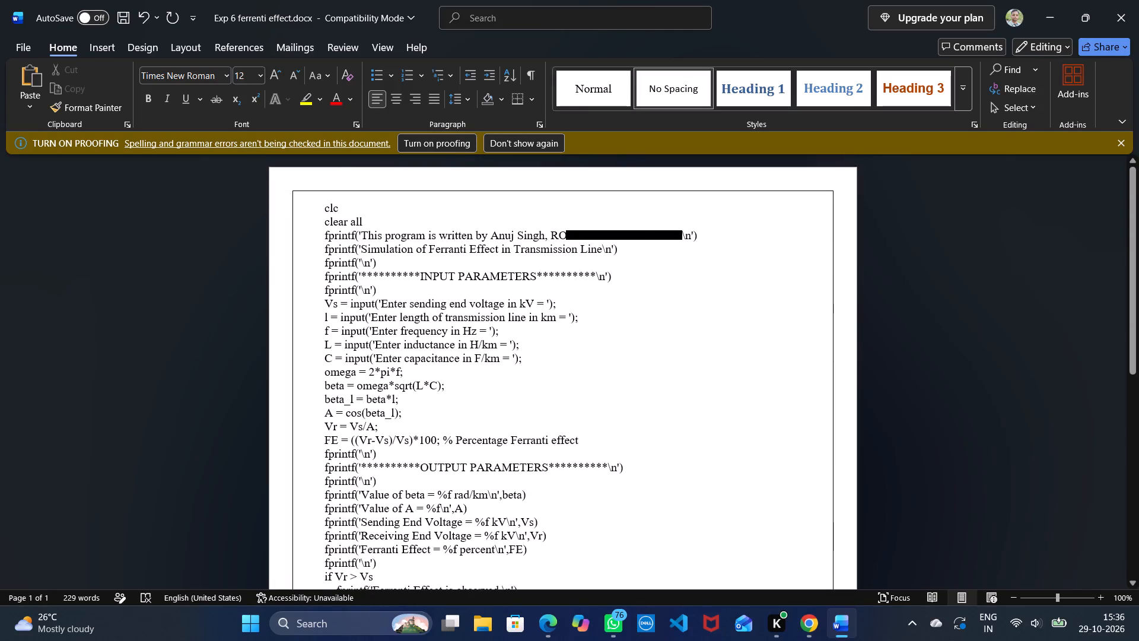
pyautogui.moveTo(360, 247); pyautogui.dragTo(383, 254)
pyautogui.moveTo(383, 254); pyautogui.dragTo(563, 249)
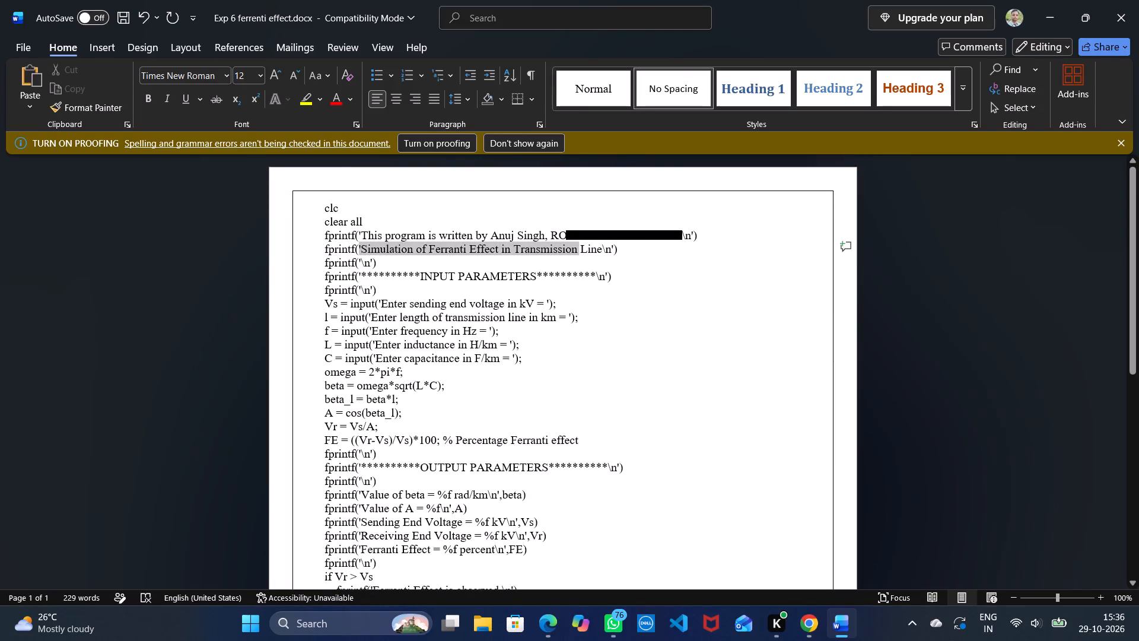
pyautogui.moveTo(563, 249); pyautogui.dragTo(590, 250)
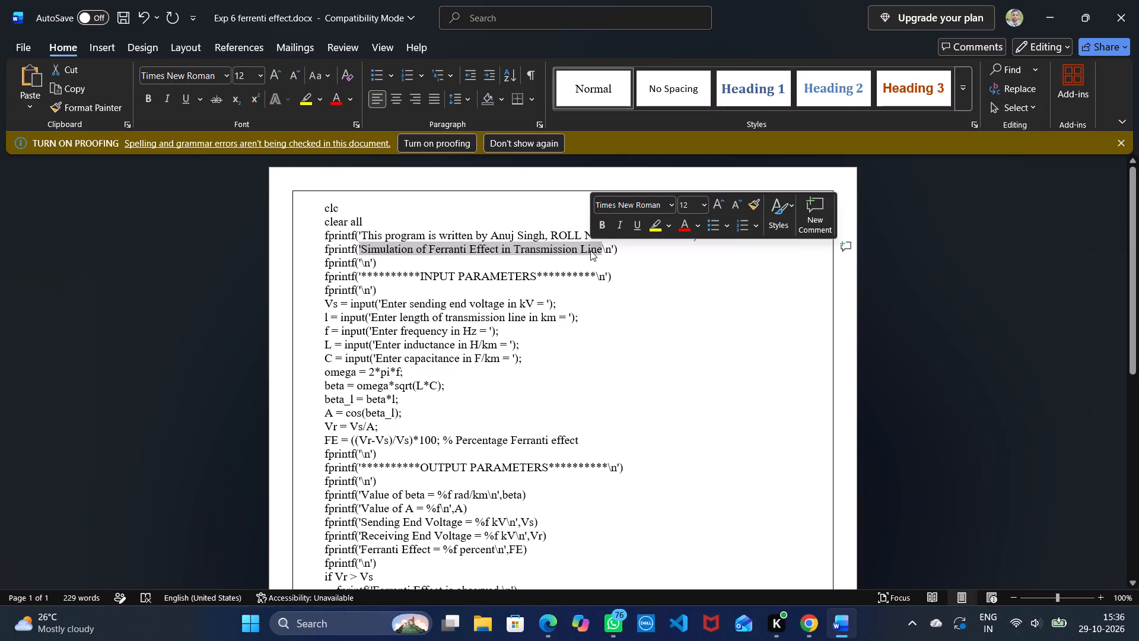
pyautogui.hotkey('ctrl', 'c')
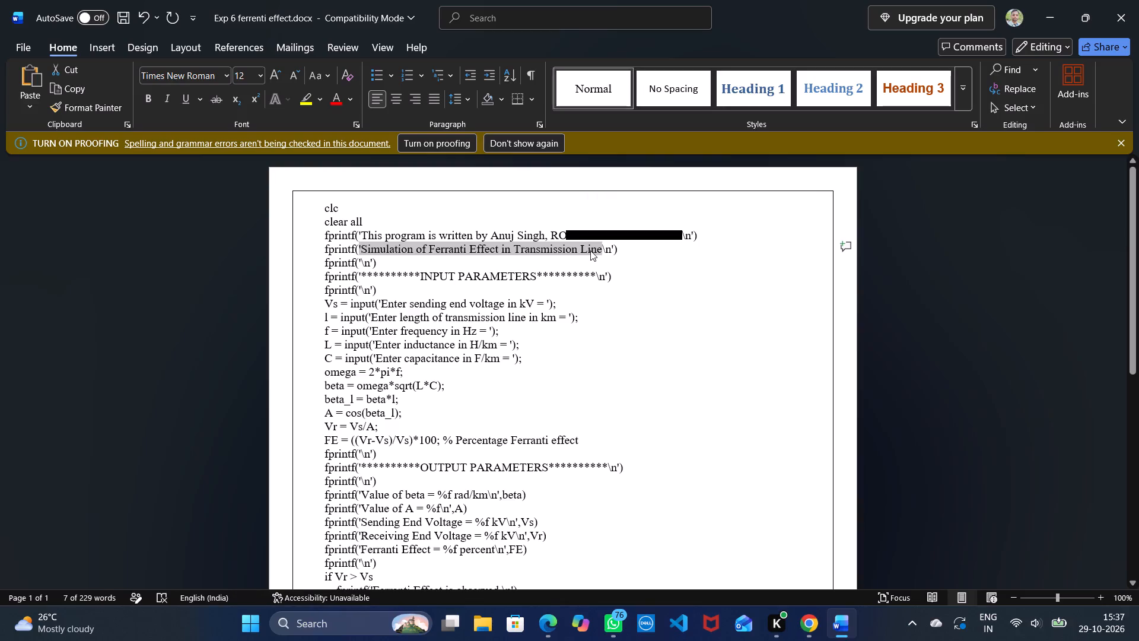
pyautogui.scroll(-2, 664, 390)
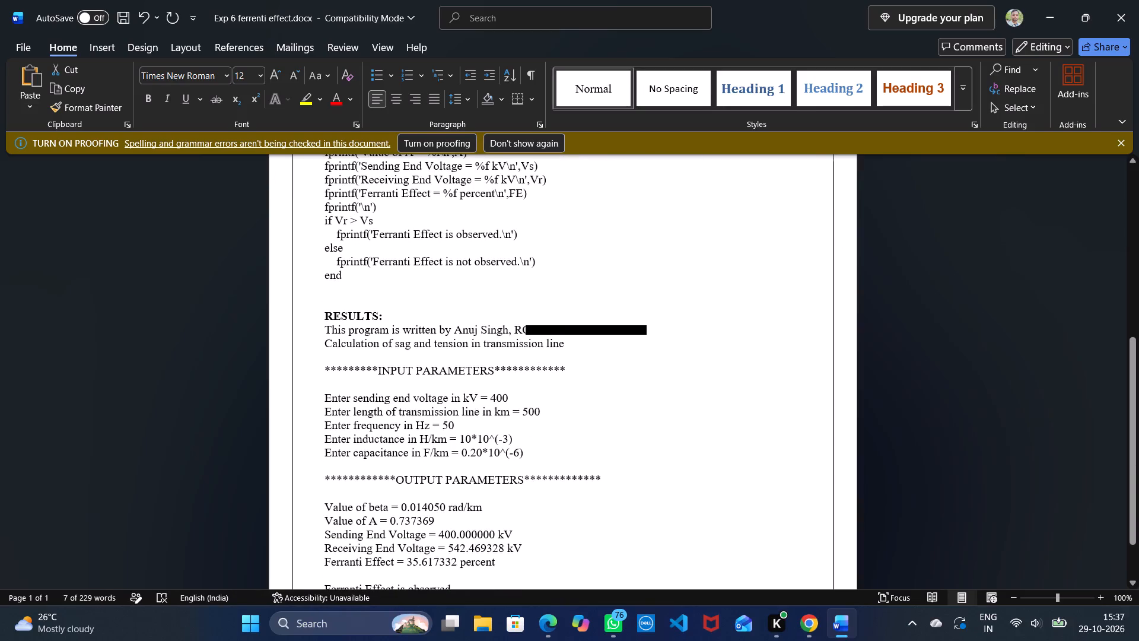
pyautogui.moveTo(323, 345); pyautogui.dragTo(393, 349)
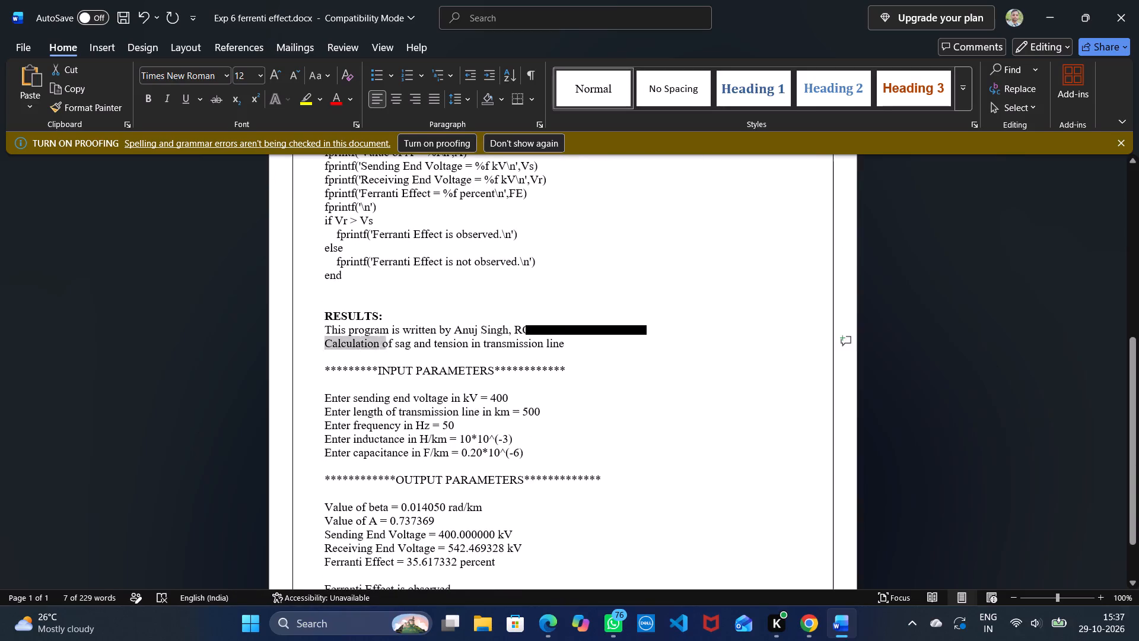
pyautogui.moveTo(393, 349); pyautogui.dragTo(530, 350)
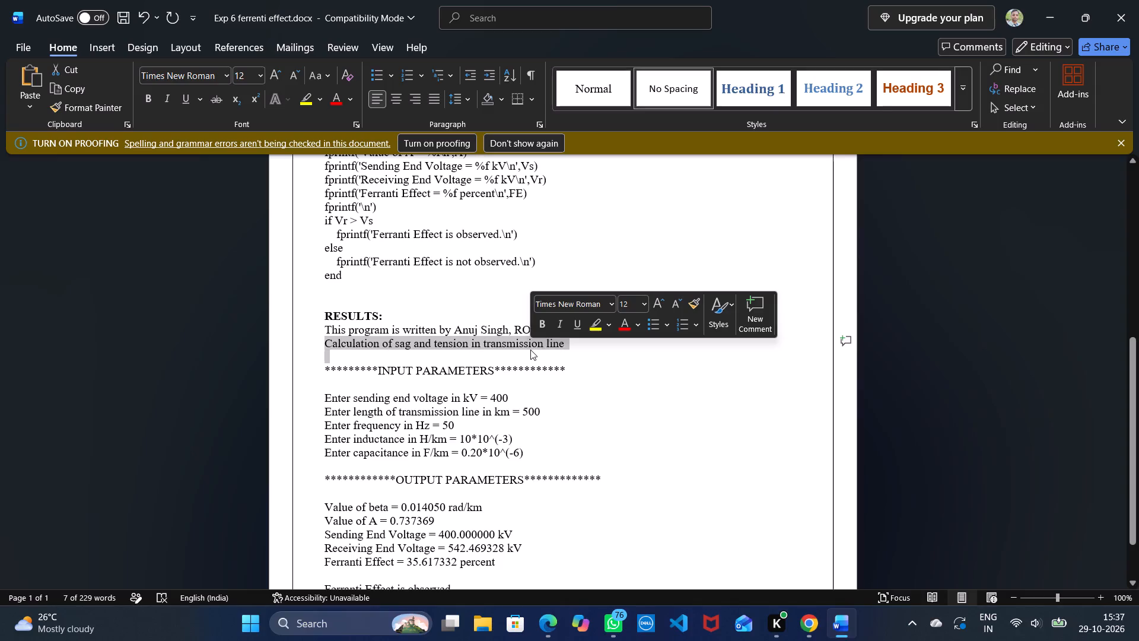
pyautogui.hotkey('ctrl', 'v')
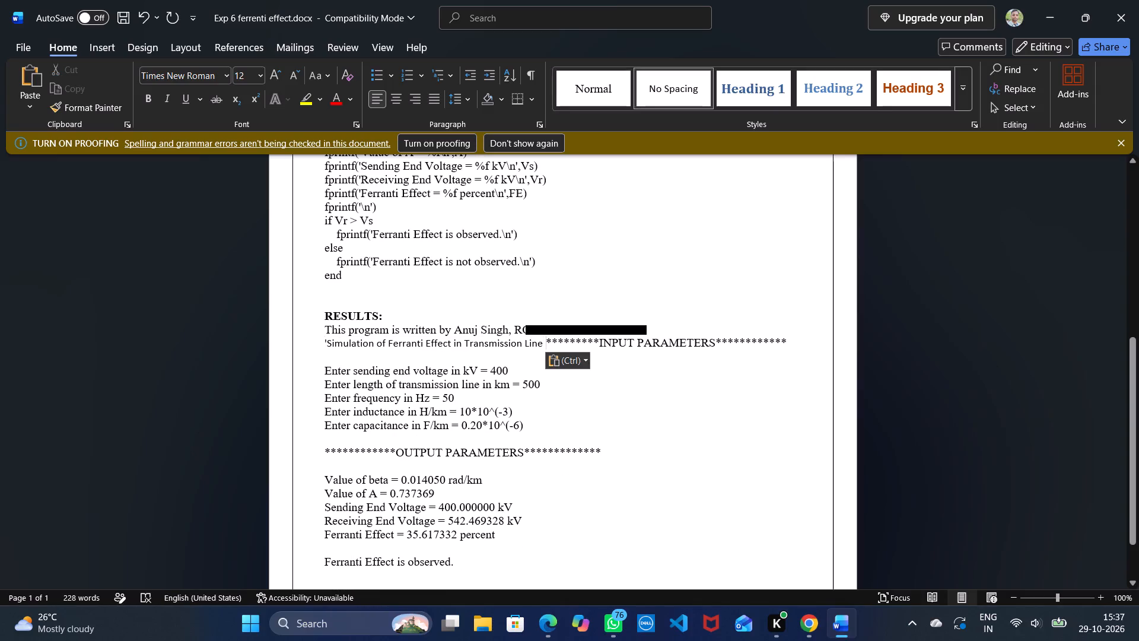
pyautogui.press('Return')
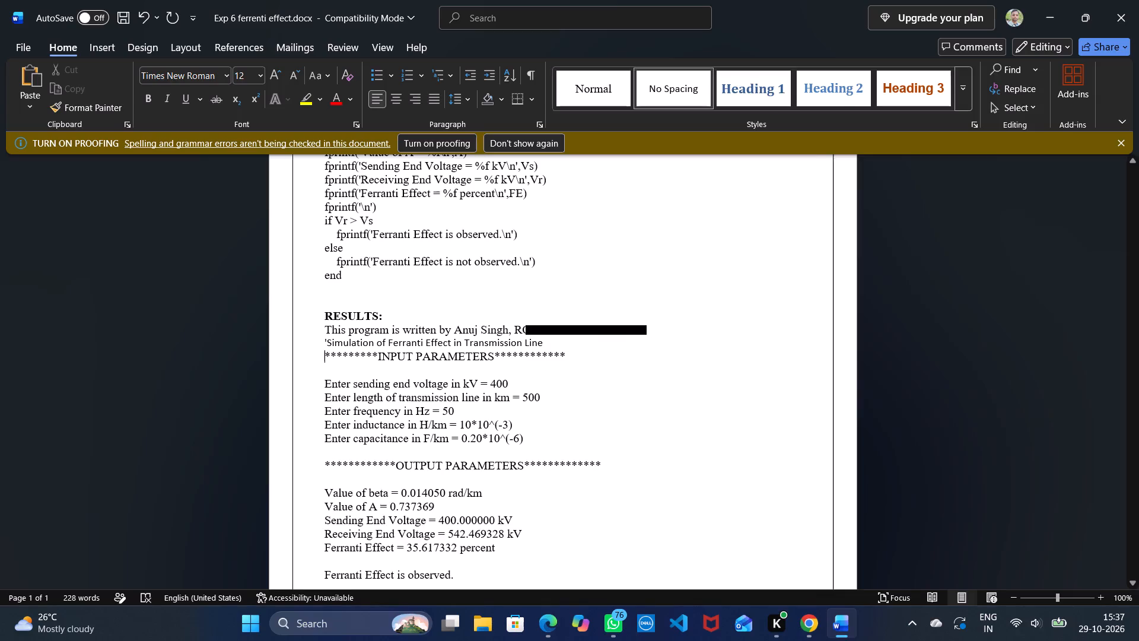
# Check the font and size of the word "Simulation" in the code's title line, and return to the RESULTS section.
pyautogui.scroll(3, 638, 330)
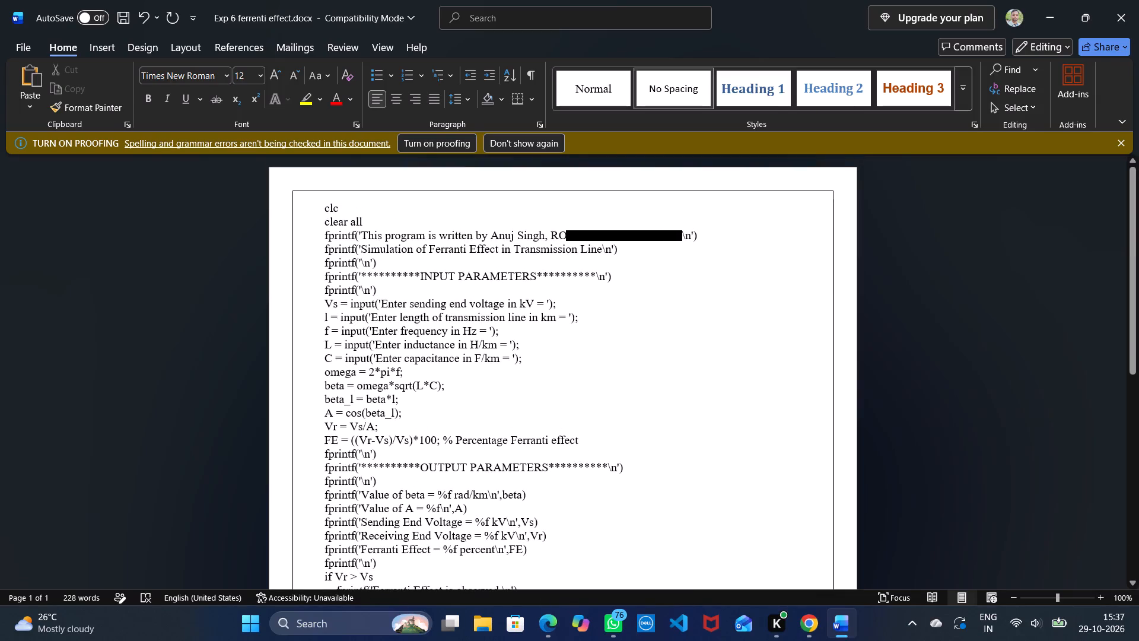
pyautogui.moveTo(362, 250); pyautogui.dragTo(410, 250)
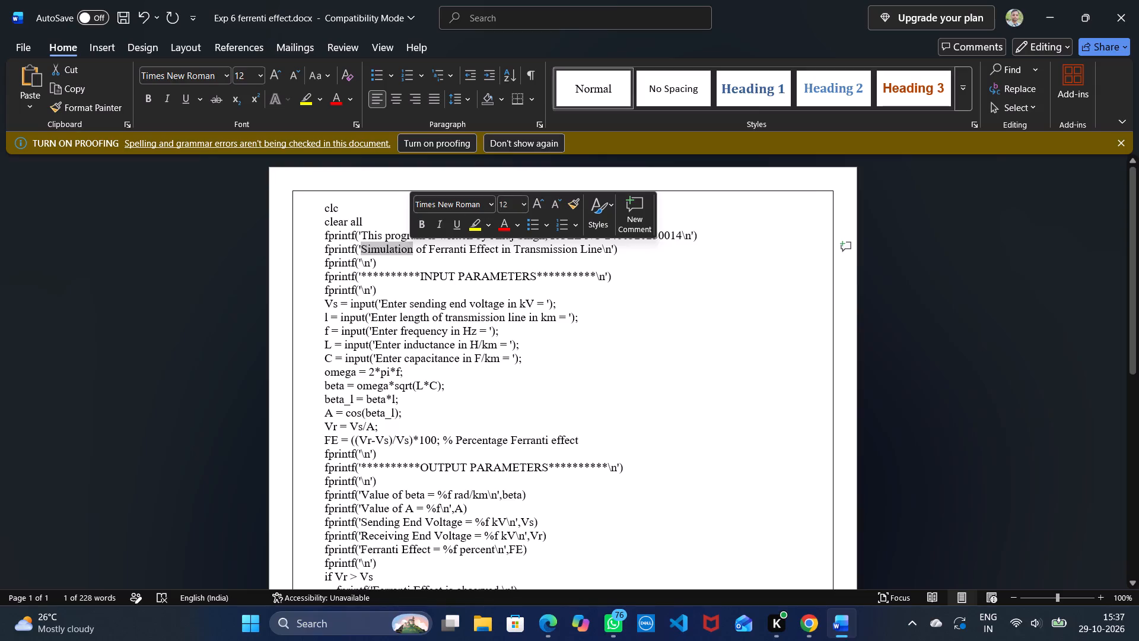
pyautogui.click(646, 408)
pyautogui.scroll(-4, 646, 408)
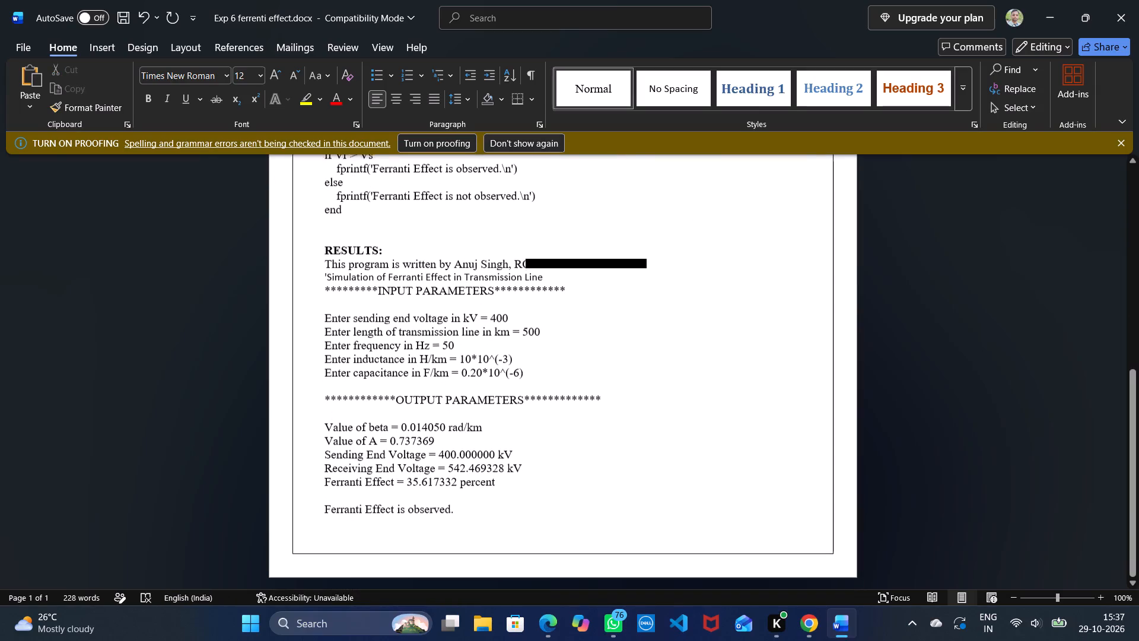
# Format the Simulation of Ferranti Effect in Transmission Line title under RESULTS in Times New Roman, size 12.
pyautogui.moveTo(327, 273); pyautogui.dragTo(339, 276)
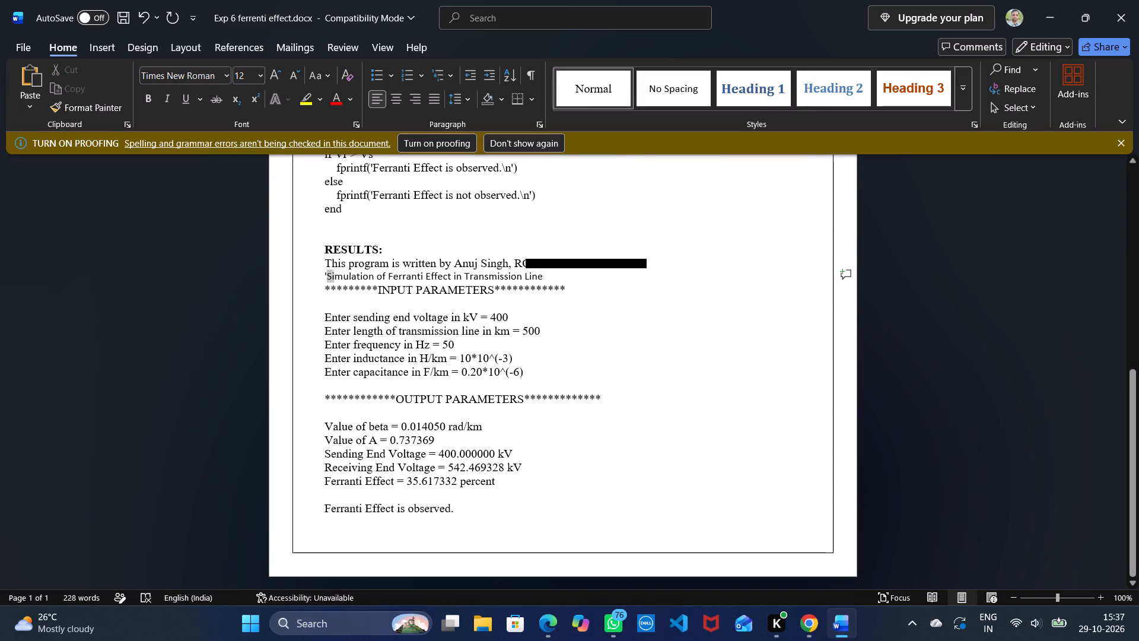
pyautogui.moveTo(339, 276); pyautogui.dragTo(516, 275)
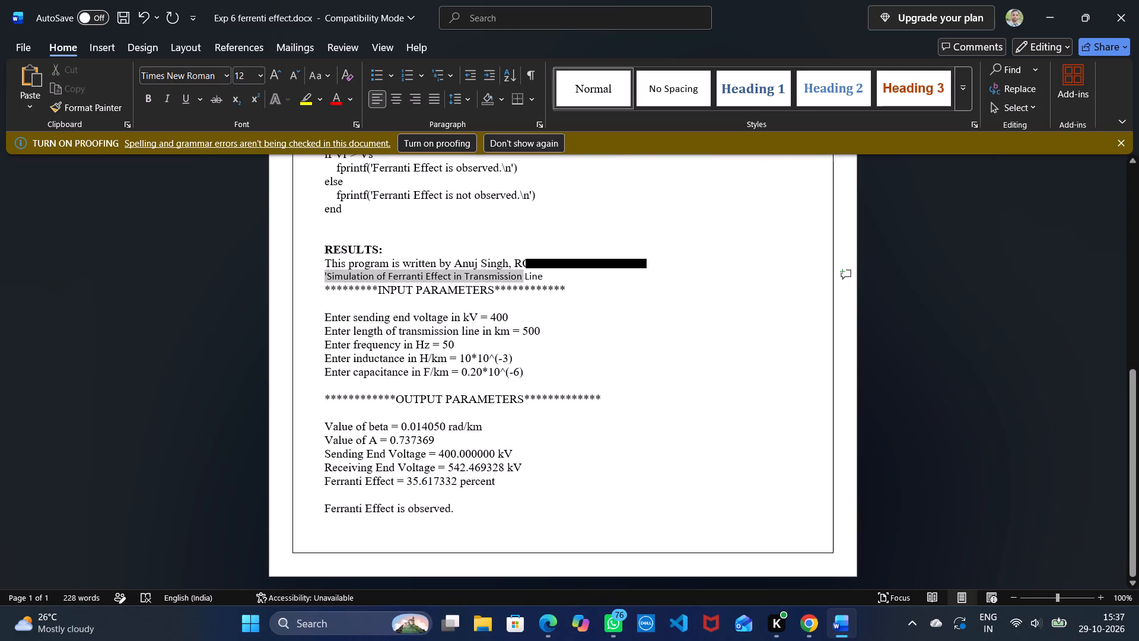
pyautogui.moveTo(516, 275); pyautogui.dragTo(543, 277)
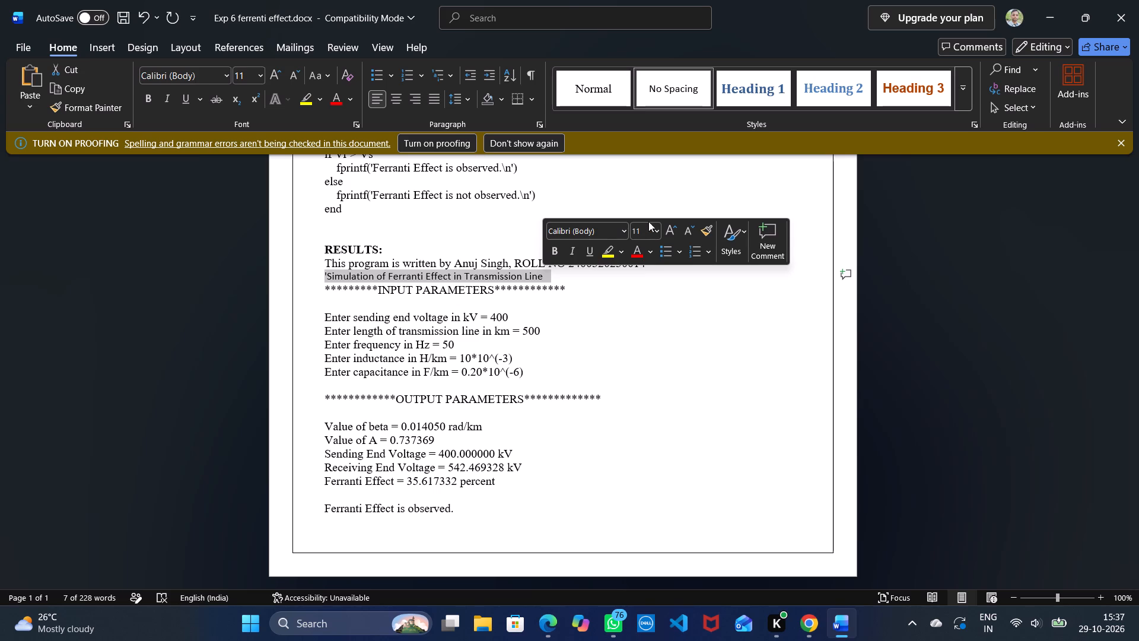
pyautogui.click(623, 226)
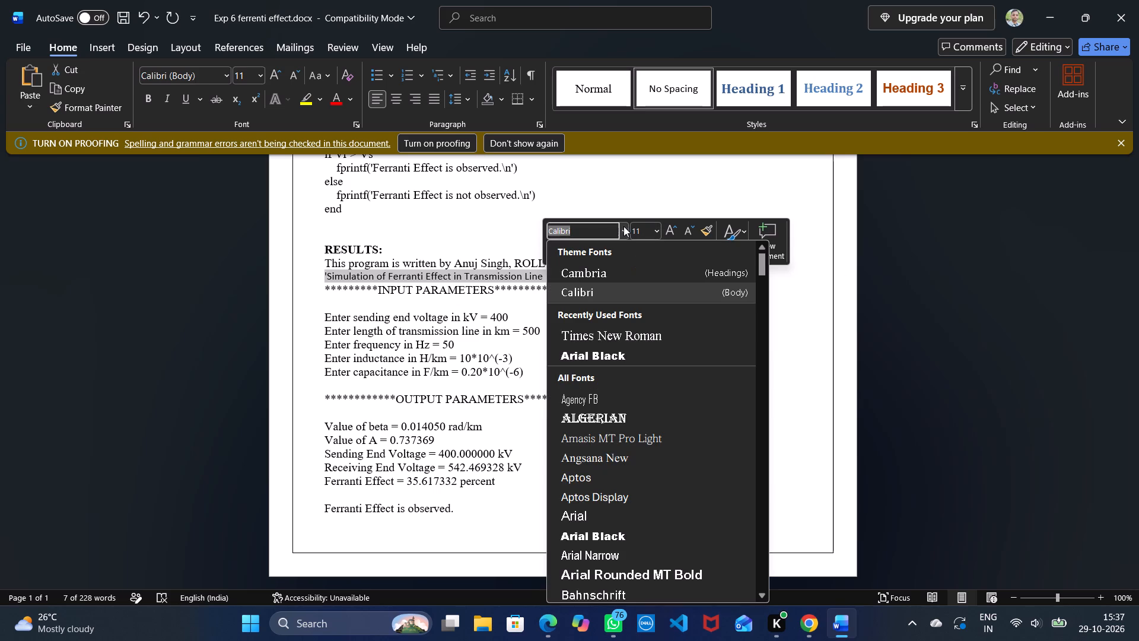
pyautogui.click(614, 337)
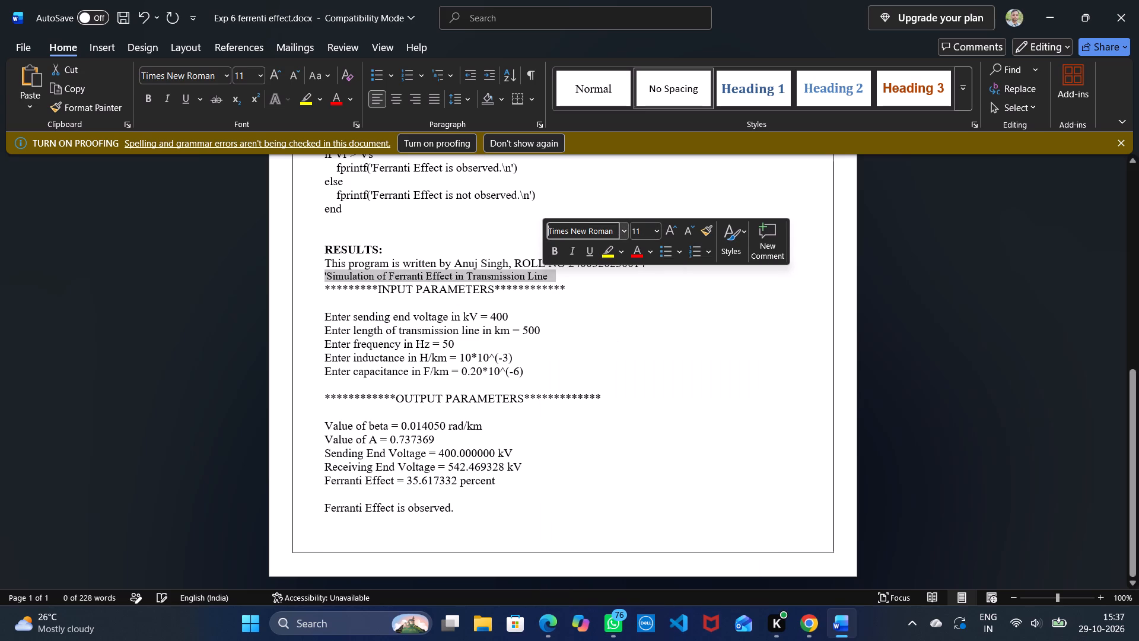
pyautogui.click(656, 230)
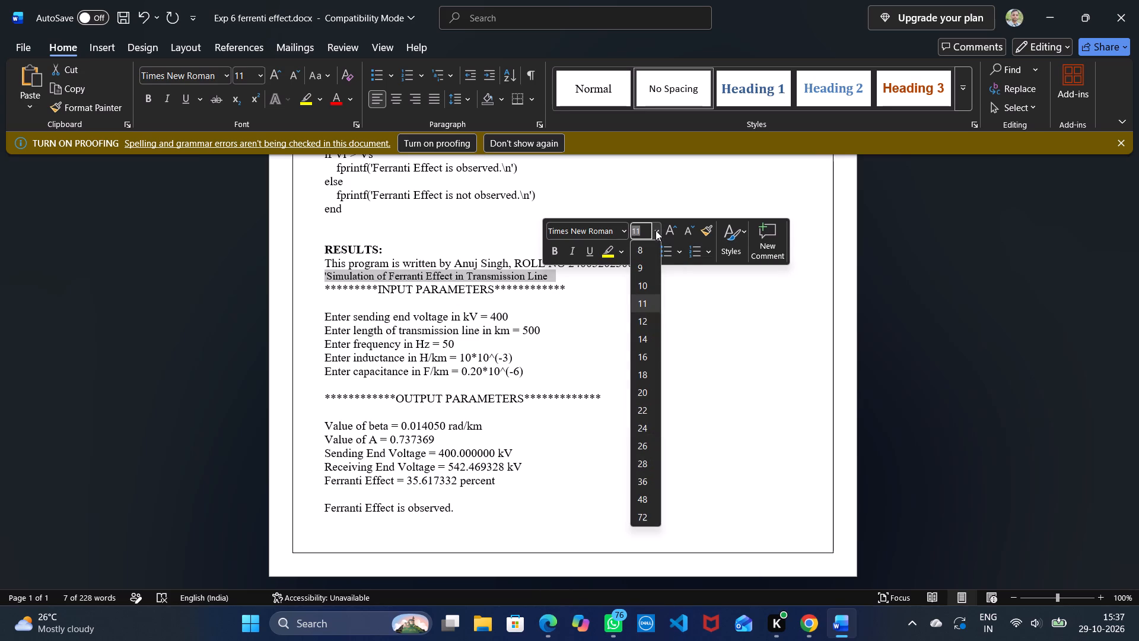
pyautogui.click(648, 318)
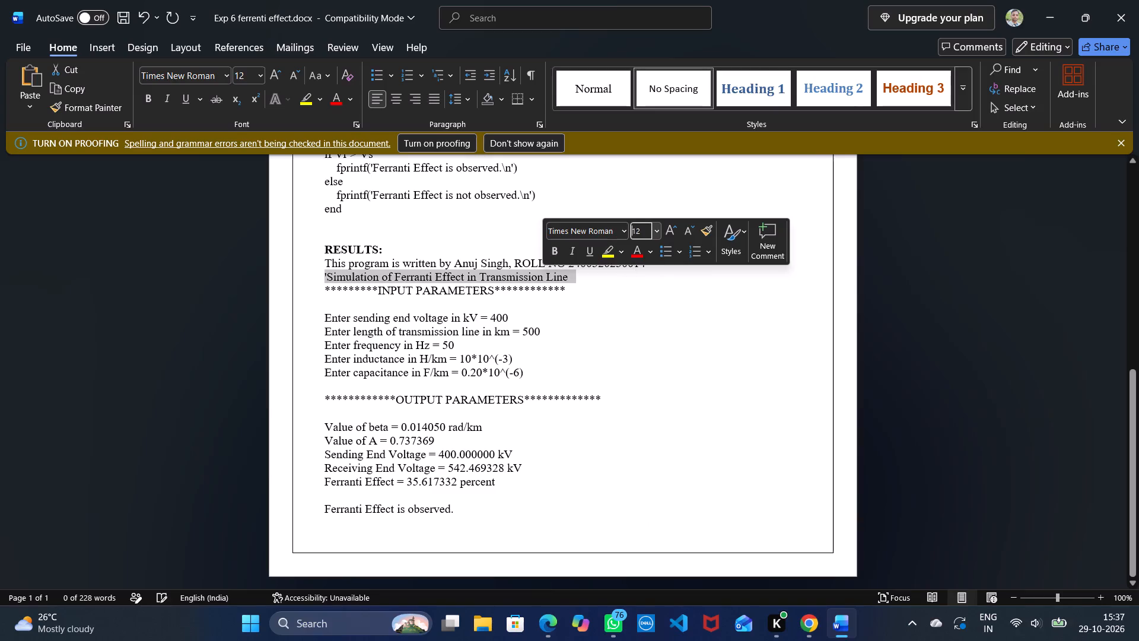
pyautogui.click(647, 320)
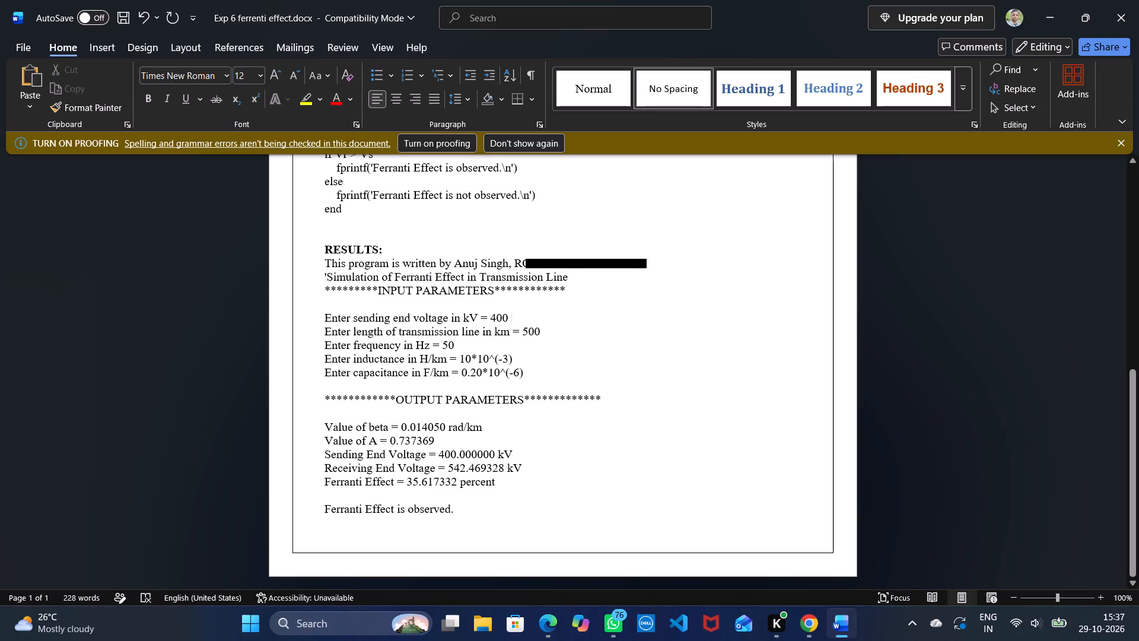
# Delete the stray apostrophe at the start of the simulation title line under RESULTS.
pyautogui.click(327, 274)
pyautogui.press('BackSpace')
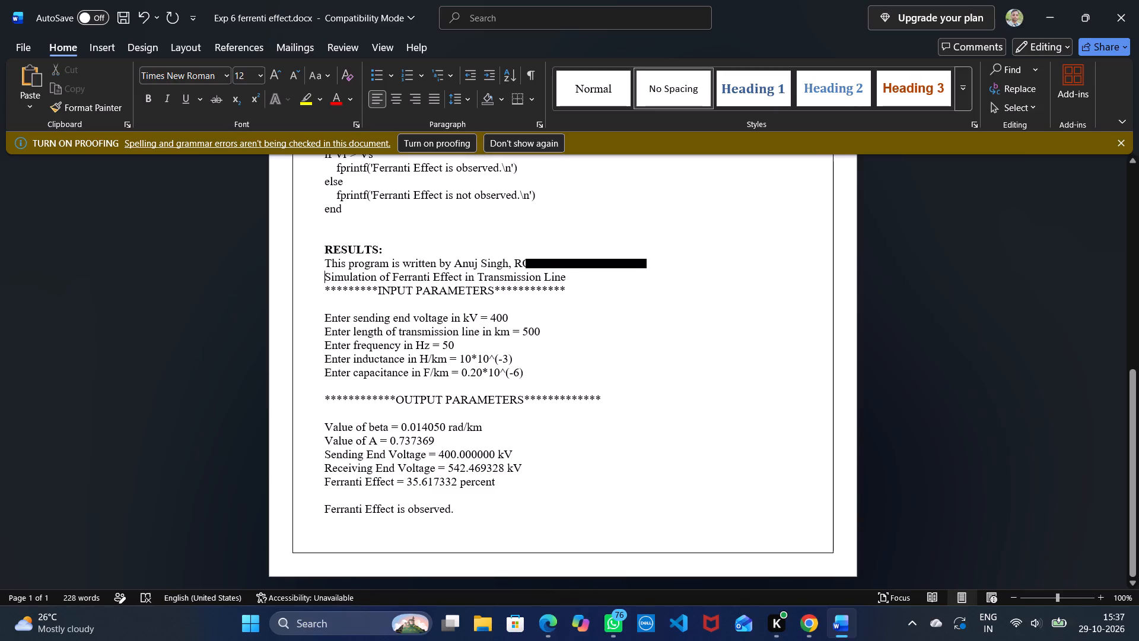
# Review the whole document, comparing the program code with the corrected lines in the RESULTS section.
pyautogui.scroll(-1, 590, 458)
pyautogui.scroll(1, 590, 458)
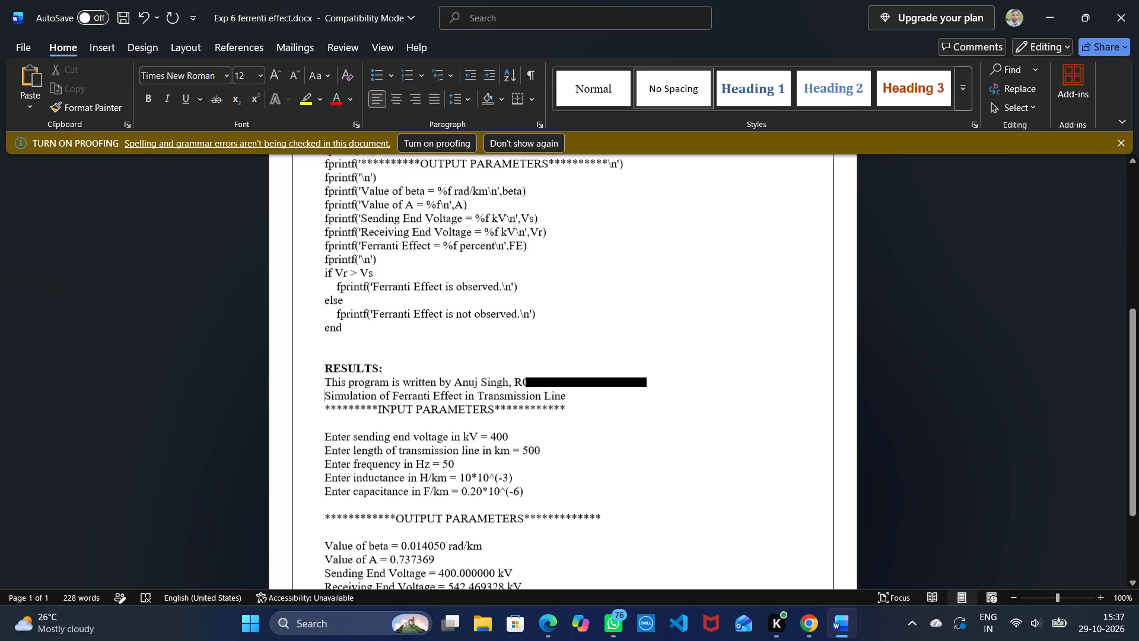
pyautogui.scroll(1, 590, 458)
pyautogui.scroll(4, 594, 395)
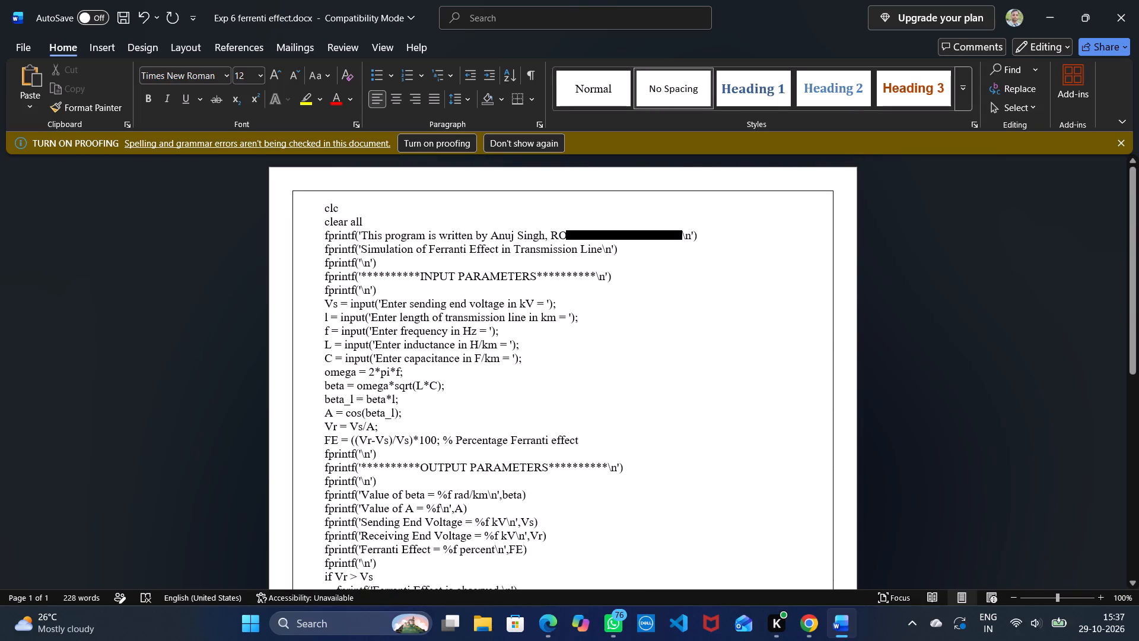
pyautogui.scroll(-5, 563, 277)
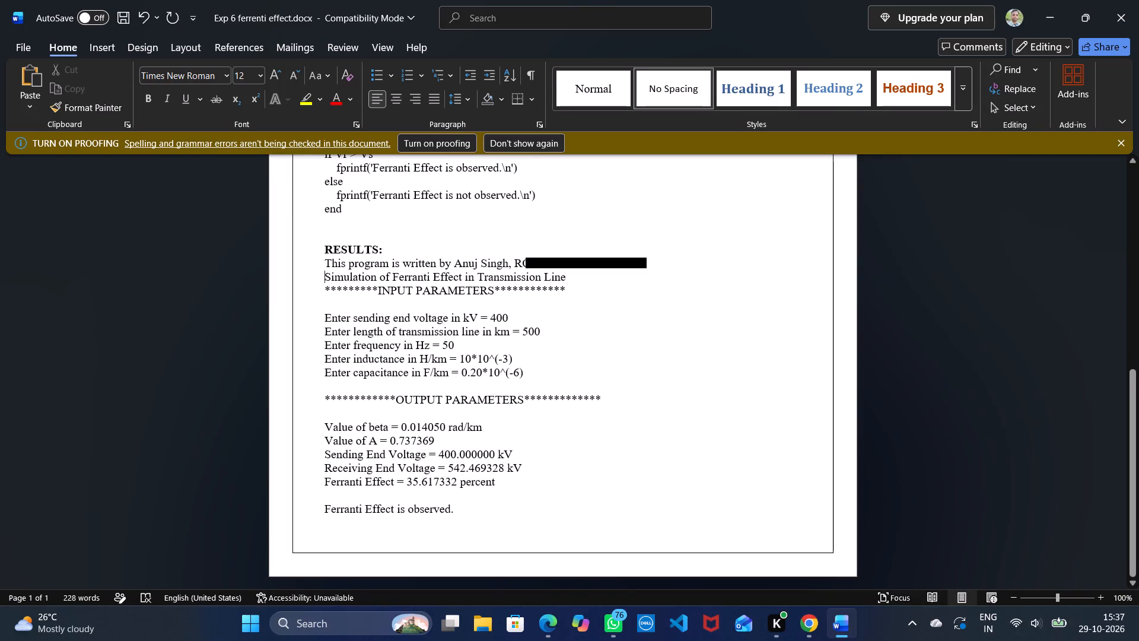
pyautogui.scroll(1, 645, 325)
pyautogui.scroll(-1, 645, 325)
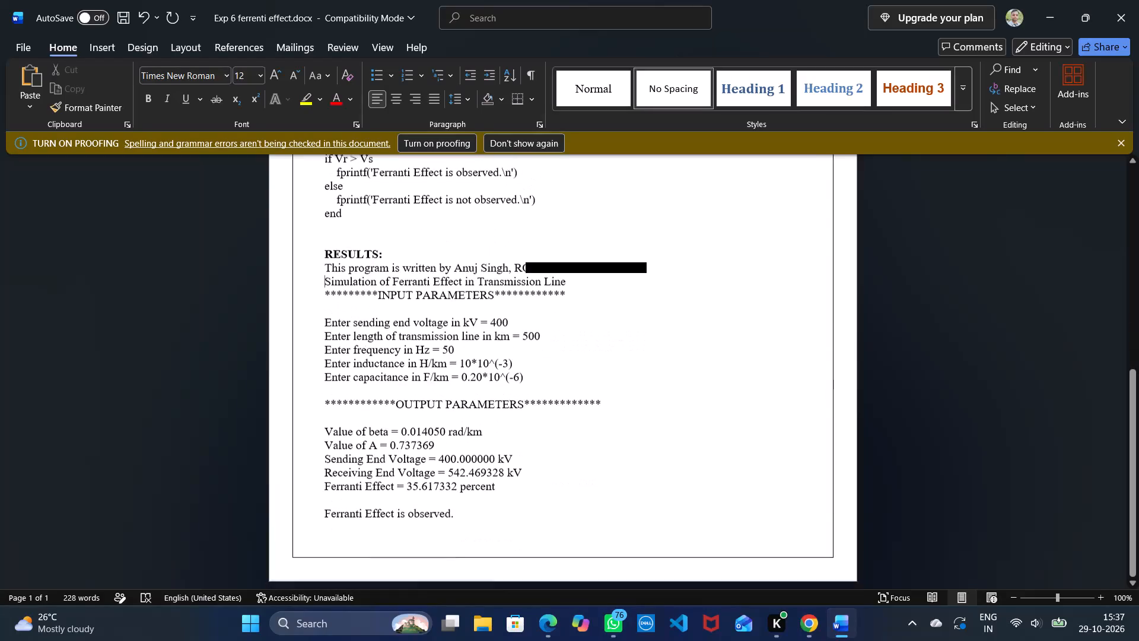
pyautogui.scroll(5, 645, 325)
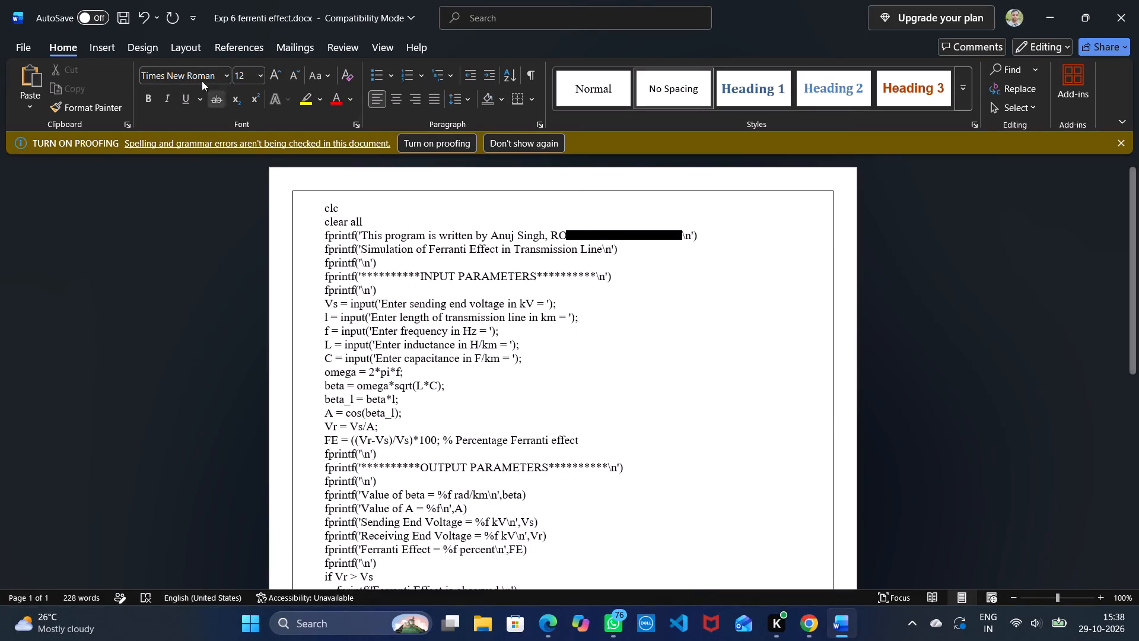
# Turn on AutoSave by uploading the document to OneDrive - Personal.
pyautogui.click(96, 18)
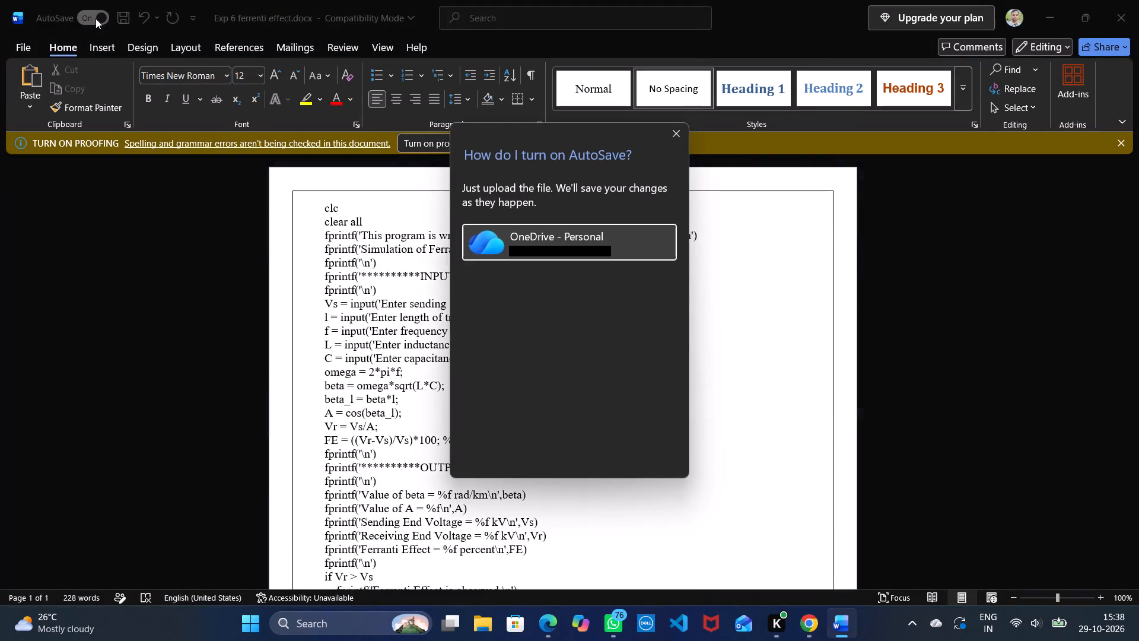
pyautogui.click(575, 237)
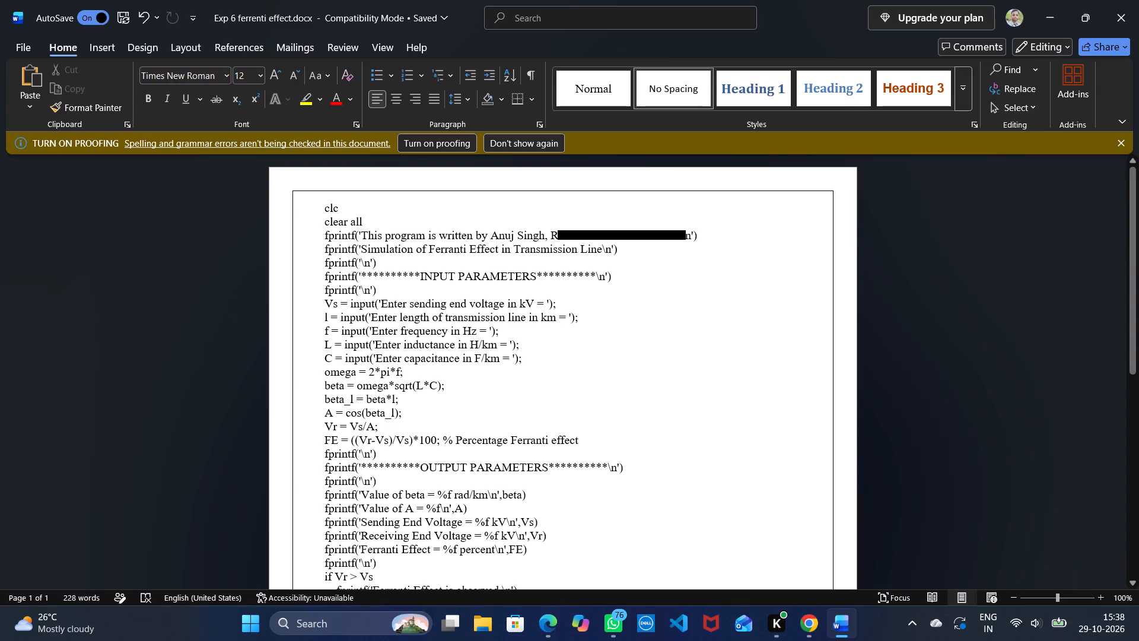
# Review the document once more, from the start of the code to the last line of the RESULTS section.
pyautogui.scroll(-9, 685, 428)
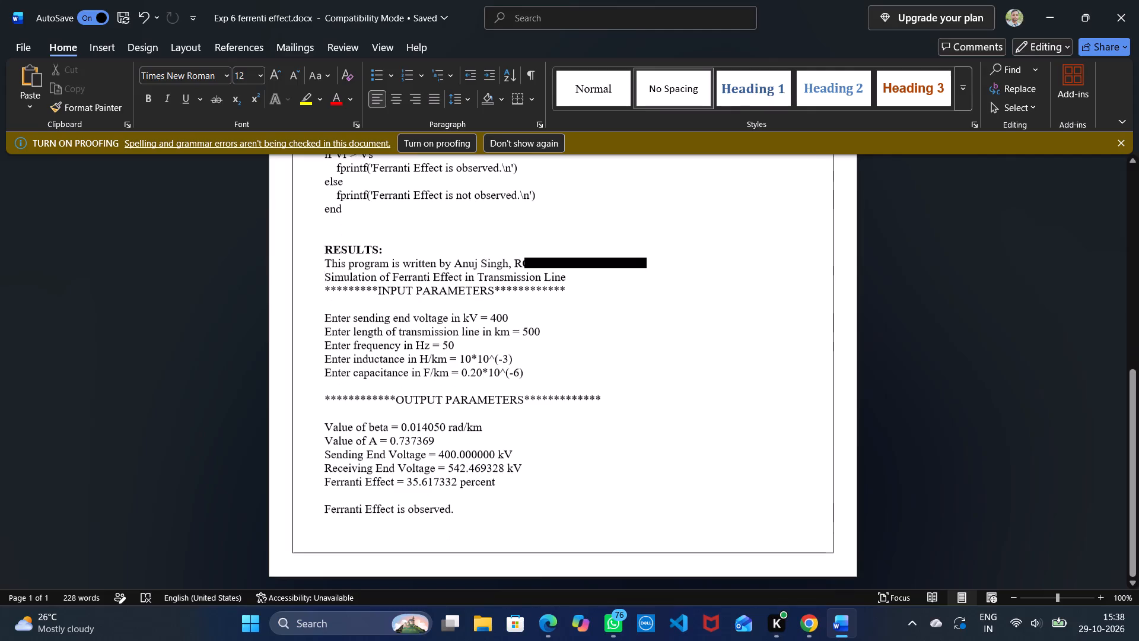
pyautogui.scroll(-1, 685, 428)
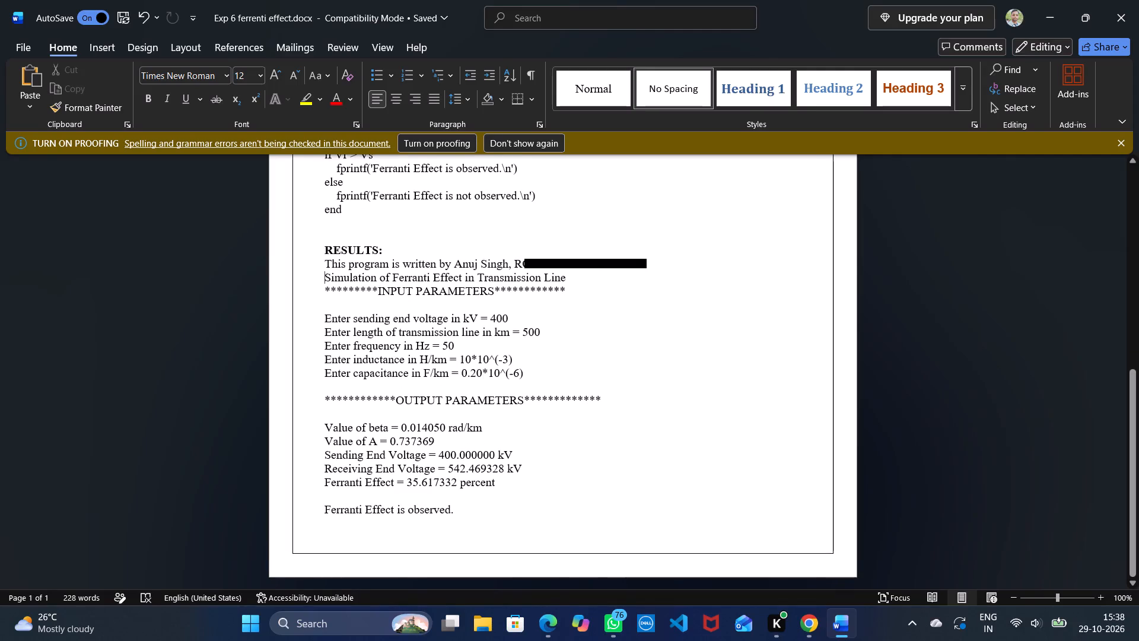
pyautogui.scroll(6, 733, 365)
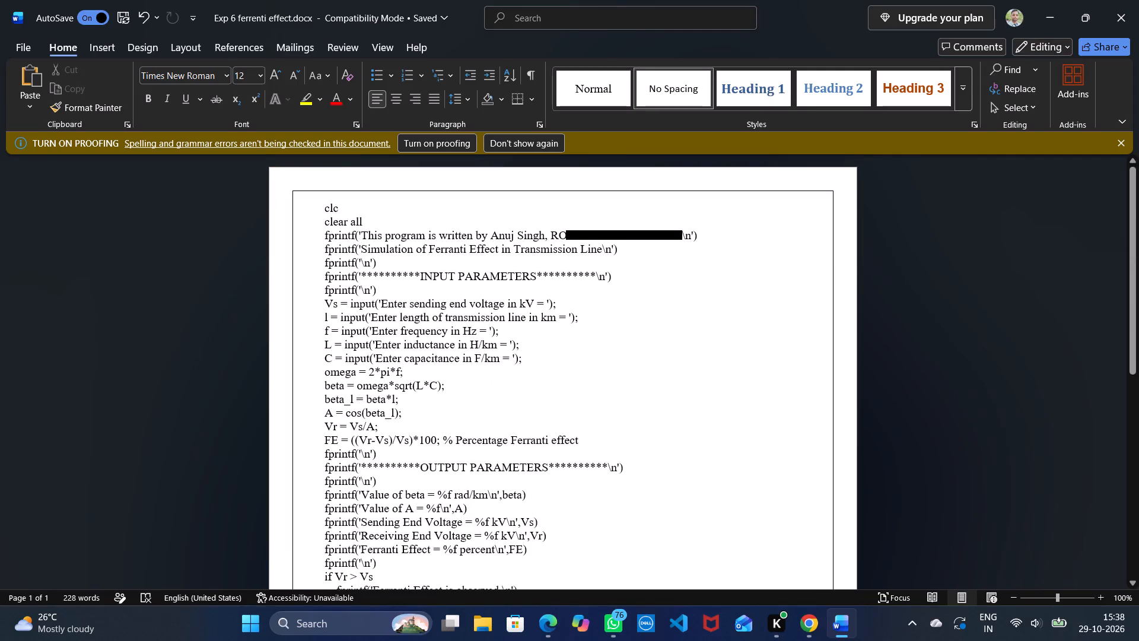
pyautogui.click(103, 47)
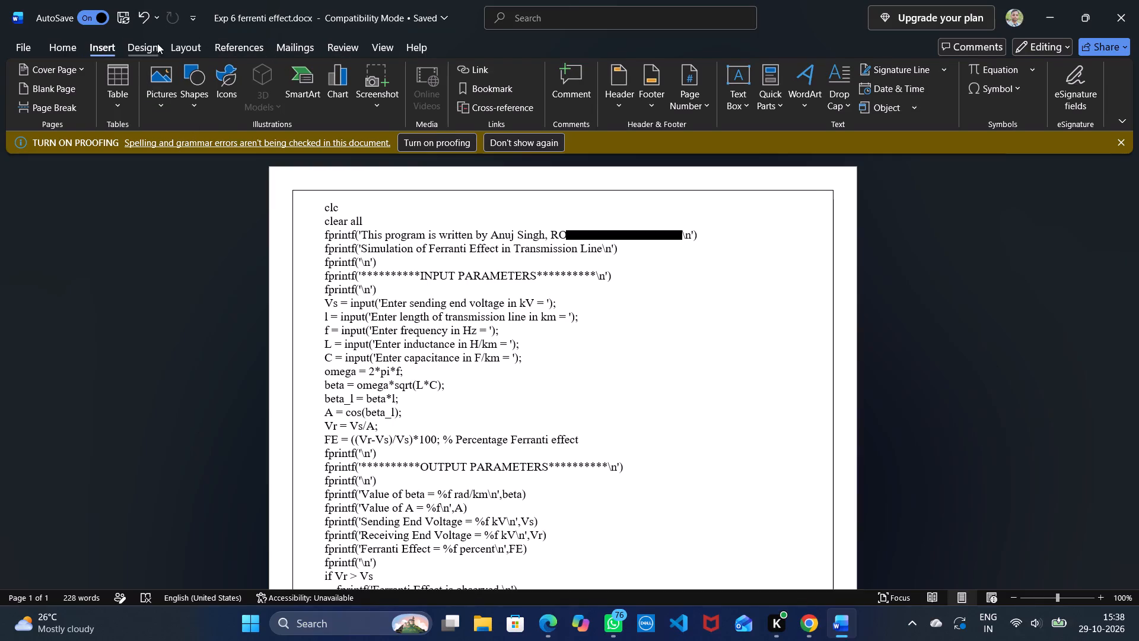
pyautogui.click(15, 47)
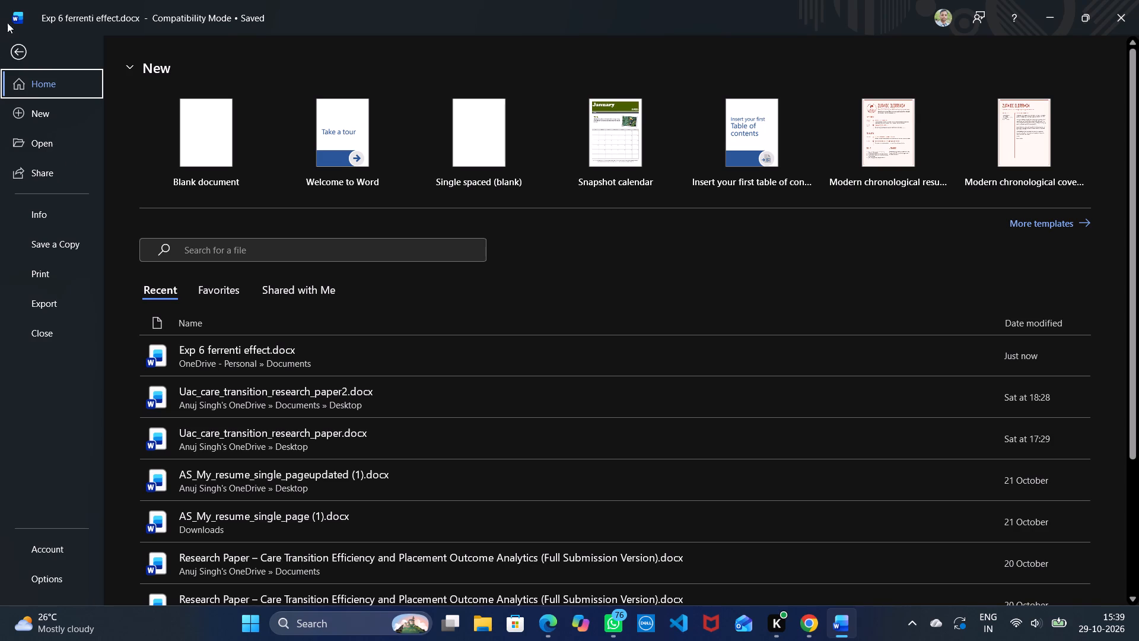
pyautogui.click(16, 43)
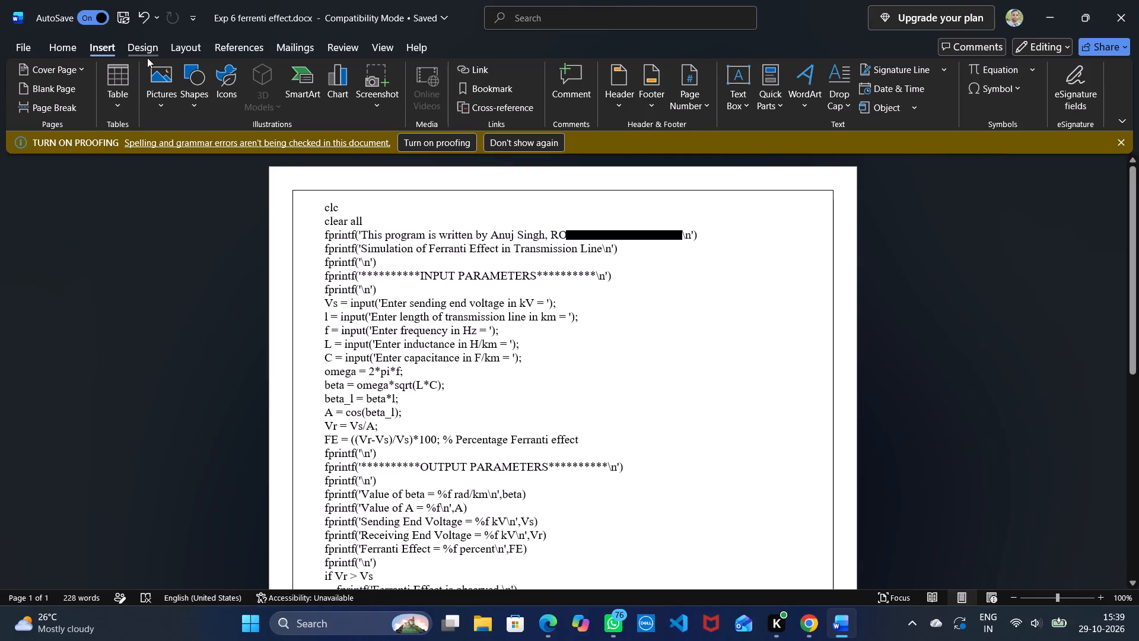
pyautogui.scroll(-8, 498, 445)
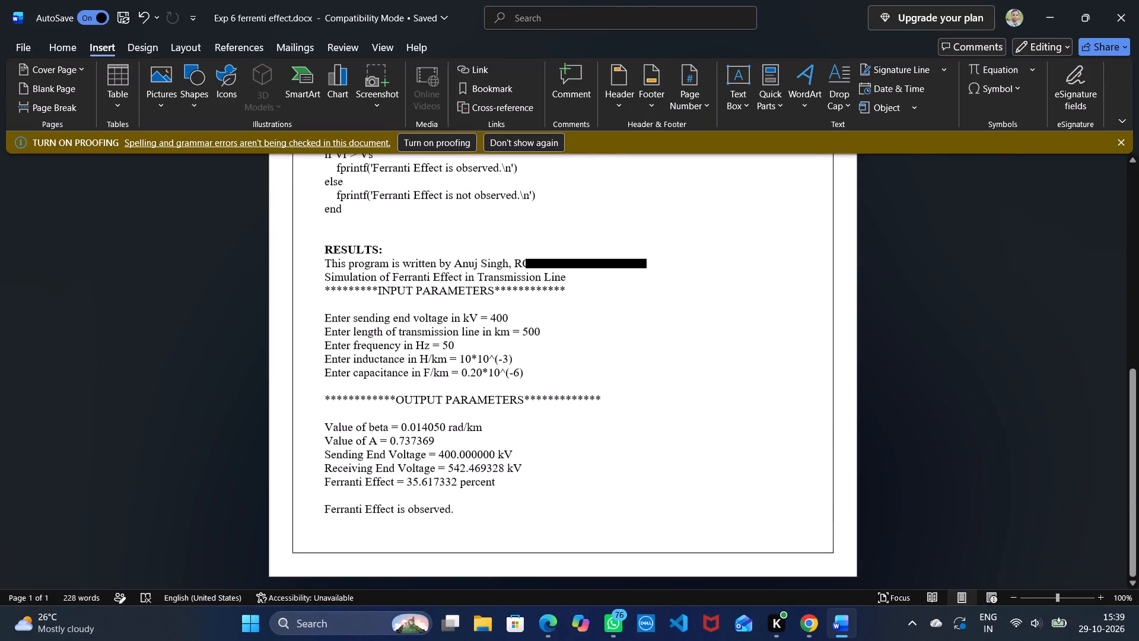
pyautogui.scroll(-5, 498, 445)
pyautogui.click(566, 537)
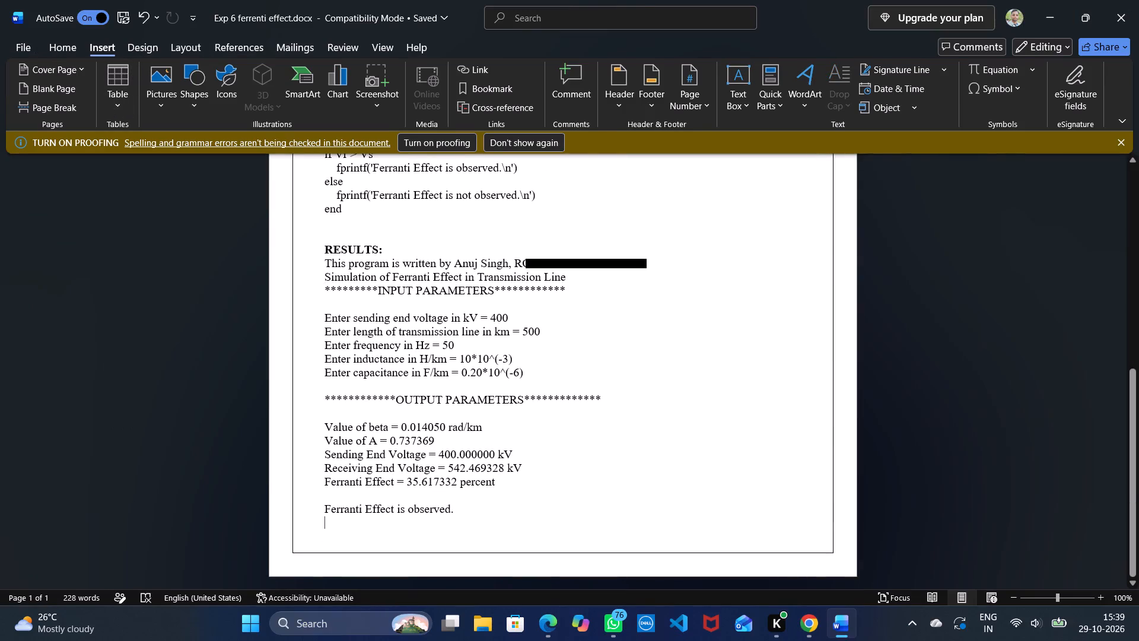
pyautogui.hscroll(1, 650, 443)
pyautogui.scroll(-2, 650, 443)
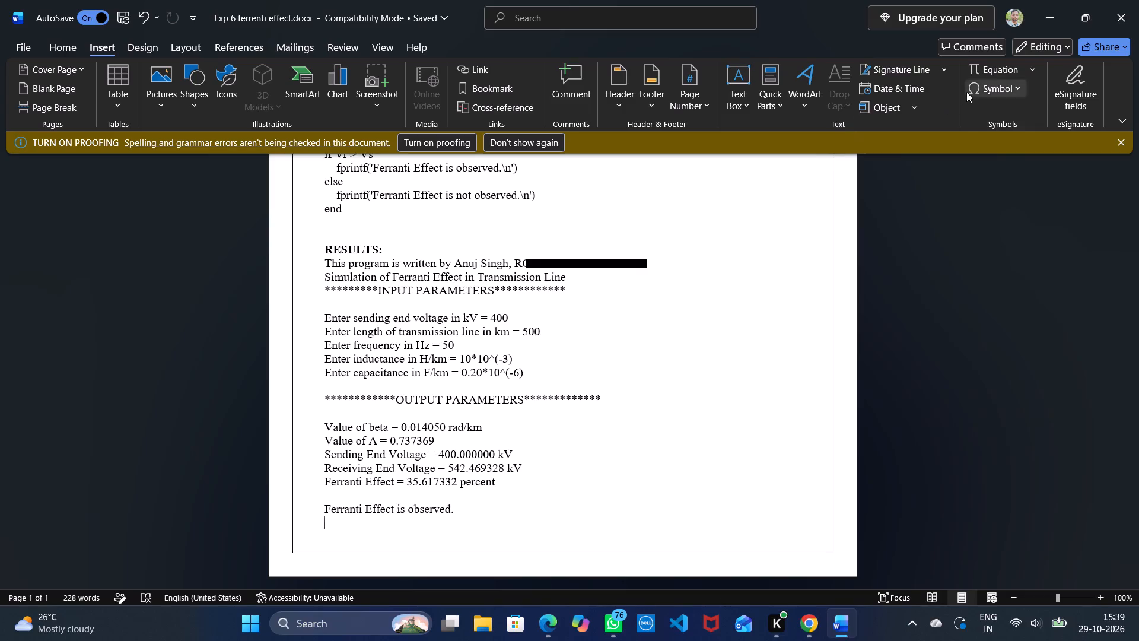
pyautogui.scroll(5, 781, 265)
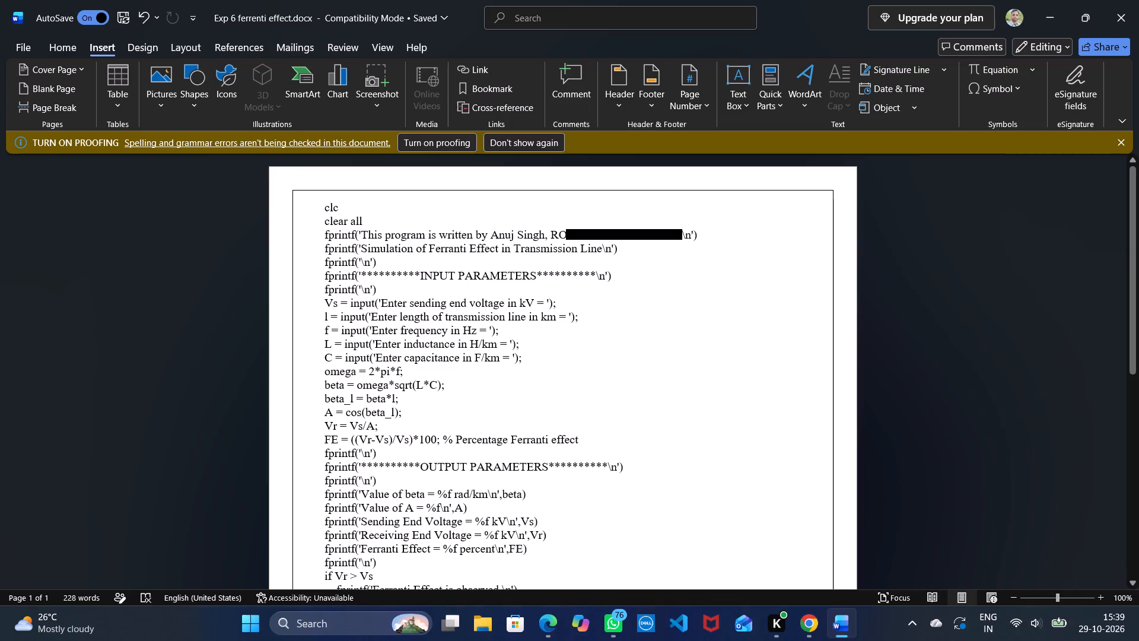
# Start saving a copy of the document and browse to the Documents folder in the personal OneDrive.
pyautogui.click(21, 37)
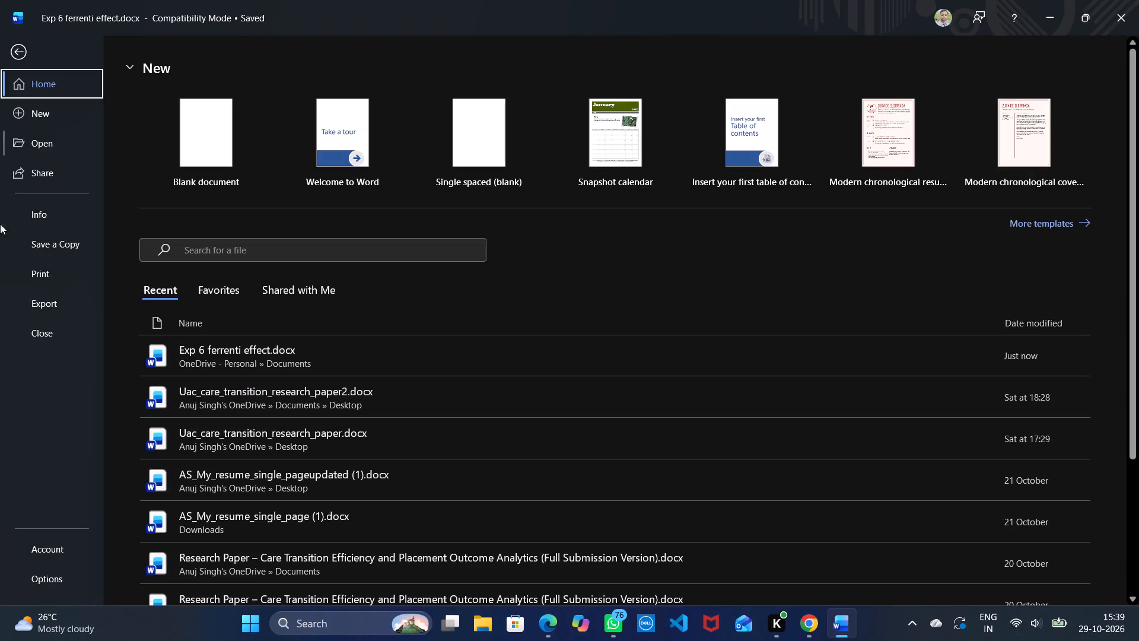
pyautogui.click(66, 245)
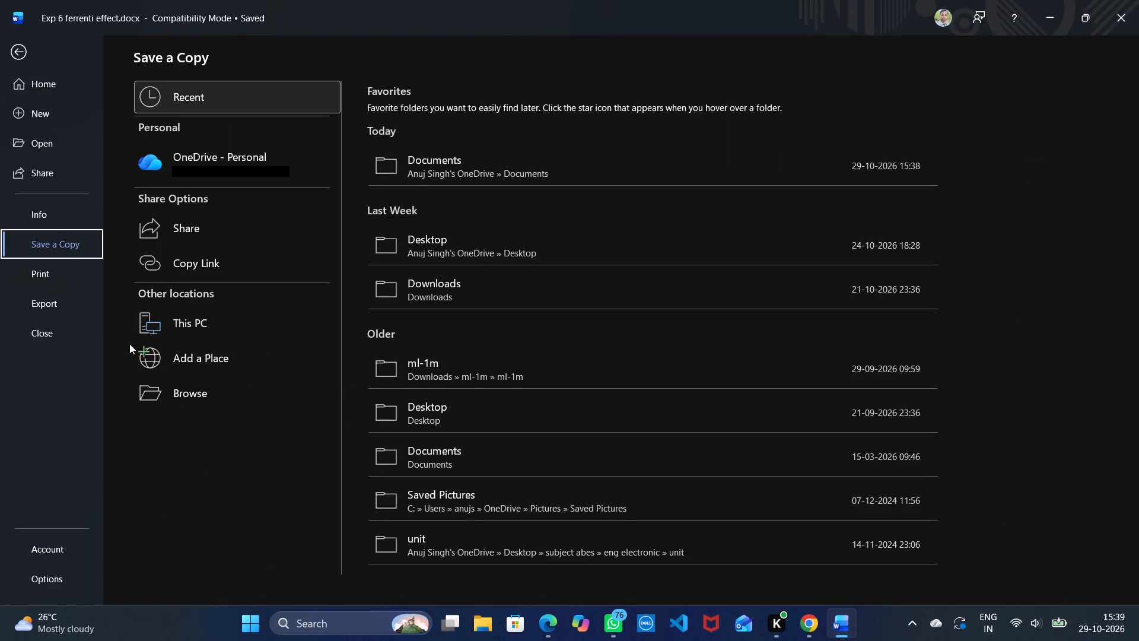
pyautogui.click(186, 393)
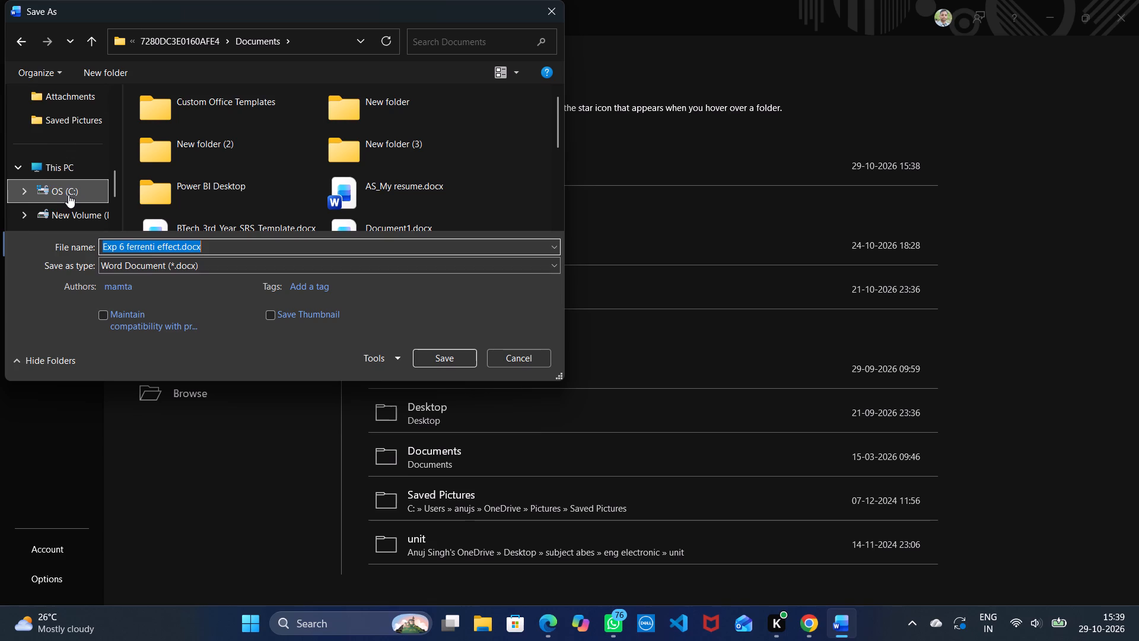
pyautogui.scroll(1, 68, 195)
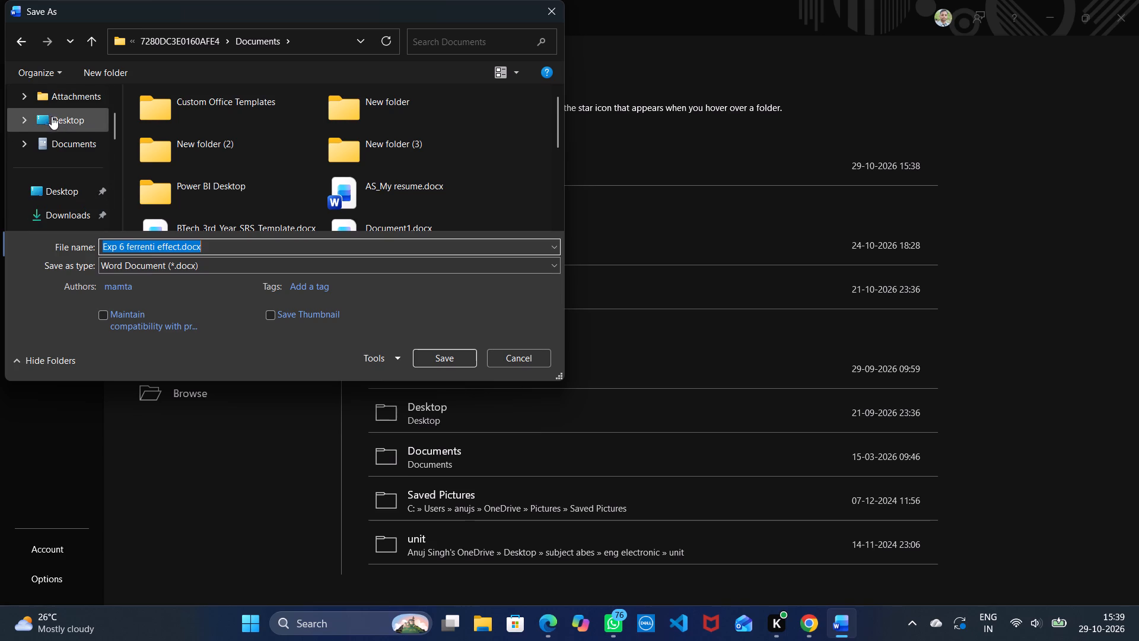
pyautogui.scroll(3, 65, 135)
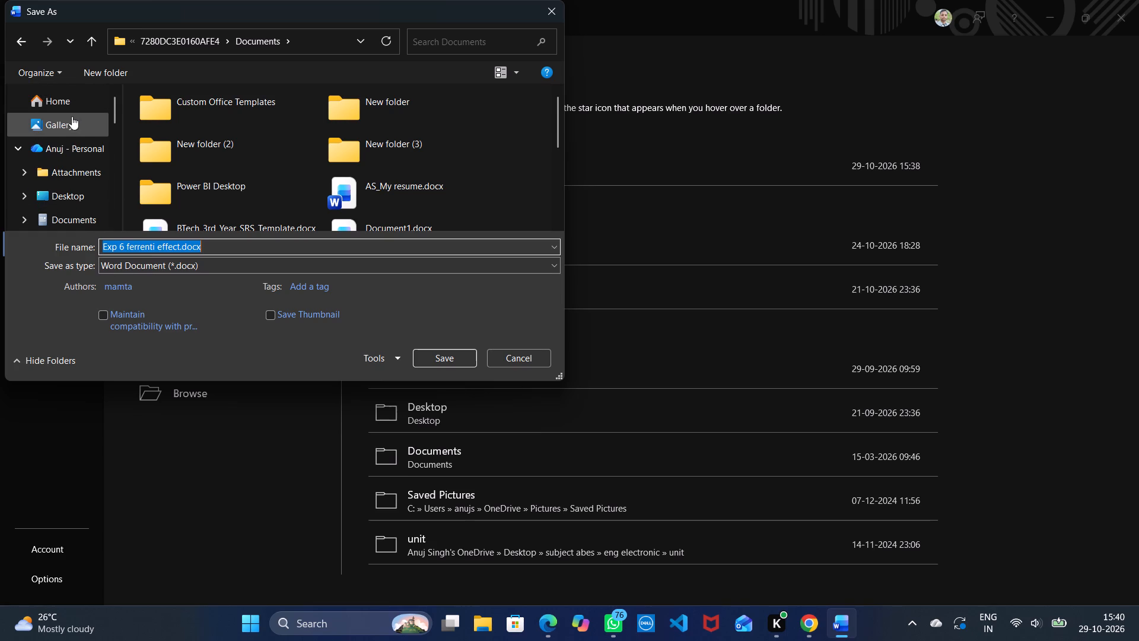
pyautogui.click(71, 214)
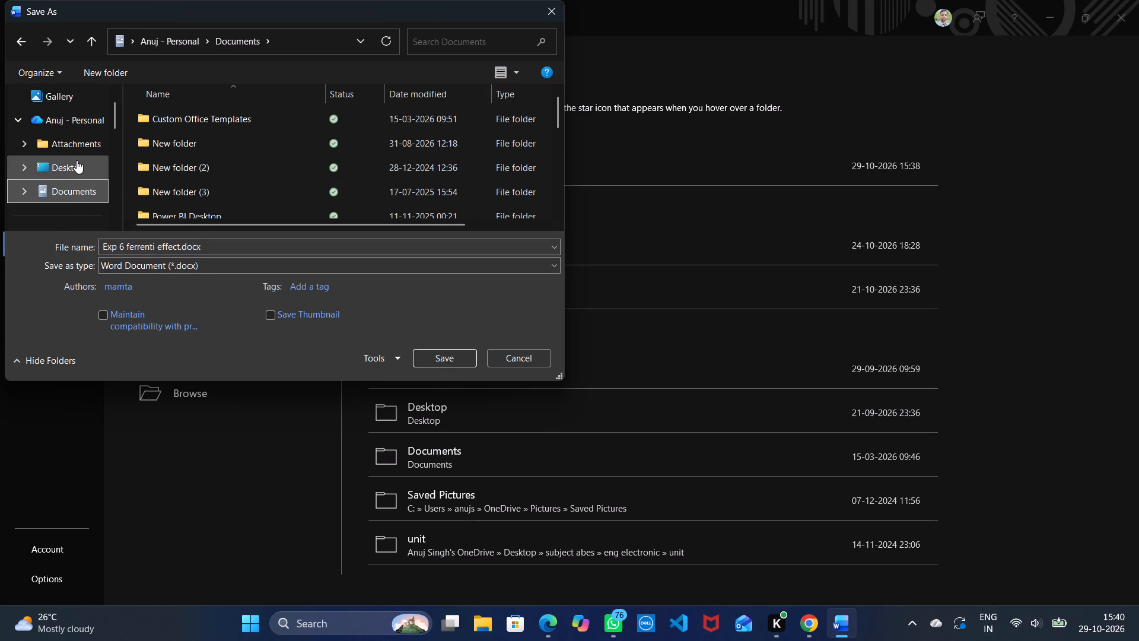
pyautogui.scroll(2, 77, 160)
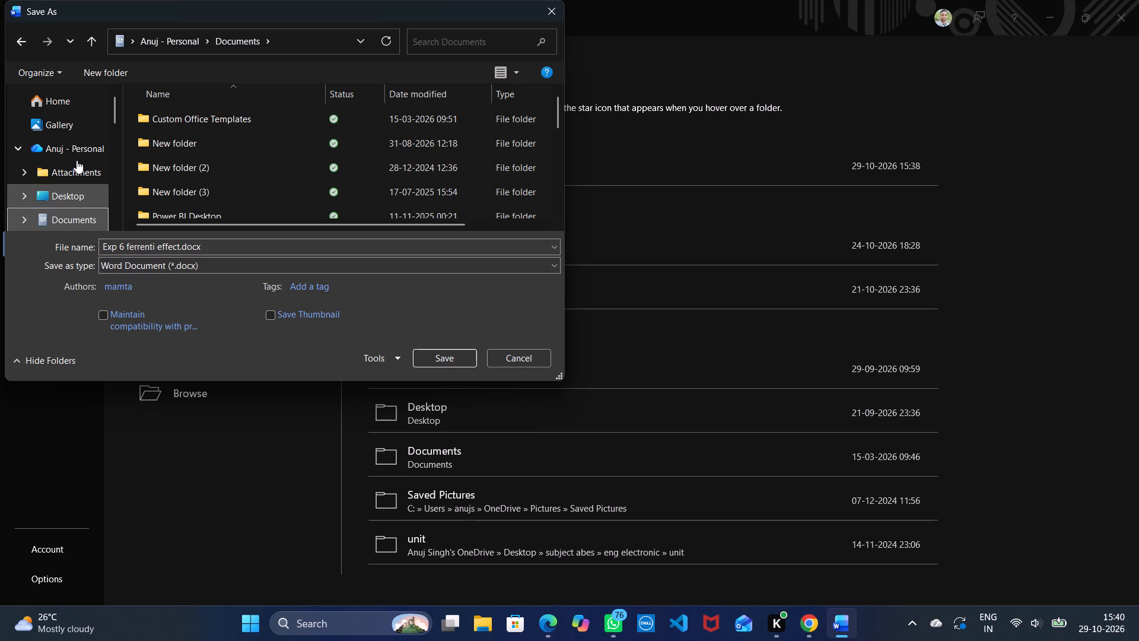
pyautogui.scroll(1, 77, 160)
pyautogui.scroll(-1, 176, 154)
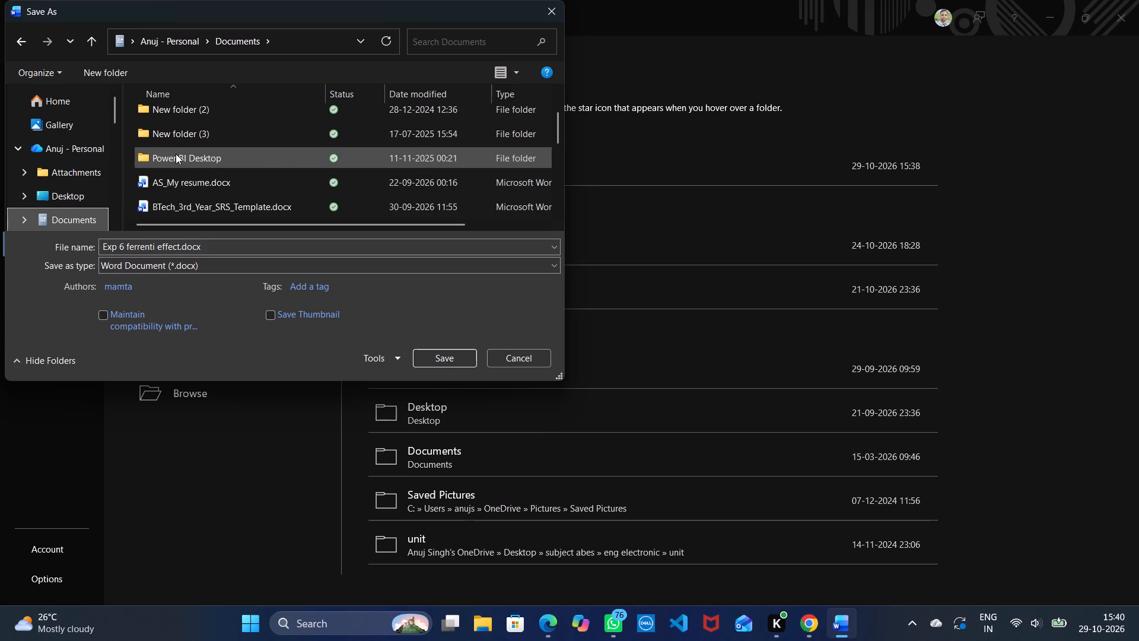
pyautogui.scroll(-2, 176, 154)
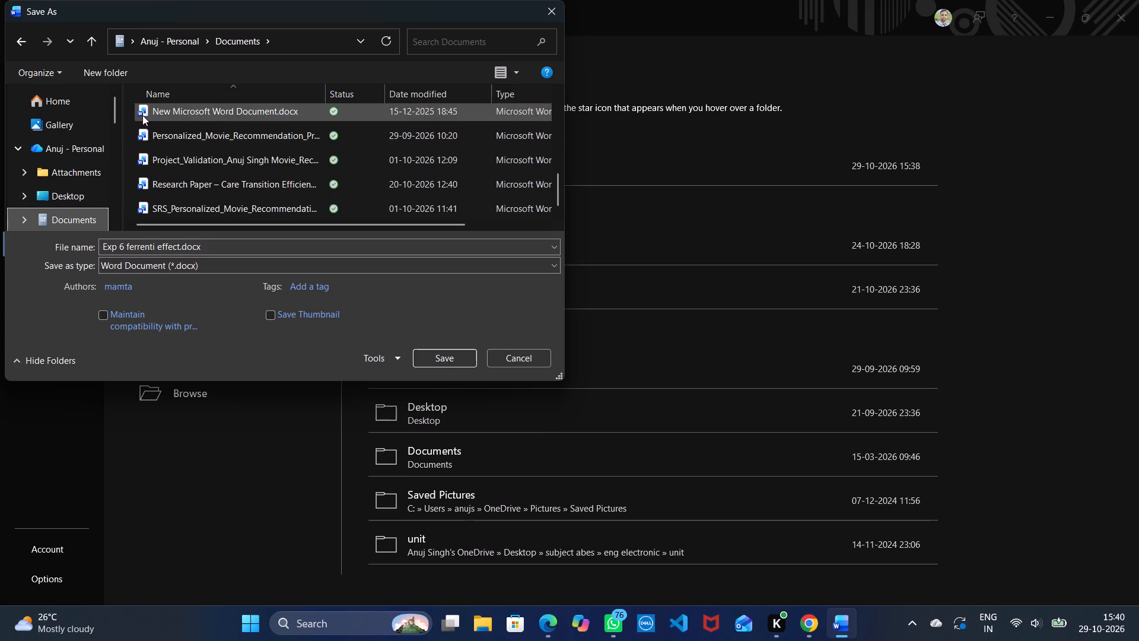
pyautogui.scroll(-1, 182, 126)
pyautogui.scroll(5, 182, 126)
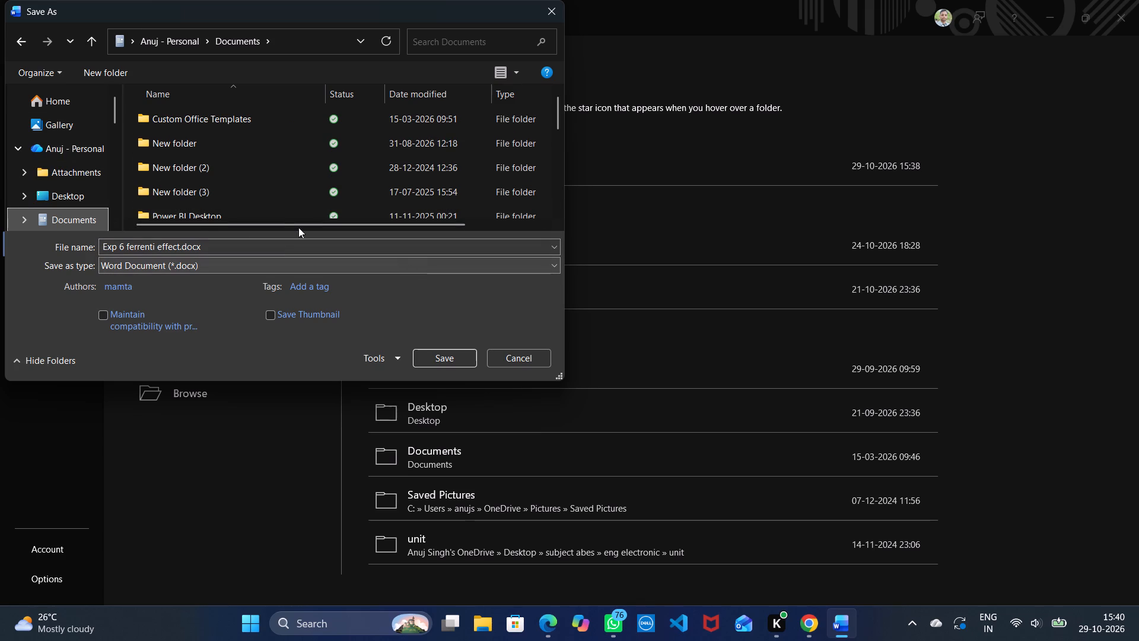
pyautogui.scroll(1, 281, 147)
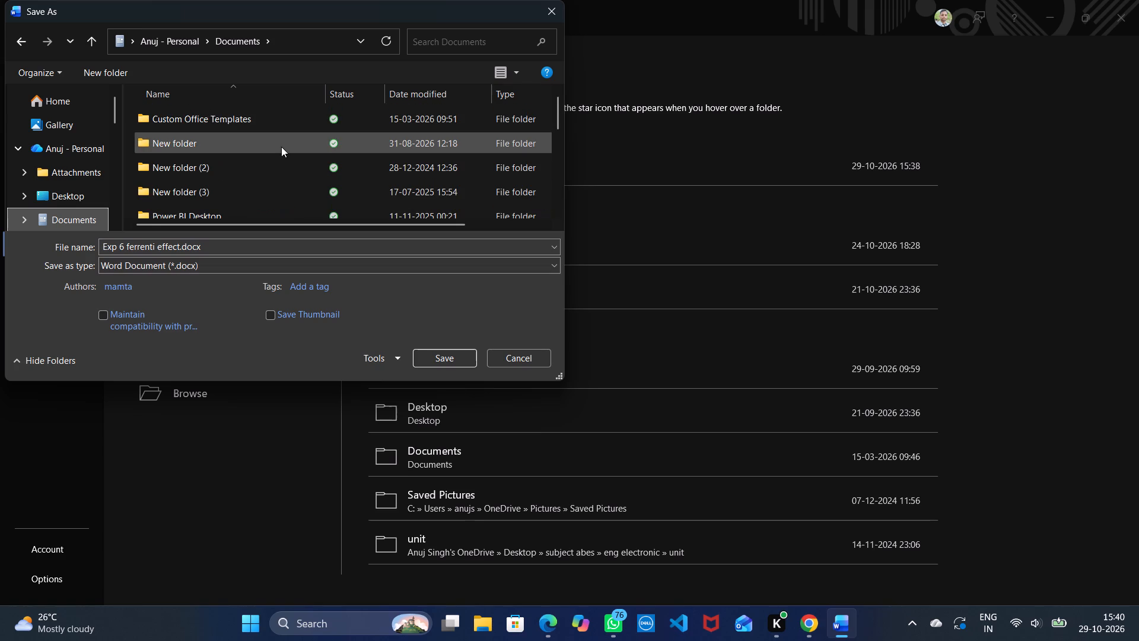
# Save the copy as a PDF named Exp 6 ferrenti effect.pdf in New folder inside Documents, and dismiss the Dell notification.
pyautogui.click(233, 139)
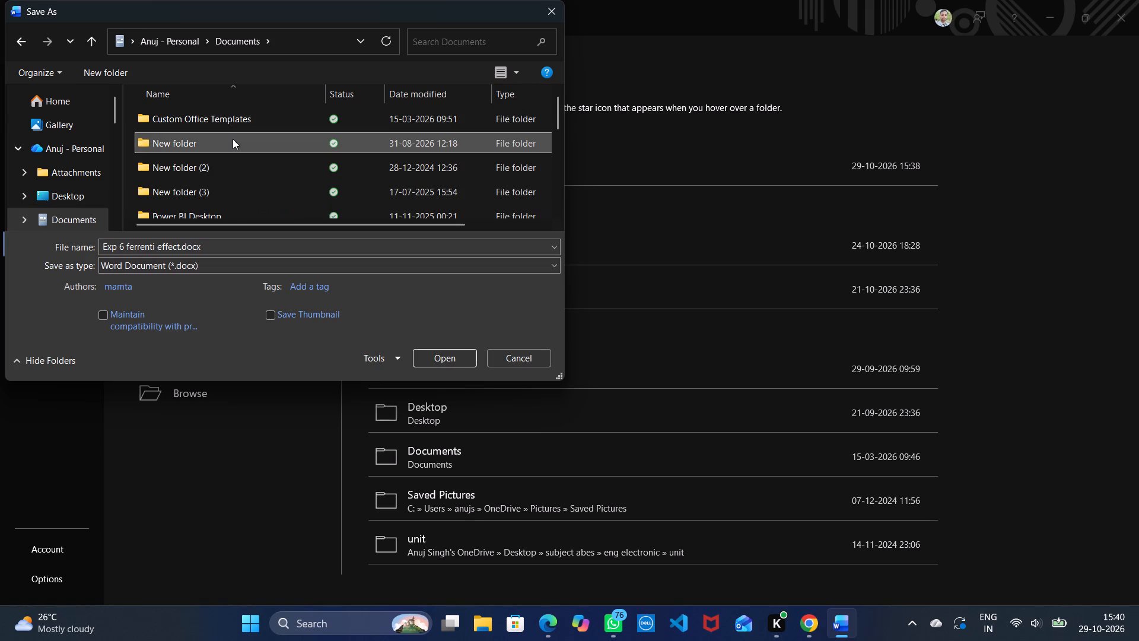
pyautogui.click(555, 265)
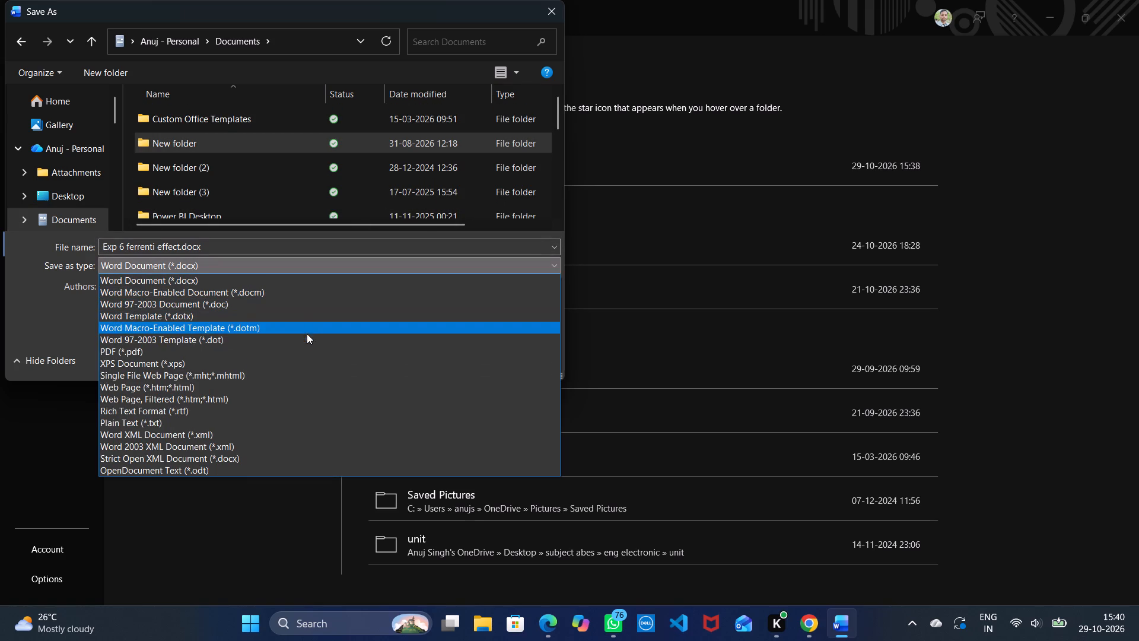
pyautogui.click(312, 350)
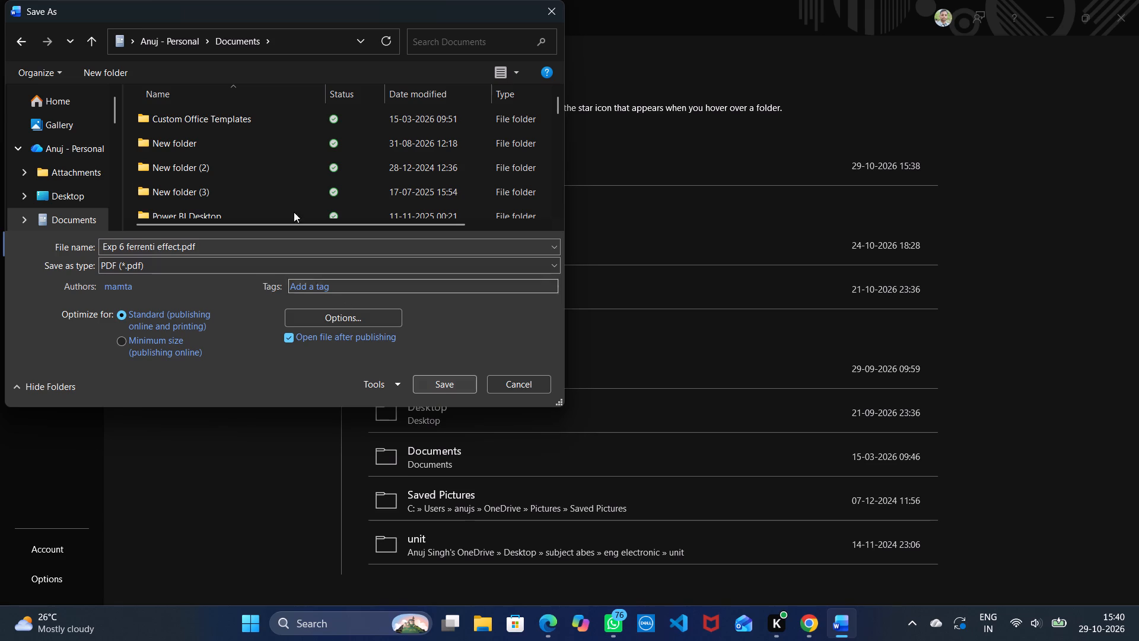
pyautogui.click(271, 138)
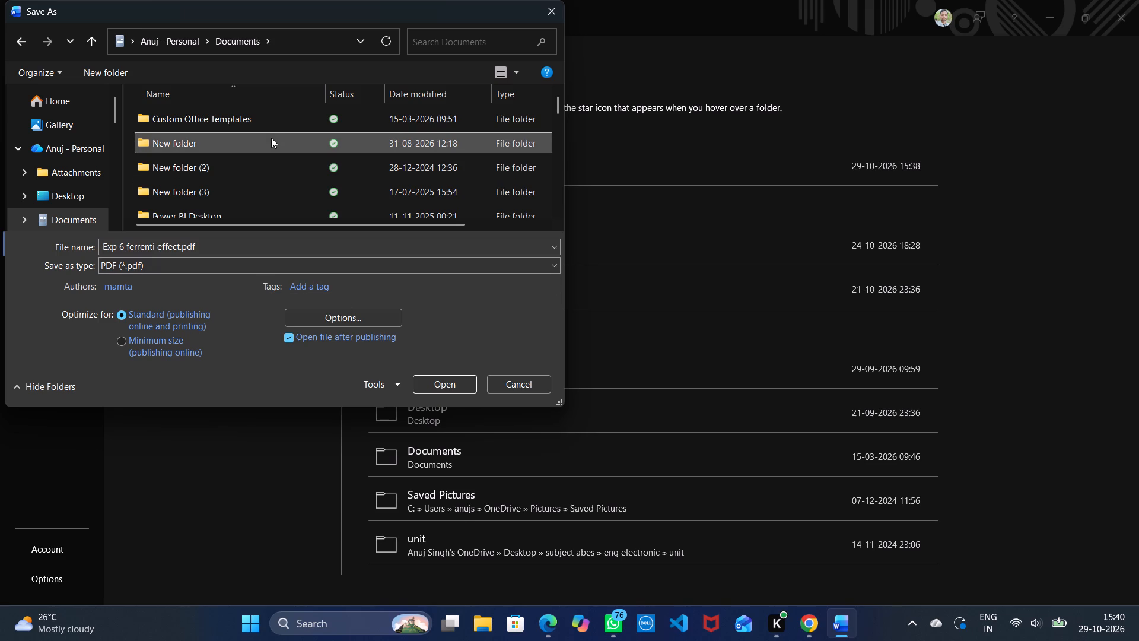
pyautogui.click(443, 382)
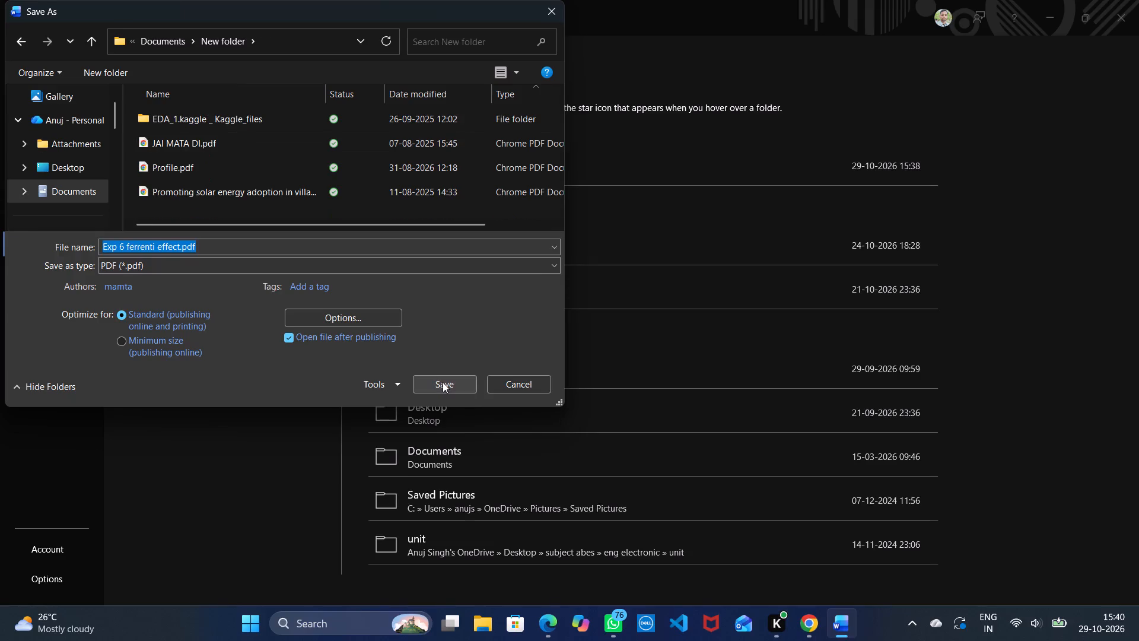
pyautogui.click(443, 382)
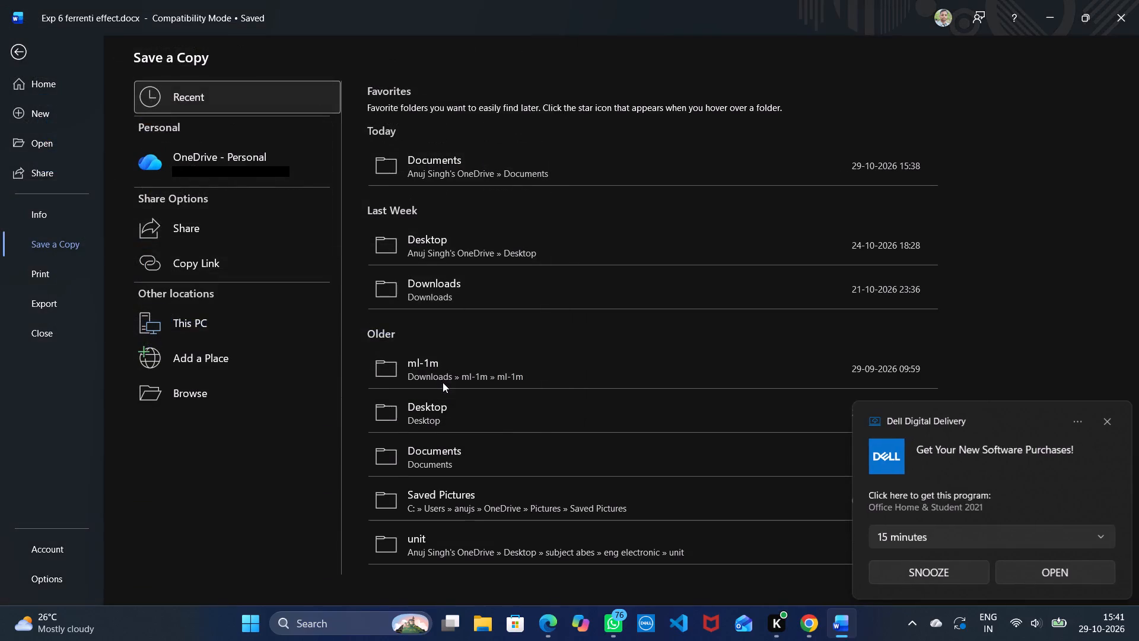
pyautogui.click(1108, 426)
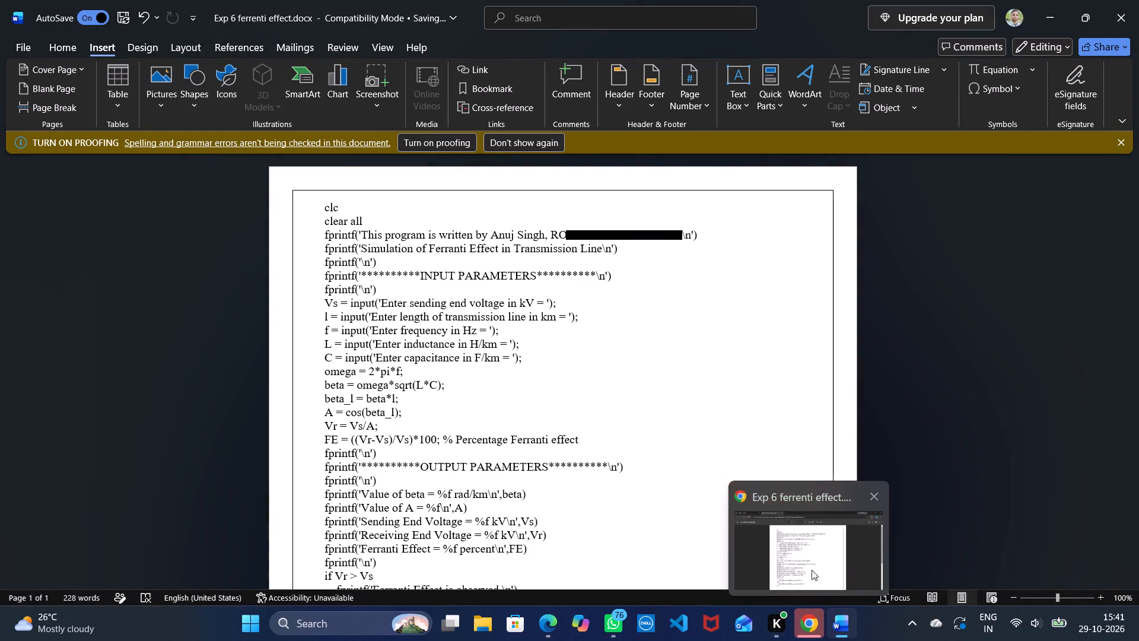
# Switch to Chrome and check the exported Exp 6 ferrenti effect.pdf from the program code down through the page.
pyautogui.click(812, 558)
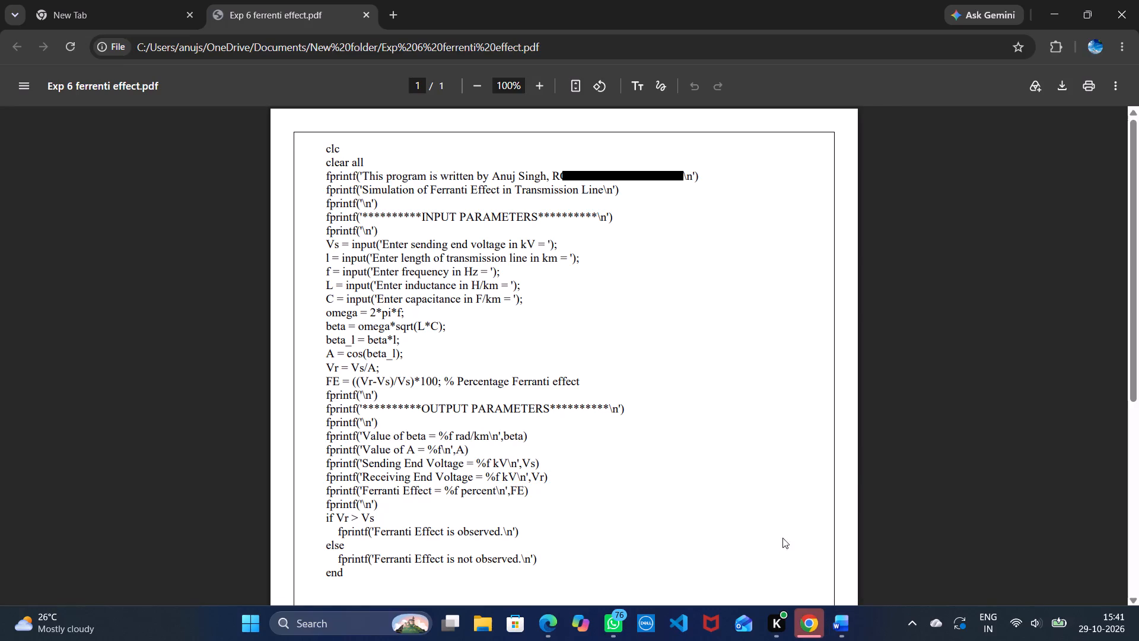
pyautogui.scroll(-7, 766, 532)
pyautogui.scroll(6, 766, 532)
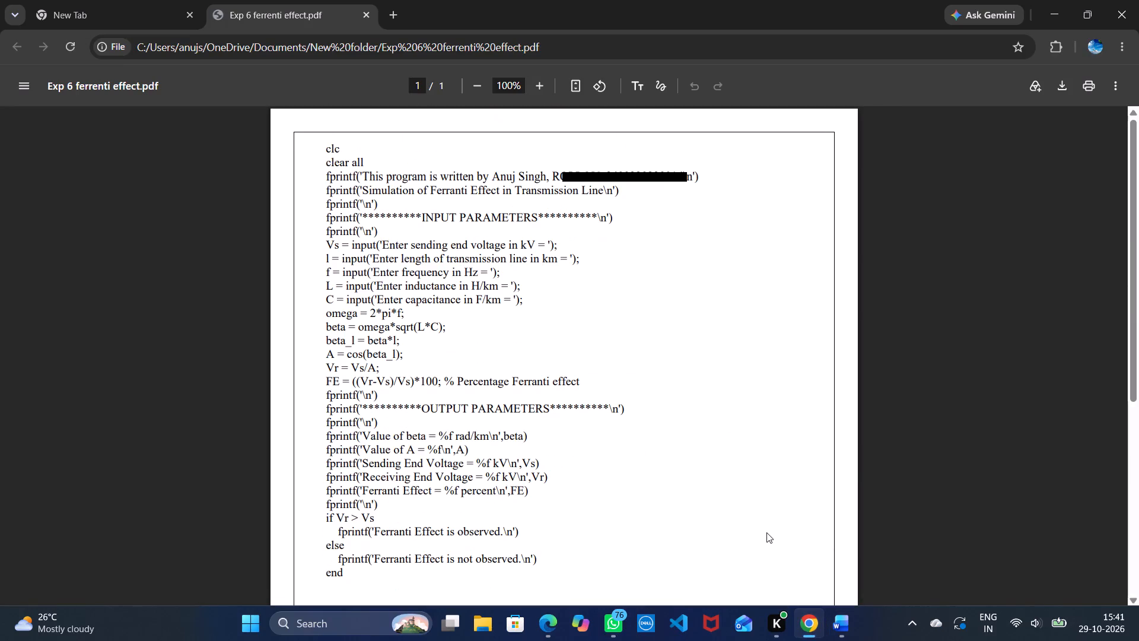
# Switch back to Exp 6 ferrenti effect.docx in Word and open its file management view.
pyautogui.click(843, 531)
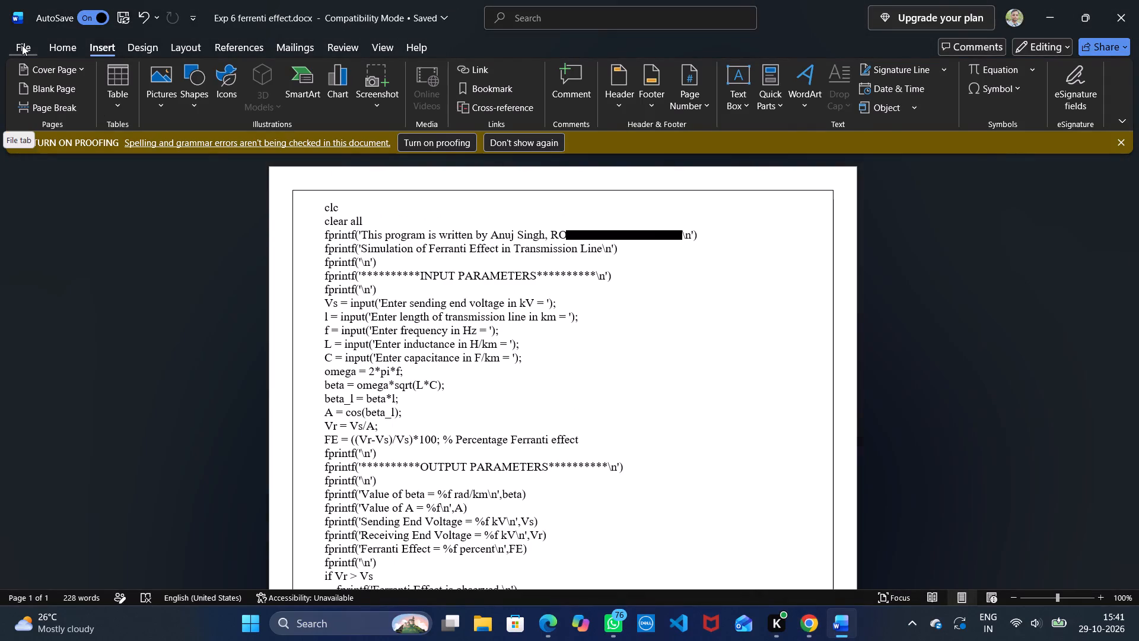
pyautogui.click(22, 45)
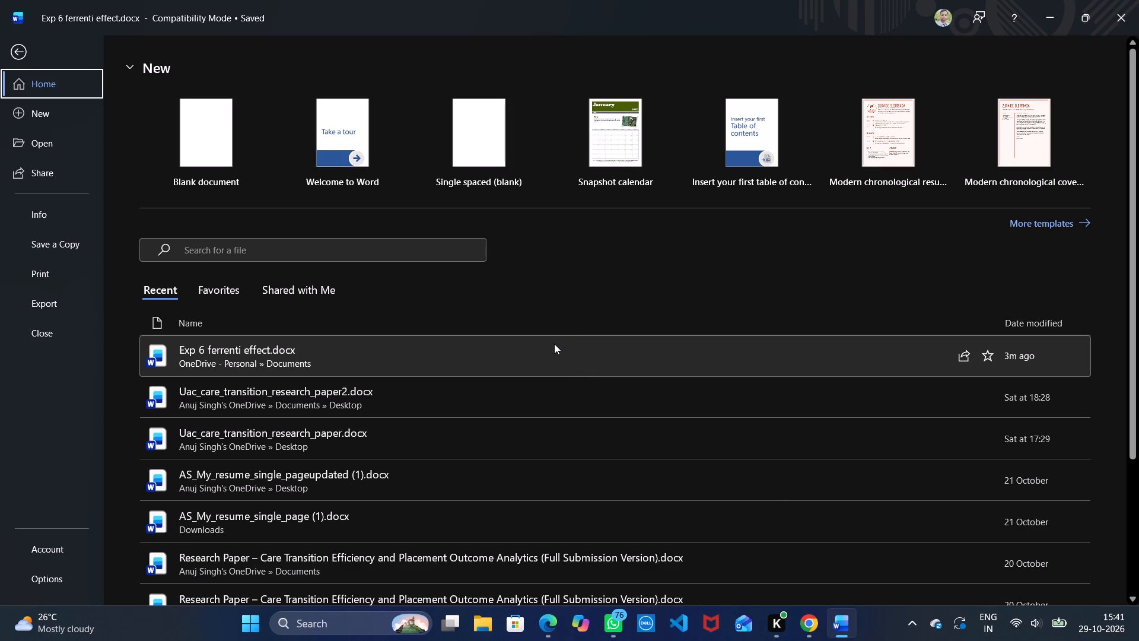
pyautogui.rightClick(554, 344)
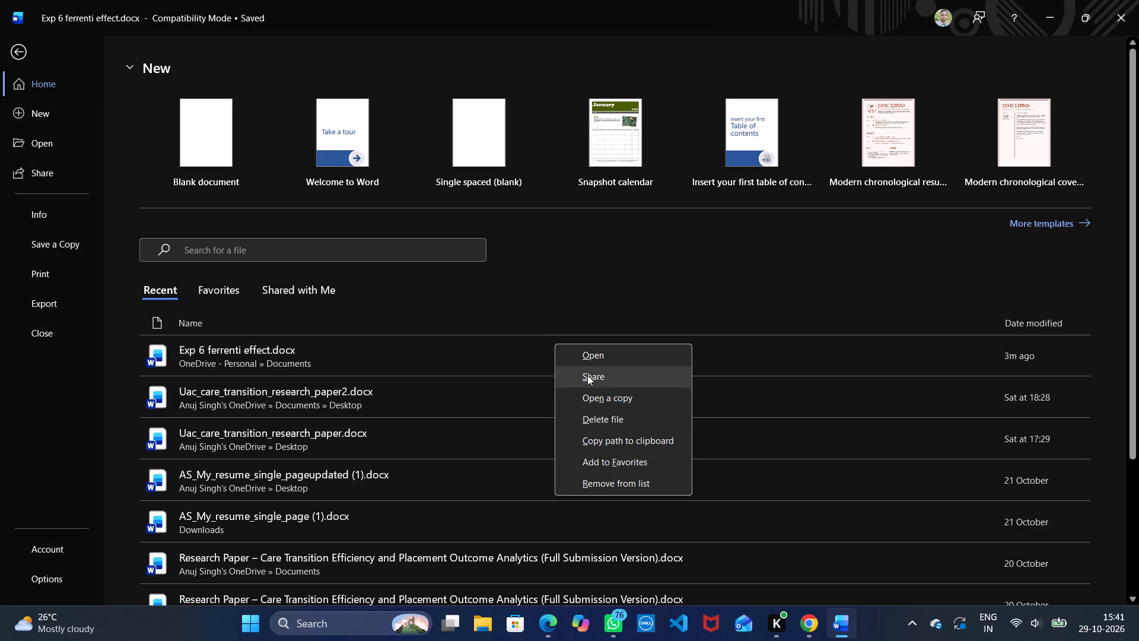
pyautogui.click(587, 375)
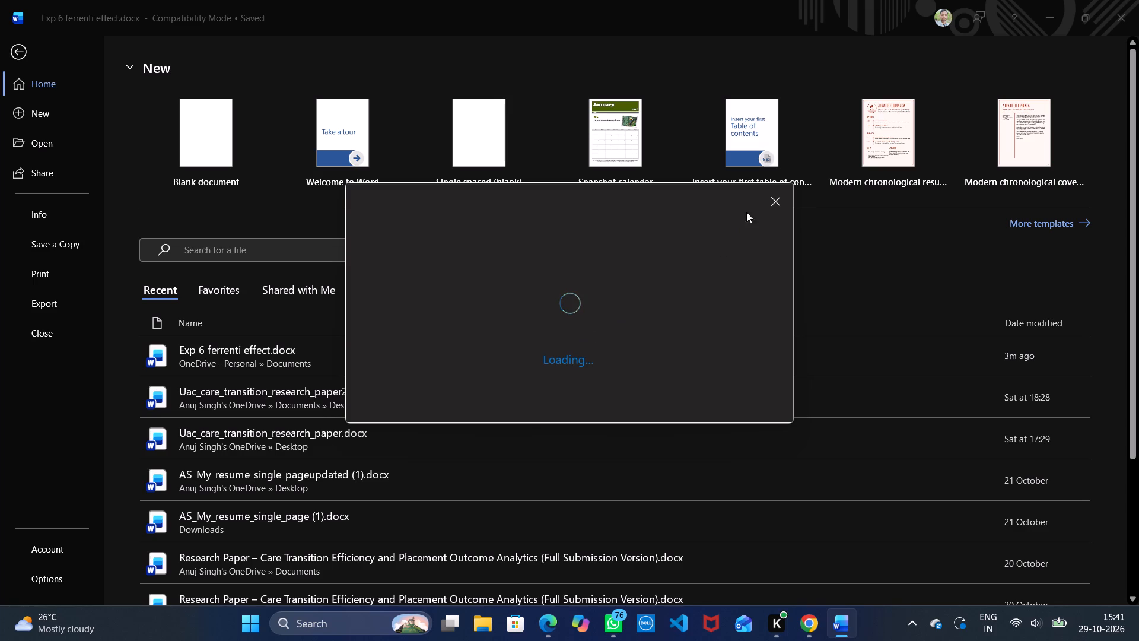
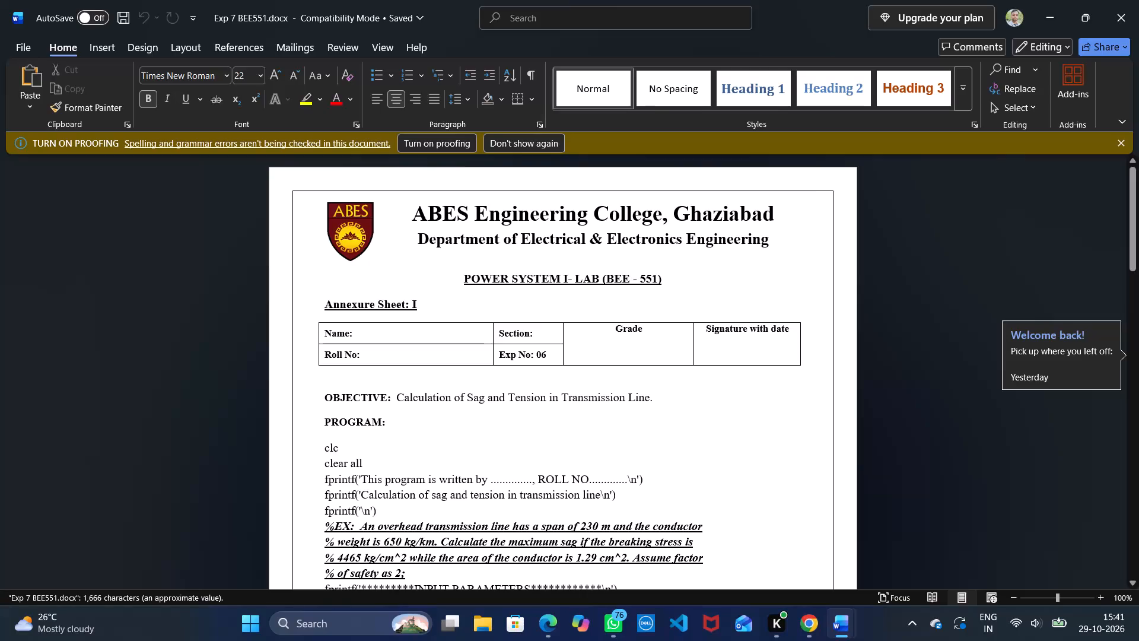
# Cut the ABES logo from the header area on the first page of Exp 7 BEE551.docx.
pyautogui.doubleClick(330, 208)
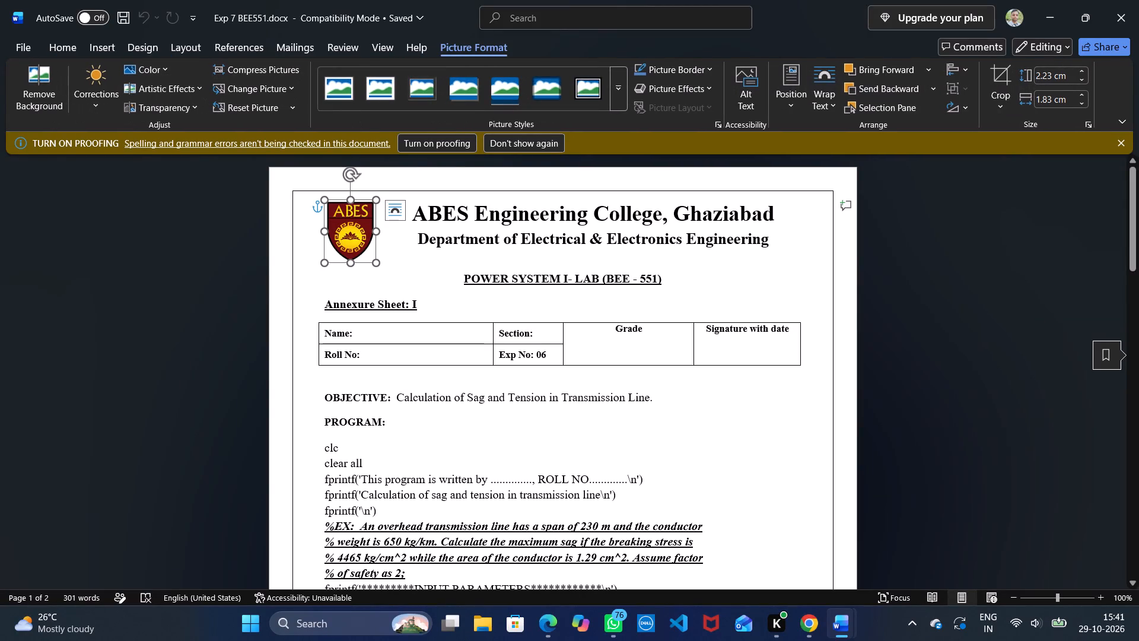
pyautogui.hotkey('ctrl', 'x')
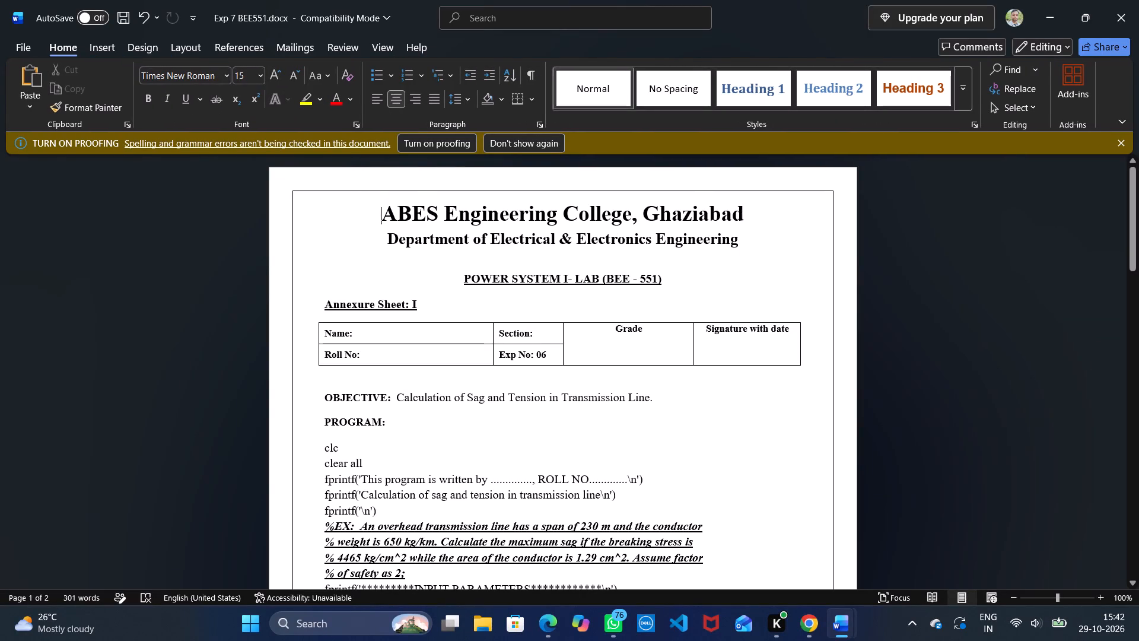
# Select the content from the ABES Engineering College heading through the end of the OBJECTIVE line, including the student details table.
pyautogui.moveTo(385, 211); pyautogui.dragTo(637, 395)
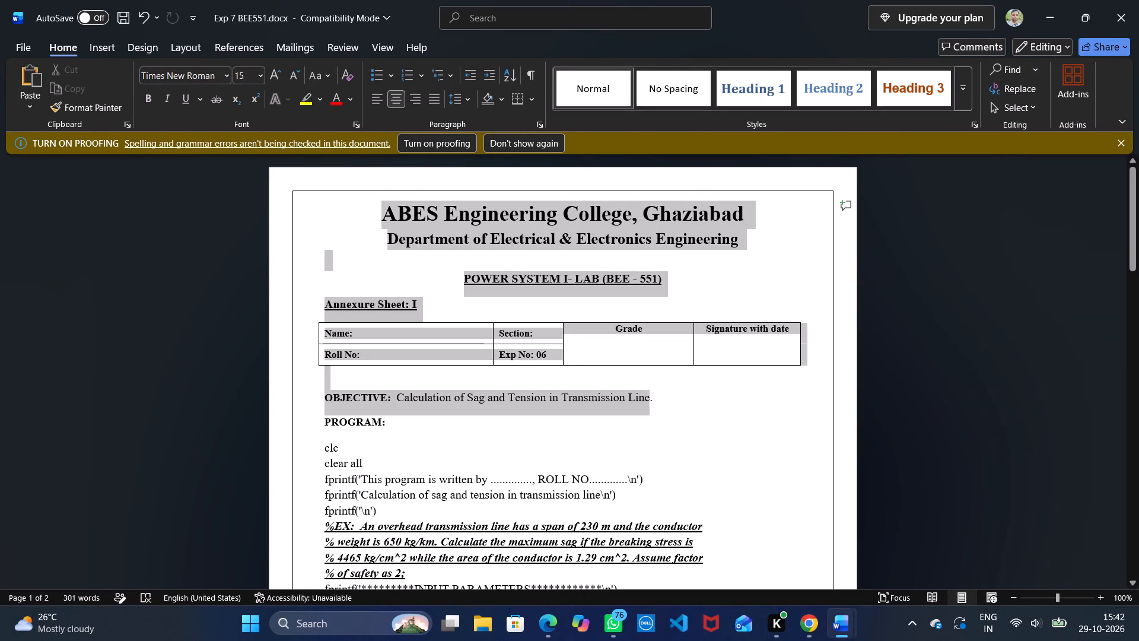
pyautogui.moveTo(637, 395); pyautogui.dragTo(747, 396)
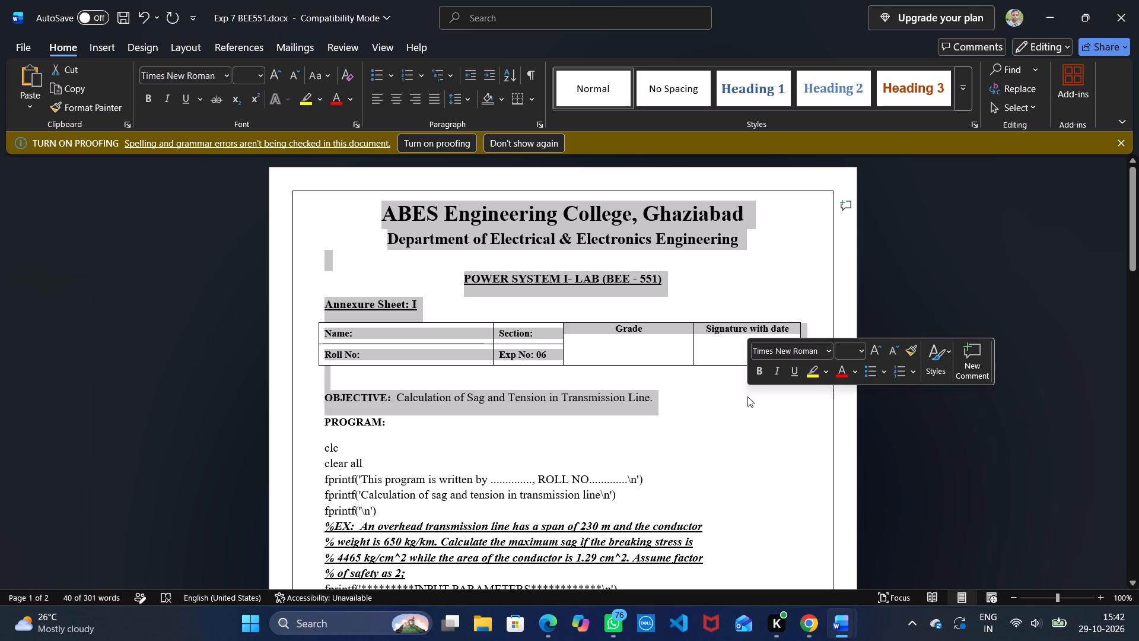
# Cut the opening college header block, from the college name through the OBJECTIVE line, together with the ABES logo.
pyautogui.hotkey('ctrl', 'x')
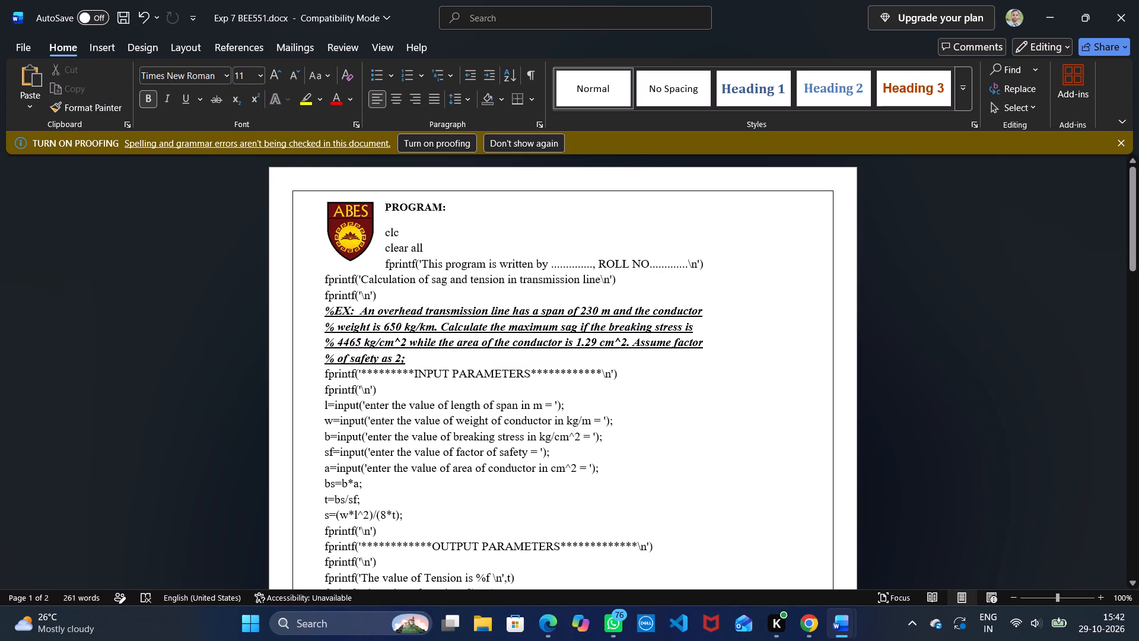
pyautogui.moveTo(330, 204); pyautogui.dragTo(327, 211)
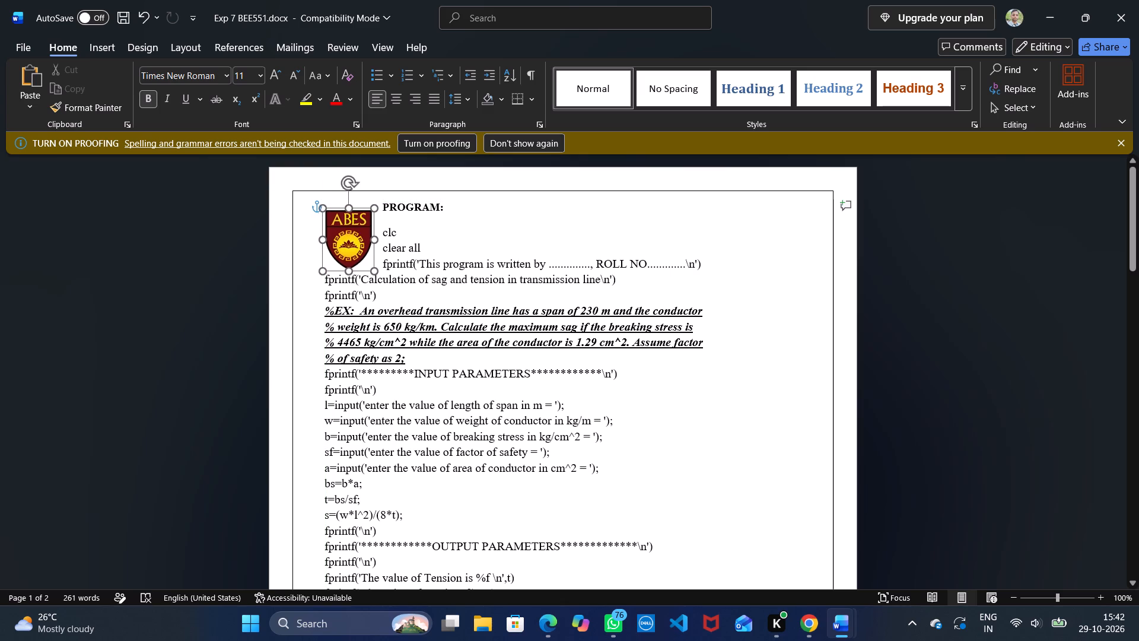
pyautogui.moveTo(327, 211); pyautogui.dragTo(323, 208)
pyautogui.hotkey('ctrl', 'x')
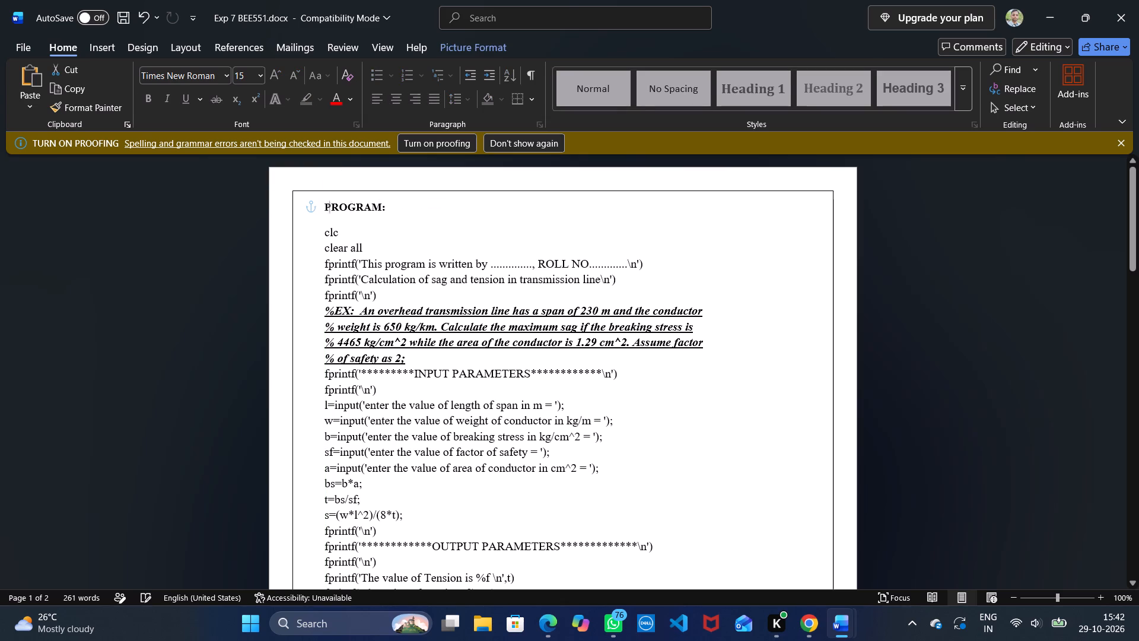
# Cut the PROGRAM: heading above the code so the page starts with clc.
pyautogui.moveTo(317, 205); pyautogui.dragTo(320, 205)
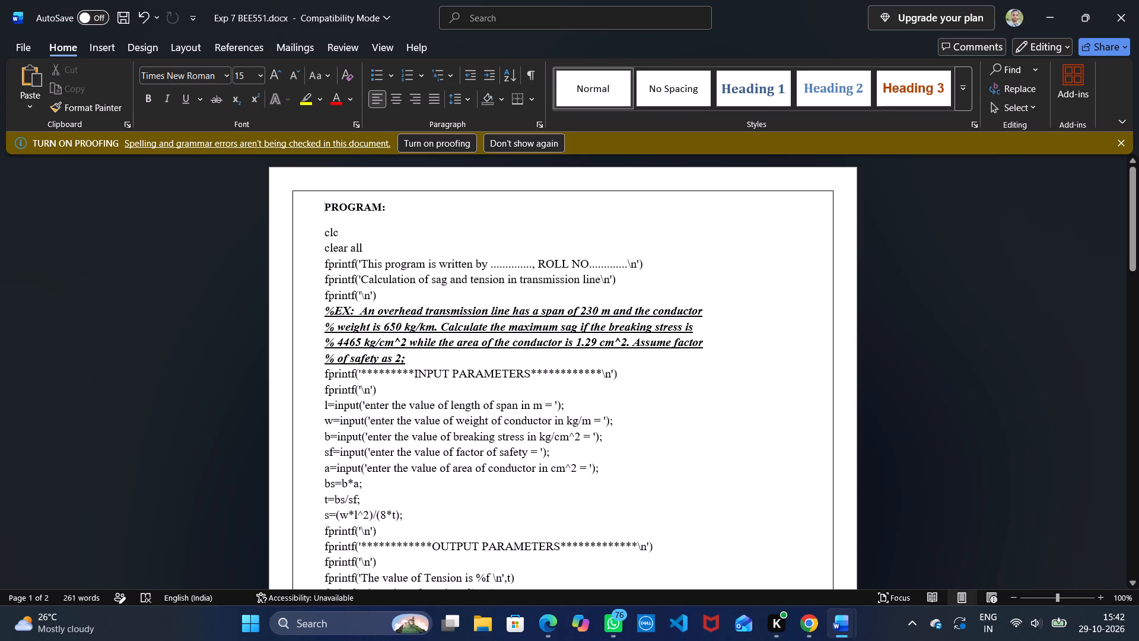
pyautogui.moveTo(320, 205); pyautogui.dragTo(406, 210)
pyautogui.hotkey('ctrl', 'x')
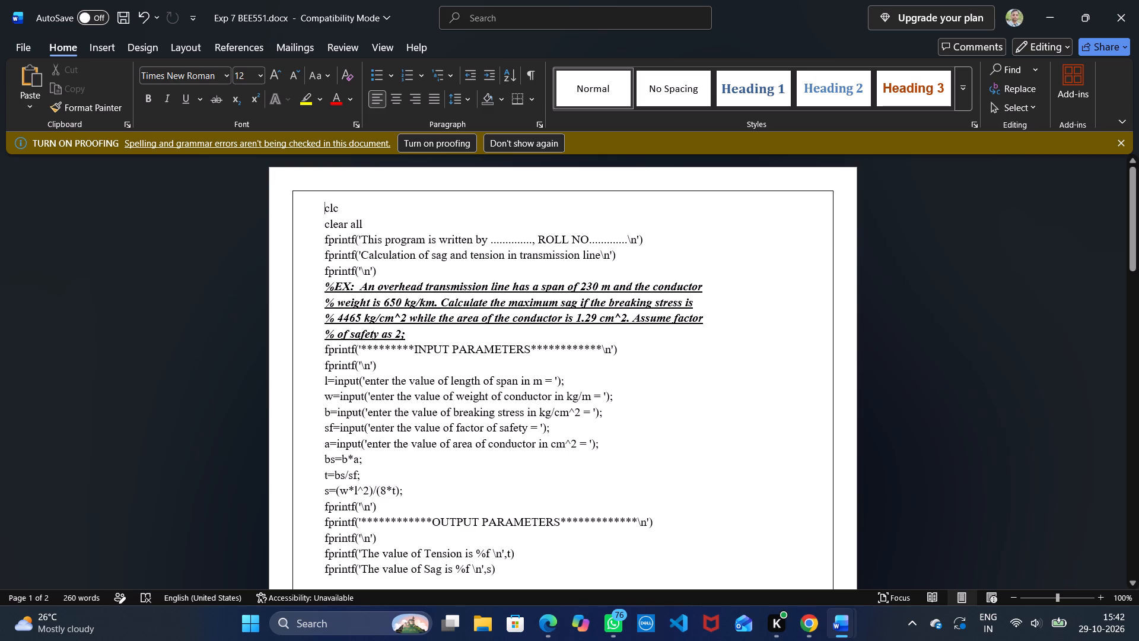
# Cut the Annexure Sheet:II block above RESULTS, from the college name through the student details table and OBJECTIVE line.
pyautogui.scroll(-2, 518, 421)
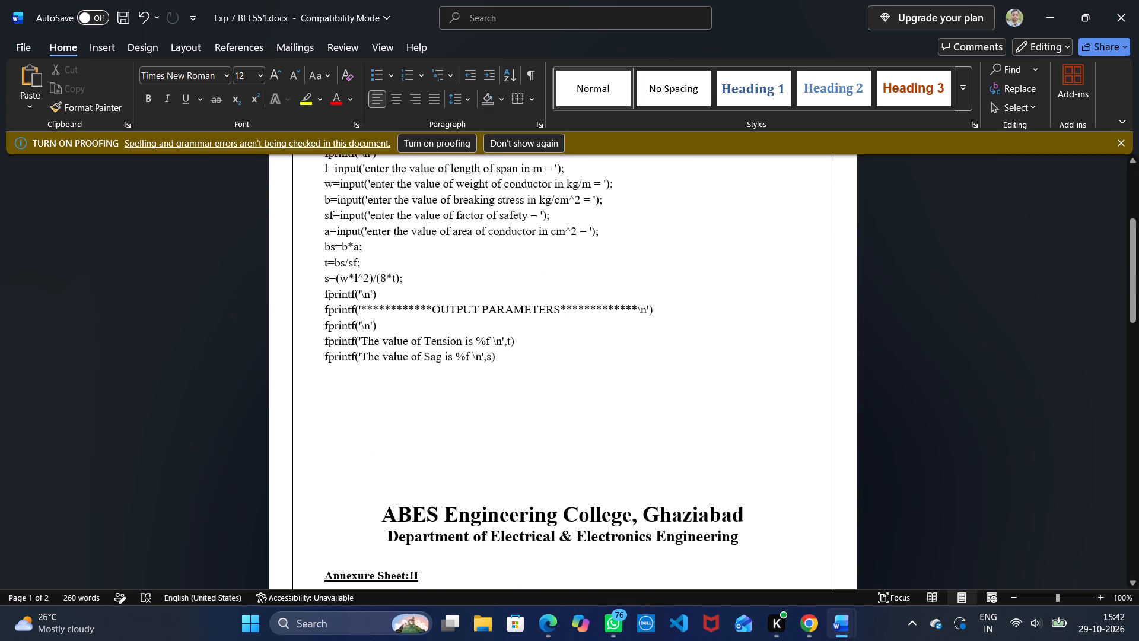
pyautogui.scroll(-1, 476, 442)
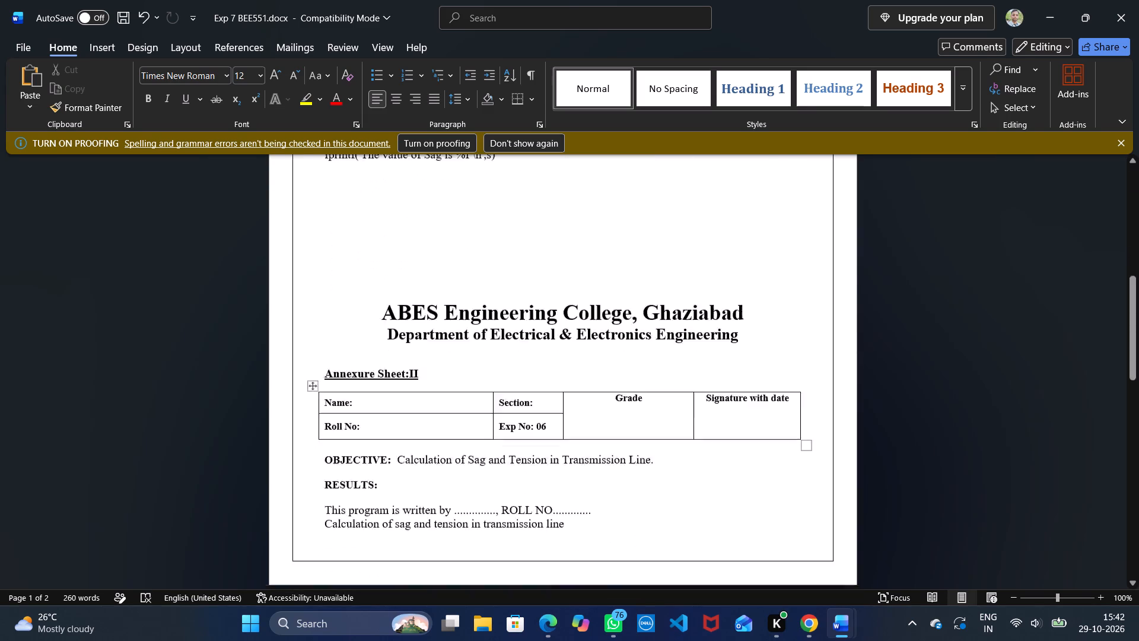
pyautogui.scroll(-1, 476, 442)
pyautogui.moveTo(380, 249); pyautogui.dragTo(473, 356)
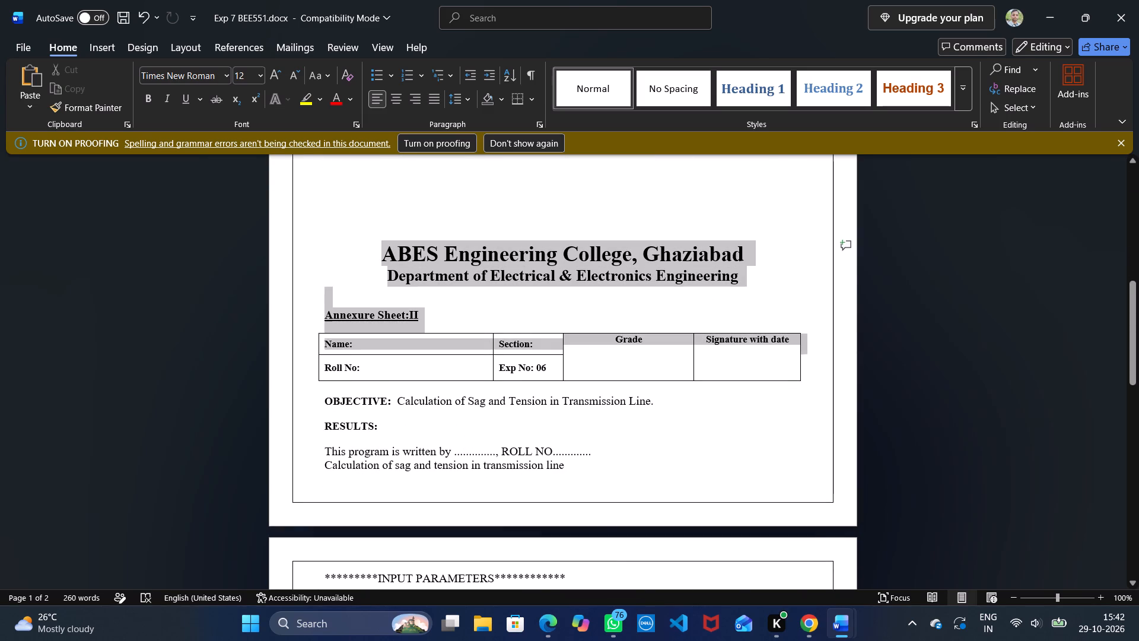
pyautogui.moveTo(473, 356); pyautogui.dragTo(710, 412)
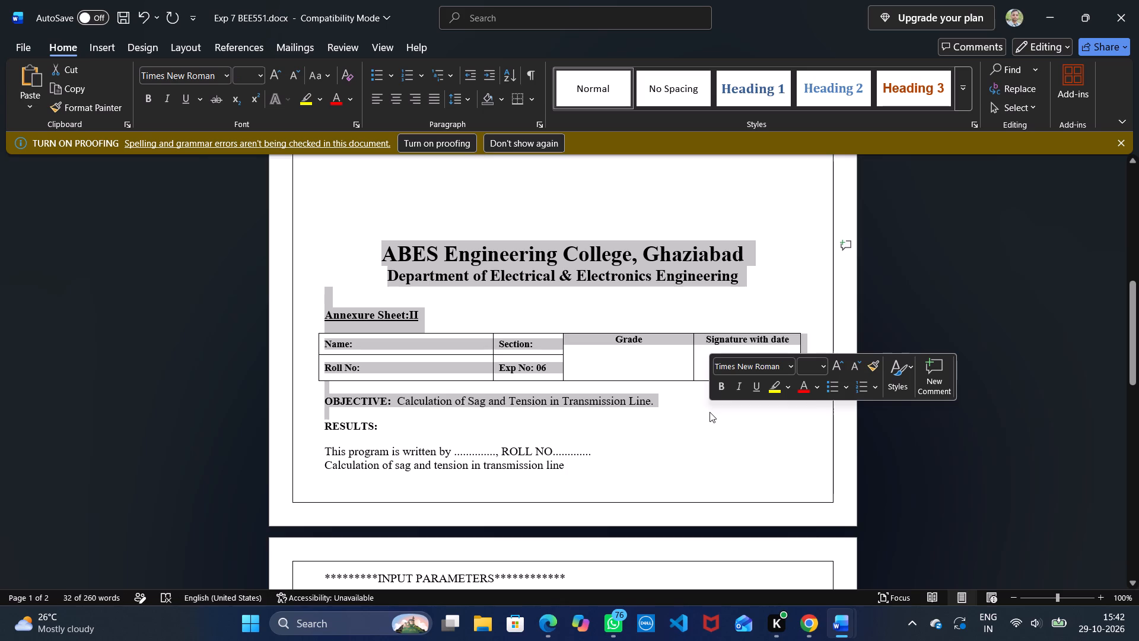
pyautogui.hotkey('ctrl', 'x')
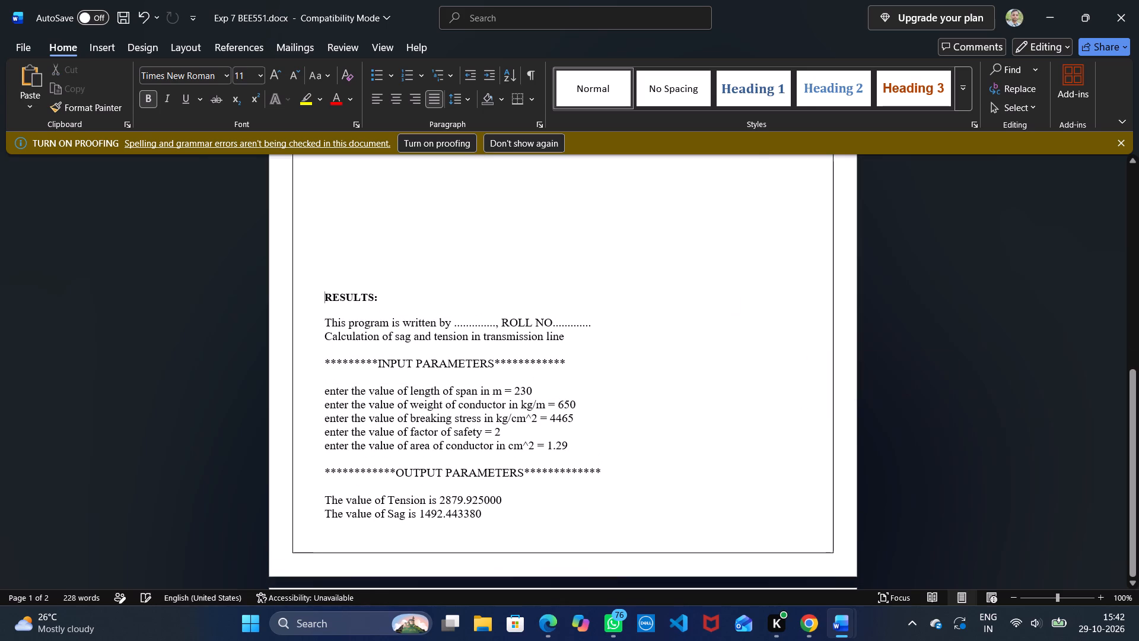
# Replace the dotted placeholder after "This program is written by" in the code's first fprintf line with the student's name.
pyautogui.scroll(-4, 710, 412)
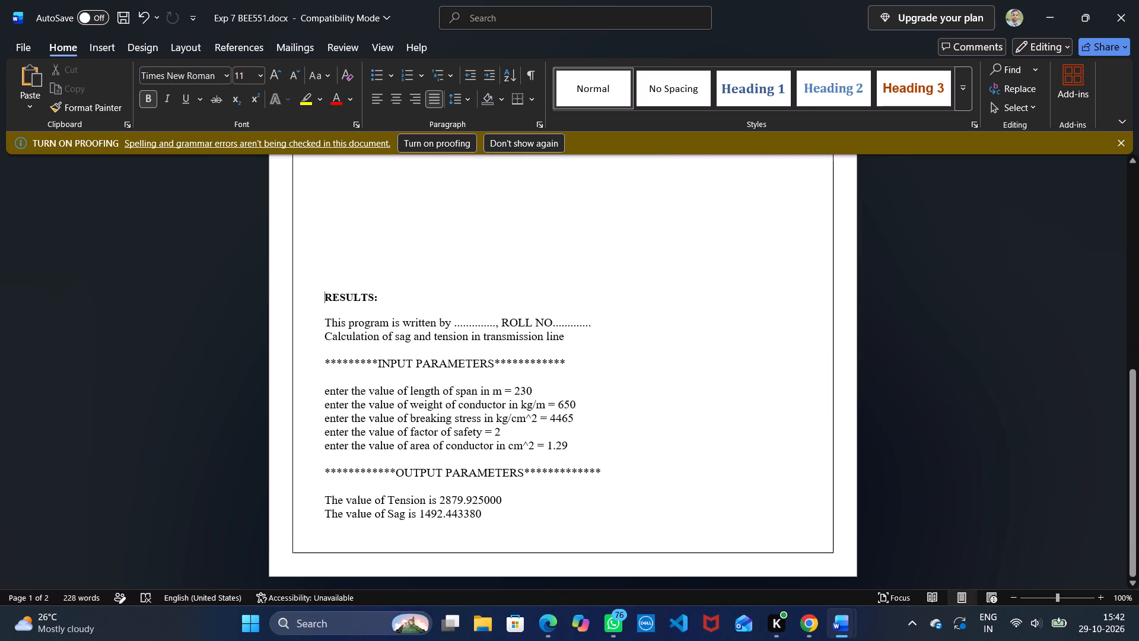
pyautogui.scroll(-2, 710, 412)
pyautogui.scroll(7, 599, 415)
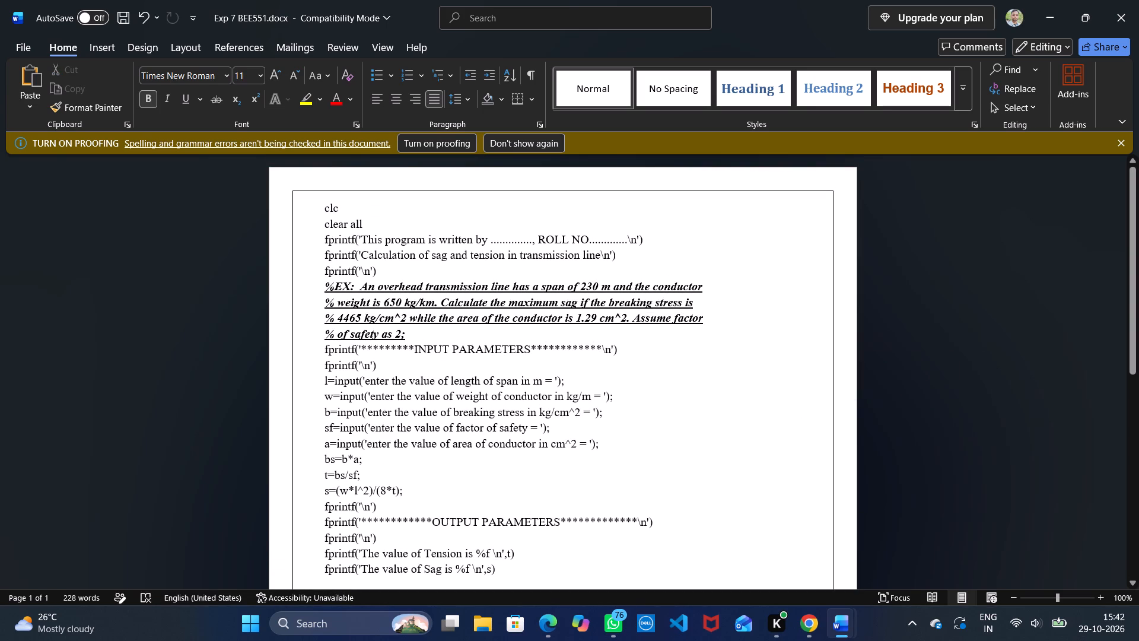
pyautogui.click(530, 242)
pyautogui.press('Right')
pyautogui.press('BackSpace')
pyautogui.press('BackSpace')
pyautogui.press('BackSpace')
pyautogui.press('BackSpace')
pyautogui.press('BackSpace')
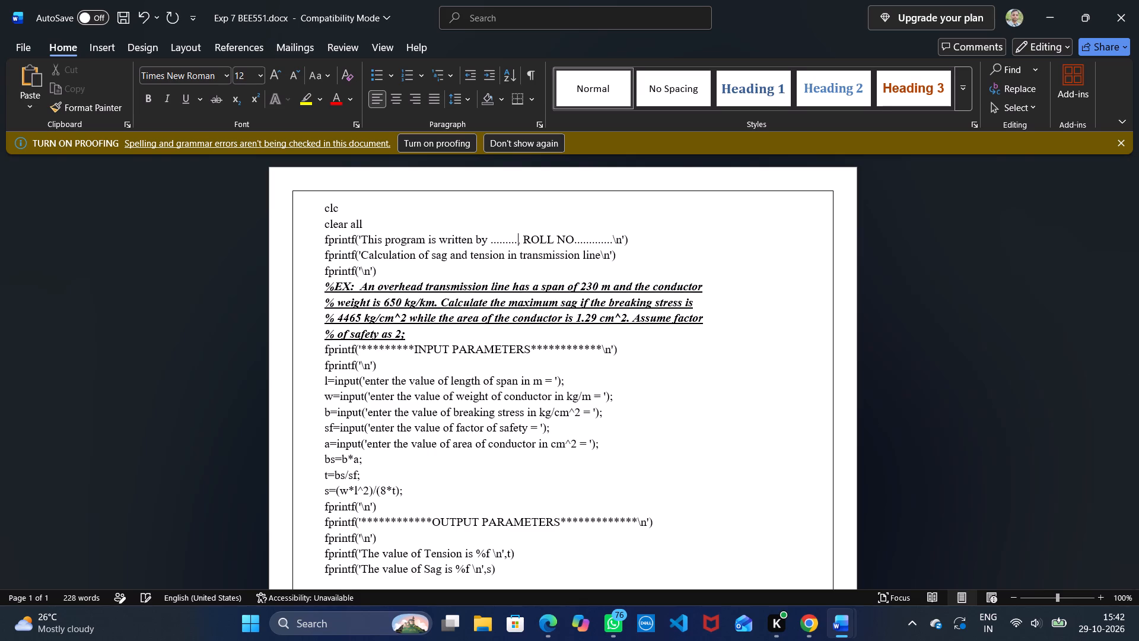
pyautogui.press('BackSpace')
pyautogui.press('BackSpace')
pyautogui.press('BackSpace')
pyautogui.press('BackSpace')
pyautogui.press('BackSpace')
pyautogui.press('BackSpace')
pyautogui.press('BackSpace')
pyautogui.press('BackSpace')
pyautogui.press('BackSpace')
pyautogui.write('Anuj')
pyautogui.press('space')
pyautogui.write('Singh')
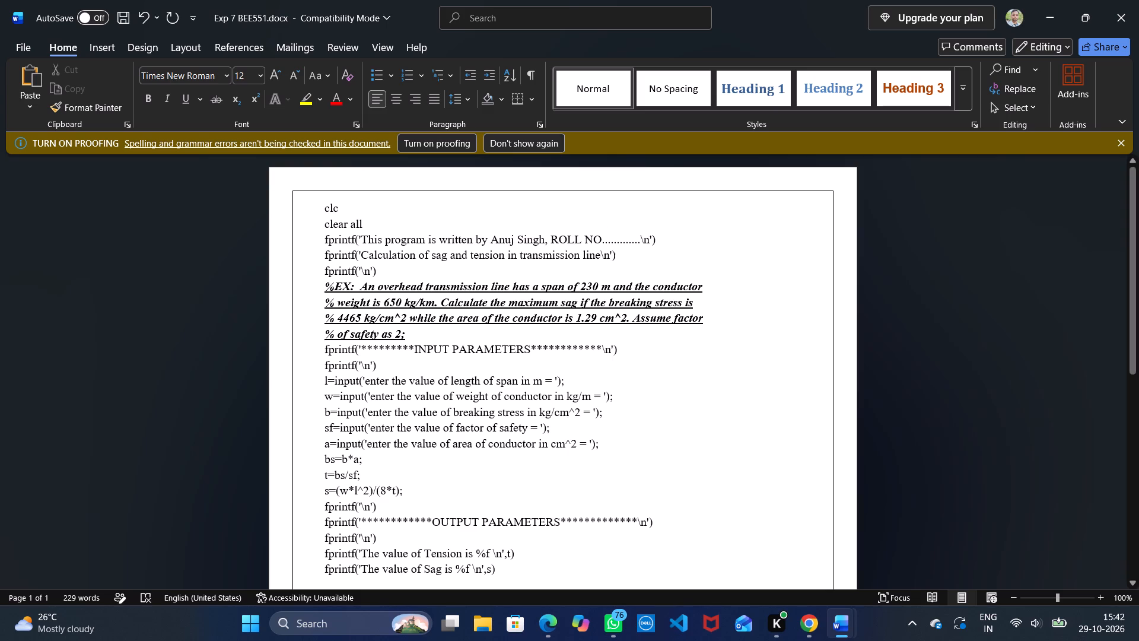
# Delete the dotted placeholder after ROLL NO in the code's first fprintf line.
pyautogui.click(640, 239)
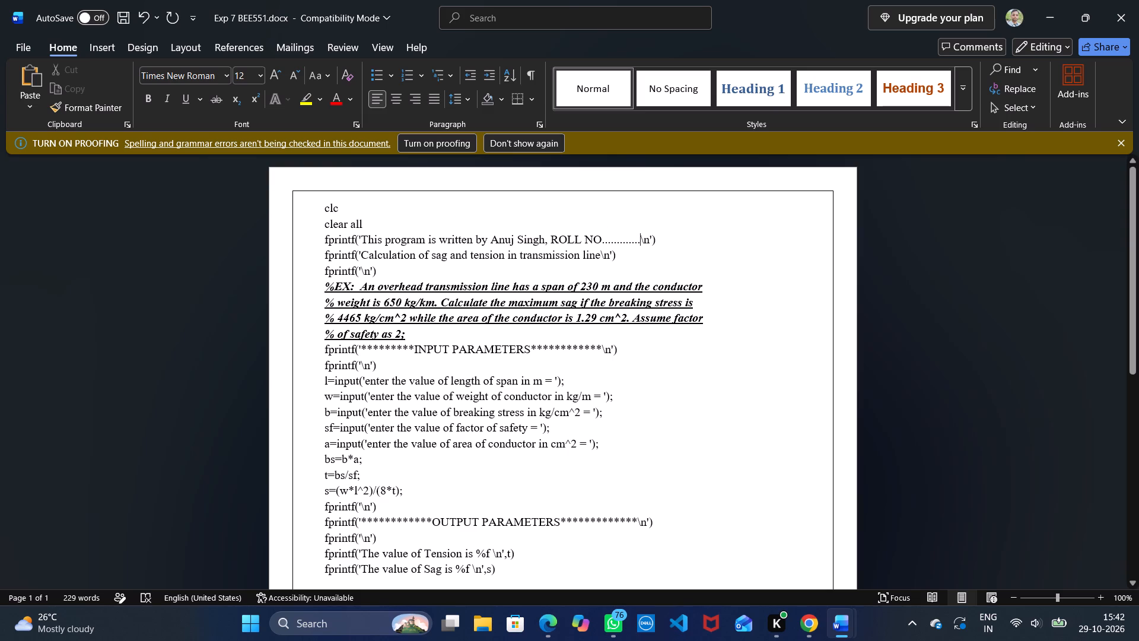
pyautogui.press('BackSpace')
pyautogui.press('BackSpace')
pyautogui.press('BackSpace')
pyautogui.press('BackSpace')
pyautogui.press('BackSpace')
pyautogui.press('BackSpace')
pyautogui.press('BackSpace')
pyautogui.press('BackSpace')
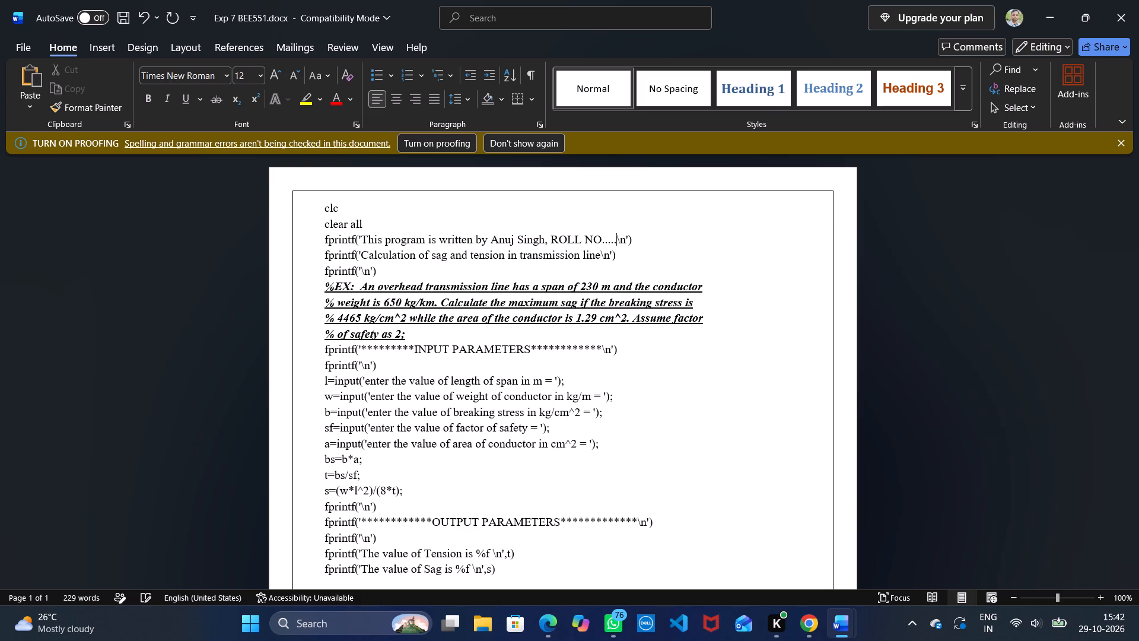
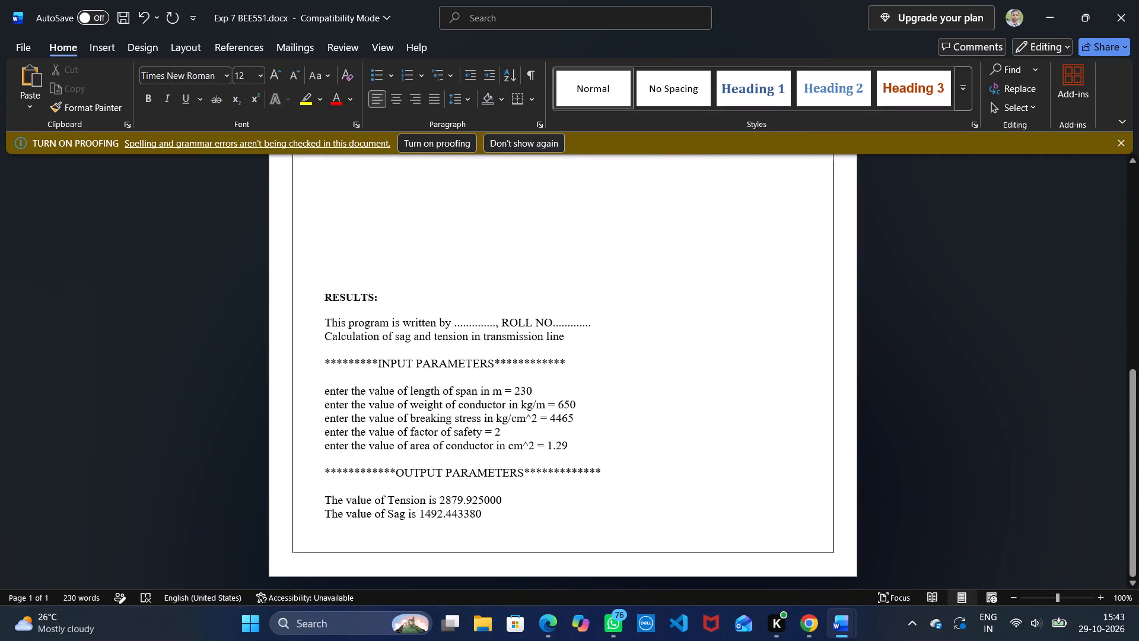
# Replace the dotted placeholder after "This program is written by" in the first line under RESULTS with the student's name.
pyautogui.click(494, 322)
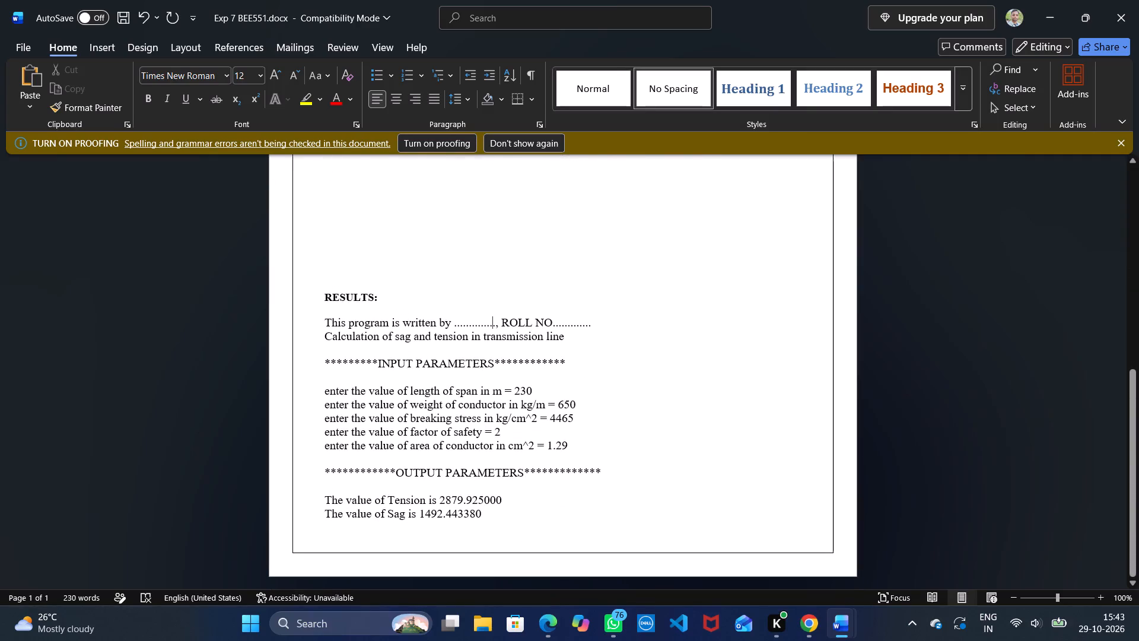
pyautogui.press('Right')
pyautogui.press('BackSpace')
pyautogui.press('BackSpace')
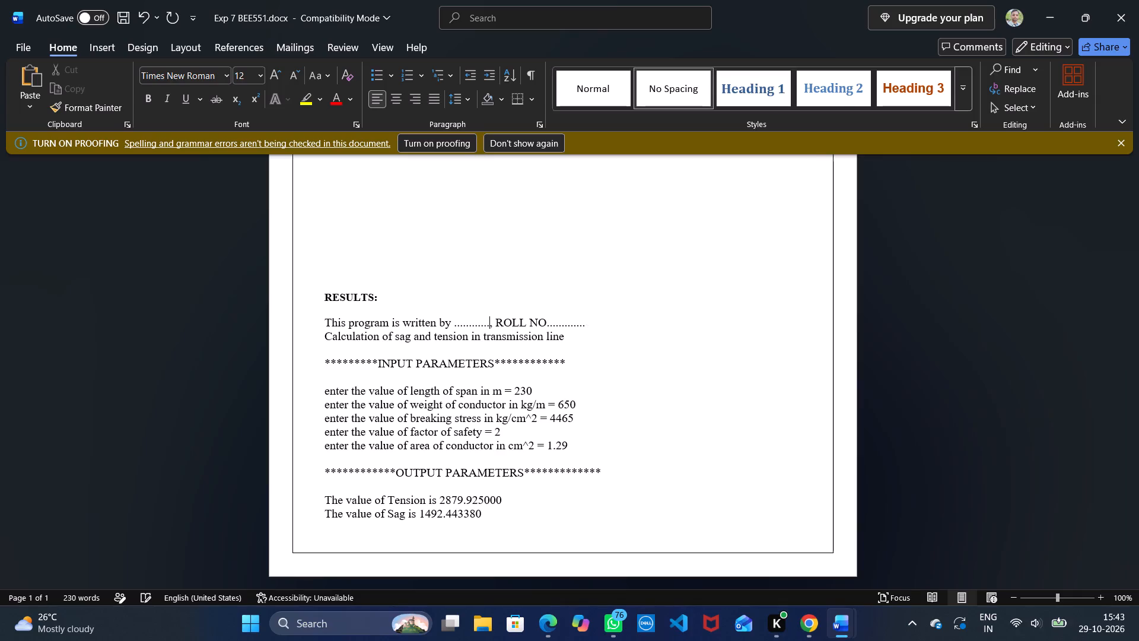
pyautogui.press('BackSpace')
pyautogui.press('BackSpace')
pyautogui.press('BackSpace')
pyautogui.press('BackSpace')
pyautogui.press('BackSpace')
pyautogui.press('BackSpace')
pyautogui.press('BackSpace')
pyautogui.press('BackSpace')
pyautogui.press('BackSpace')
pyautogui.press('BackSpace')
pyautogui.press('BackSpace')
pyautogui.press('BackSpace')
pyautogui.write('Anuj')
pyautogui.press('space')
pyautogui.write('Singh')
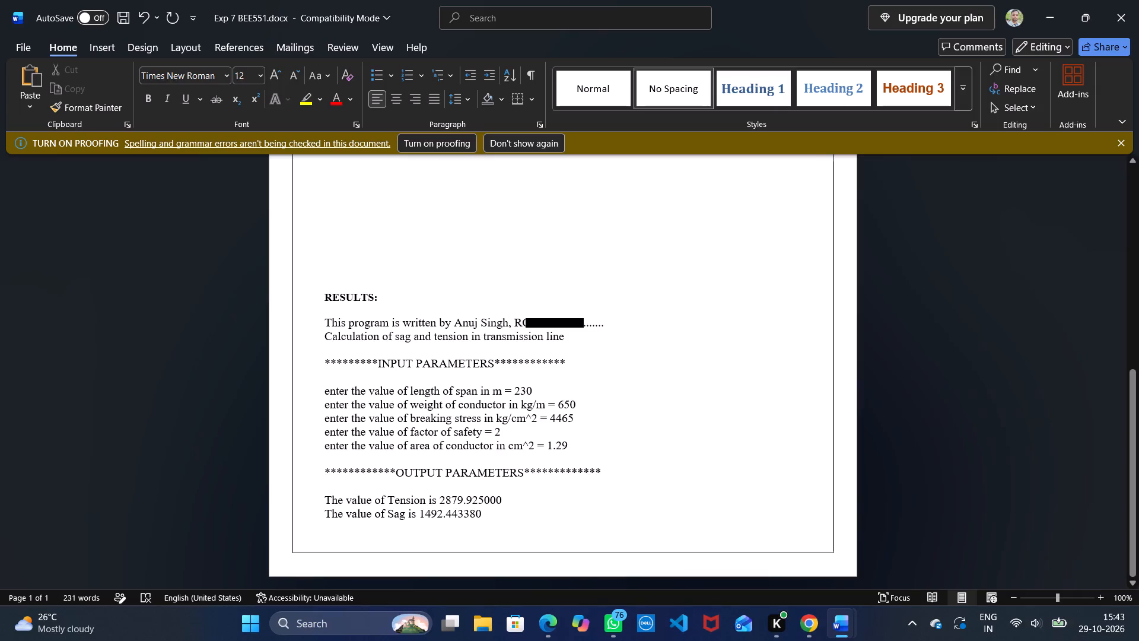
# Place the text cursor at the end of the dotted ROLL NO placeholder in the first line under RESULTS.
pyautogui.click(610, 328)
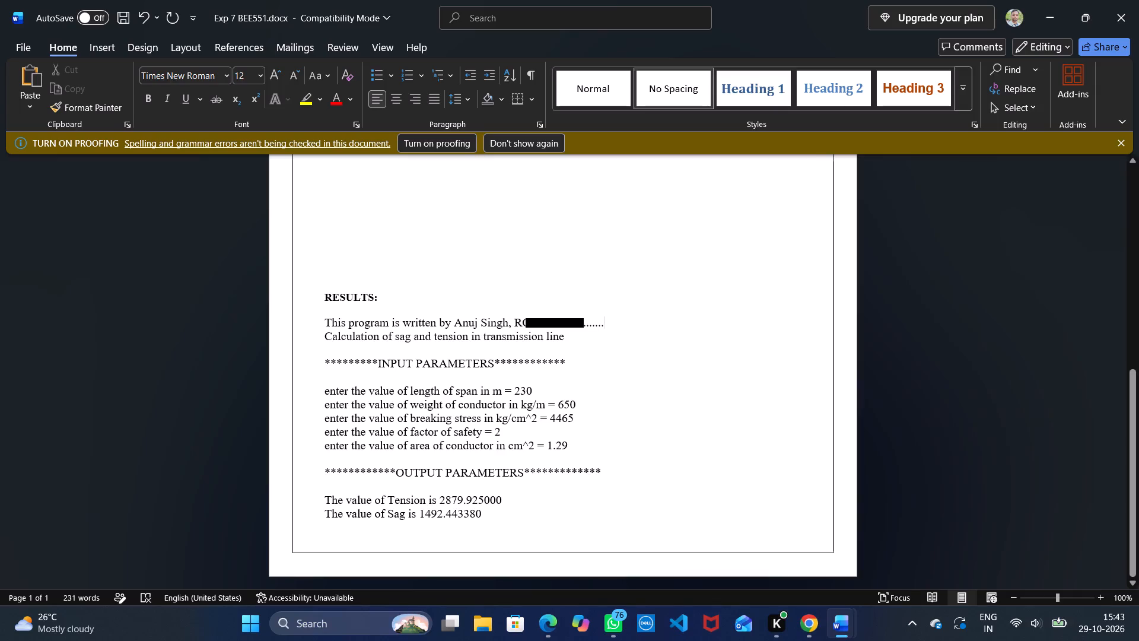
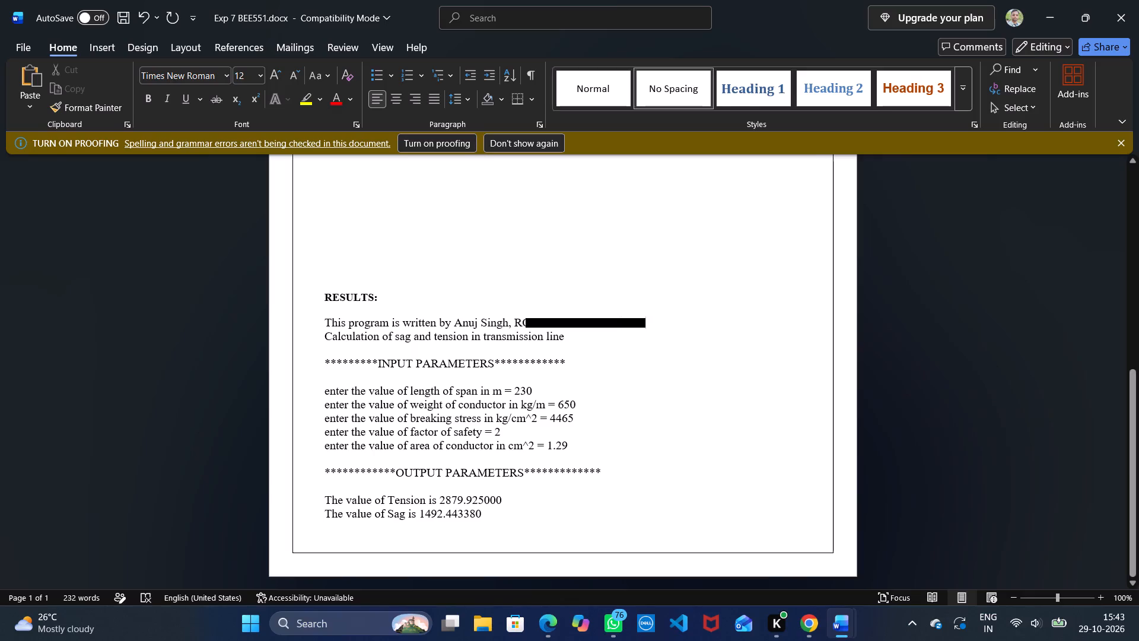
# Delete five of the blank lines directly above the RESULTS heading to reduce the gap after the code.
pyautogui.click(323, 294)
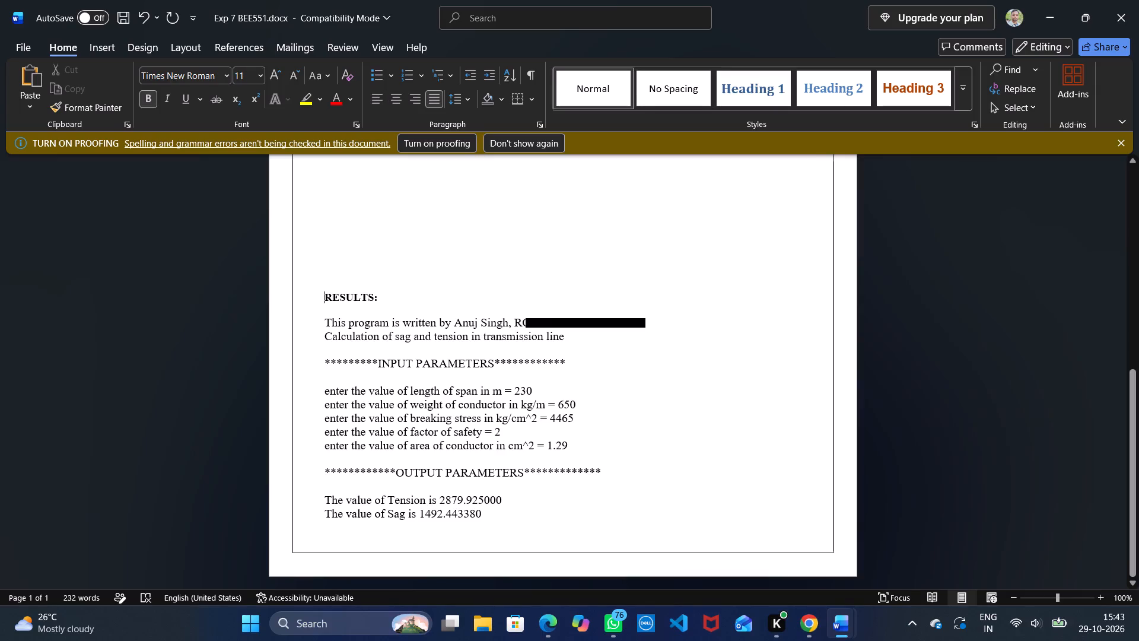
pyautogui.press('BackSpace')
pyautogui.press('BackSpace')
pyautogui.press('BackSpace')
pyautogui.press('BackSpace')
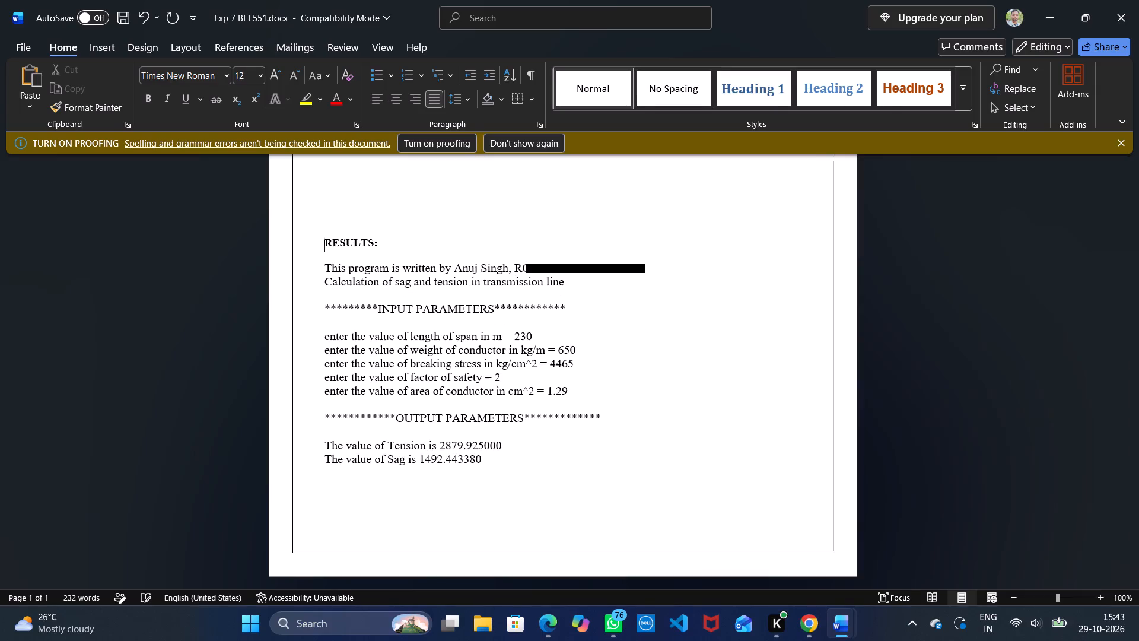
pyautogui.press('BackSpace')
pyautogui.scroll(5, 323, 294)
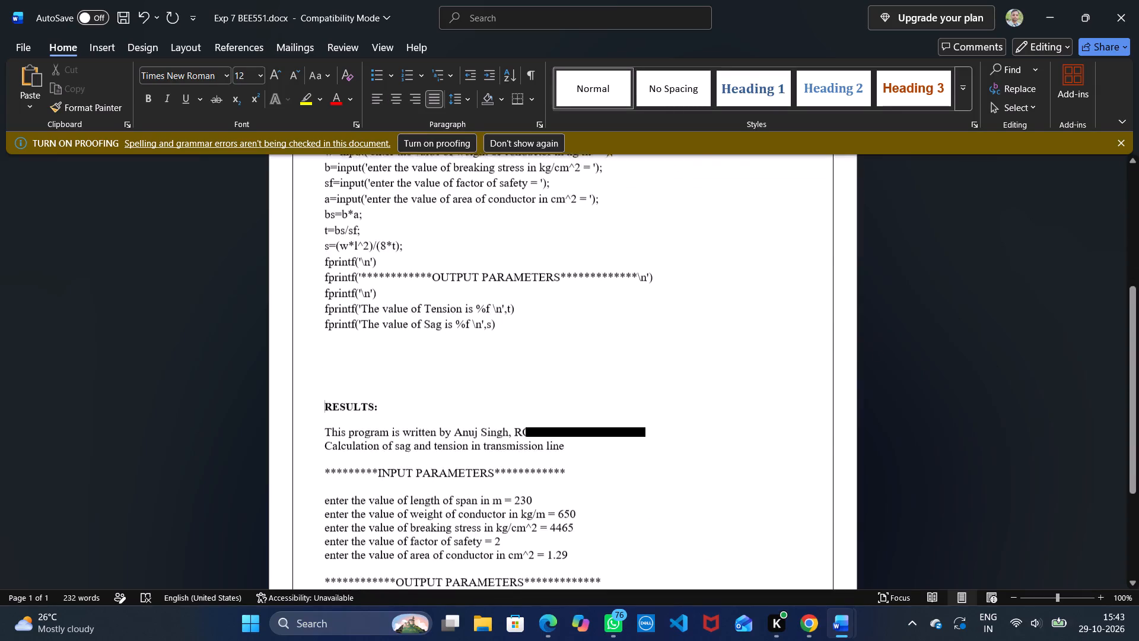
pyautogui.scroll(-4, 381, 347)
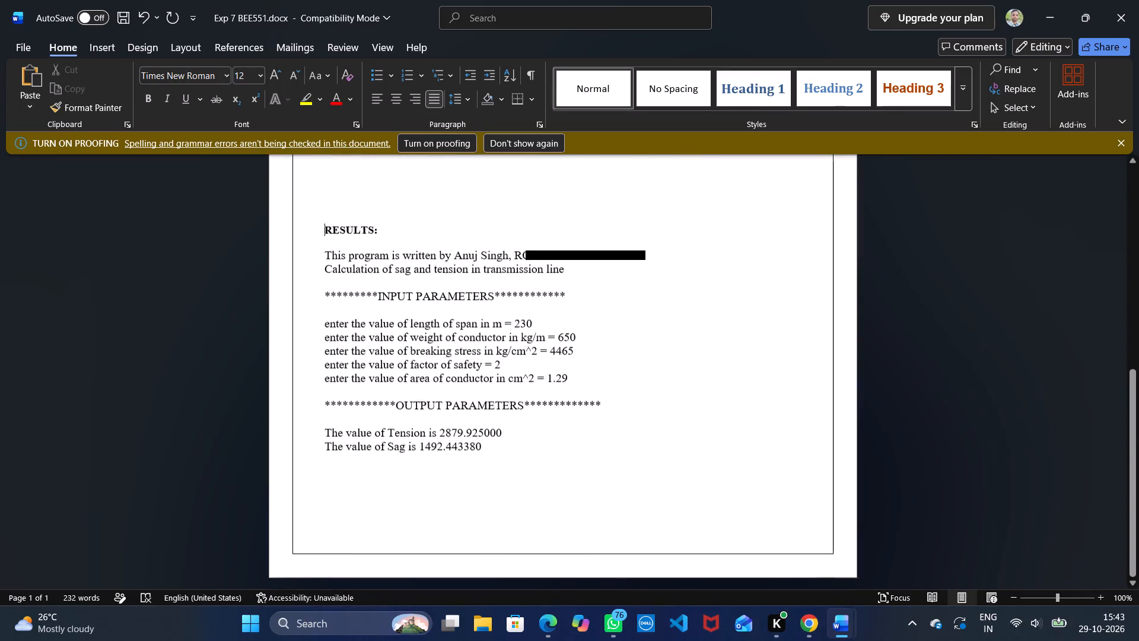
pyautogui.scroll(6, 381, 347)
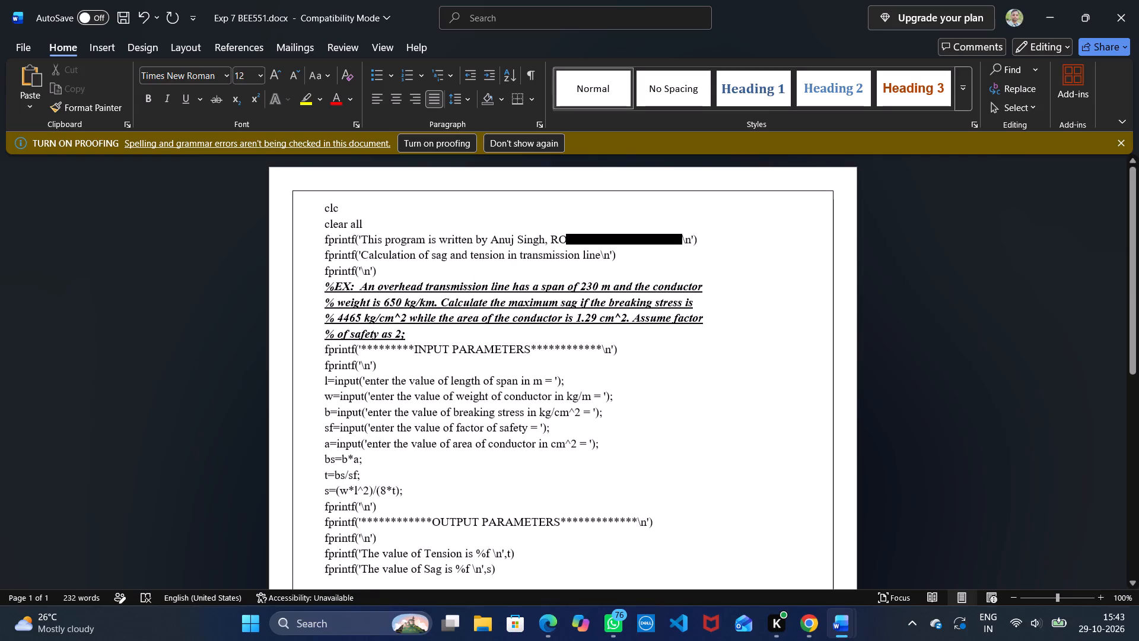
# Turn on AutoSave for the Exp 7 BEE551 document, storing it in the personal OneDrive.
pyautogui.click(94, 15)
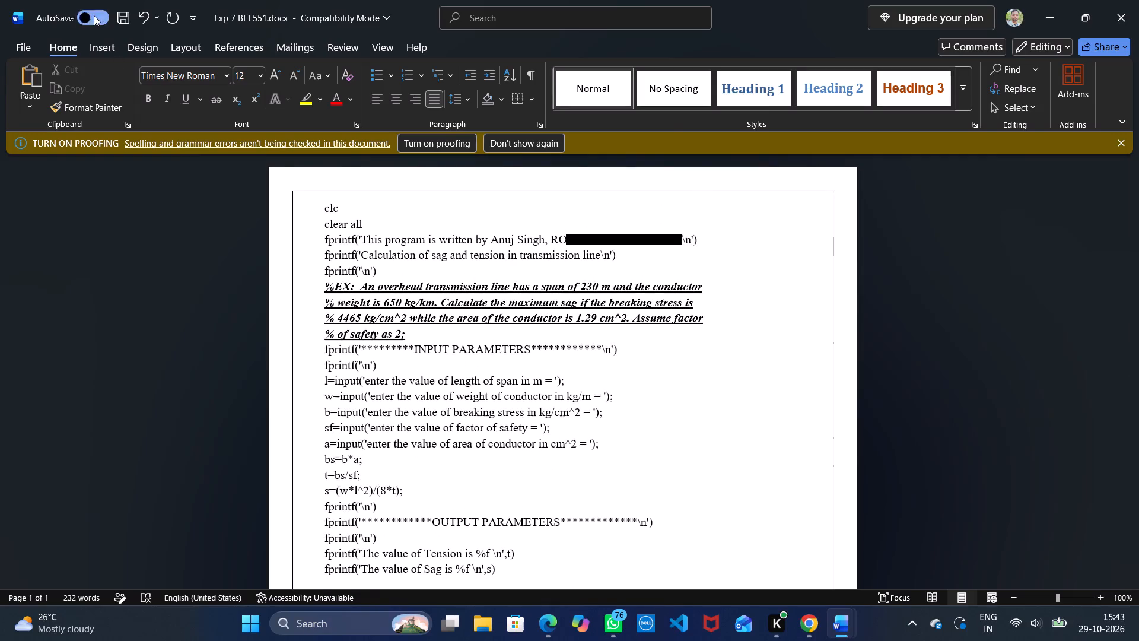
pyautogui.click(562, 247)
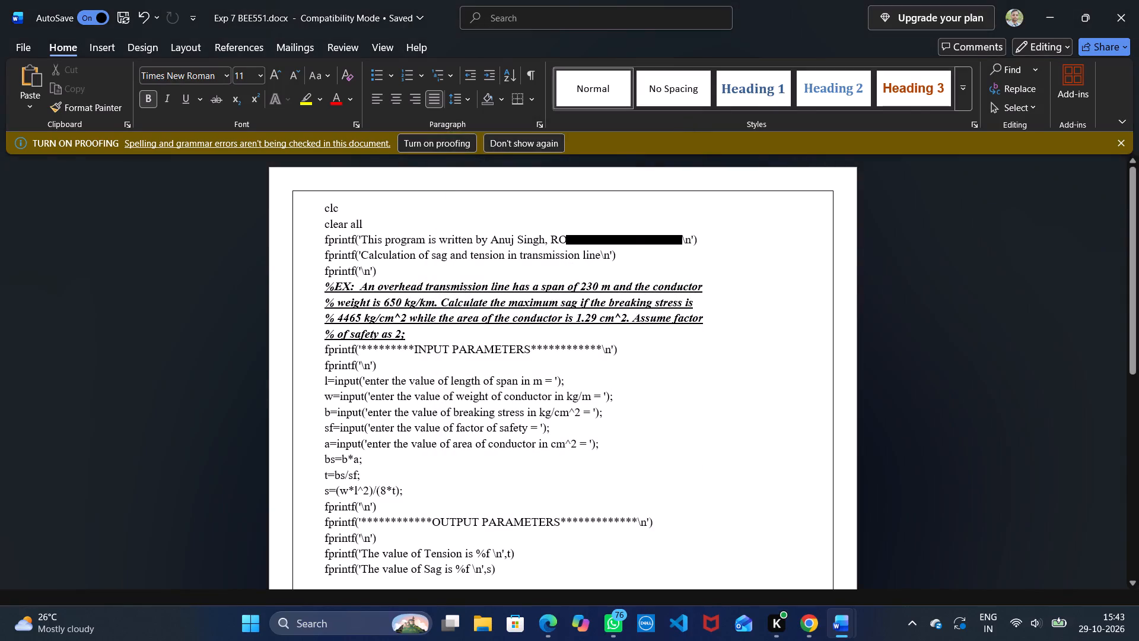
# Start saving a copy of the Exp 7 BEE551 document.
pyautogui.click(20, 45)
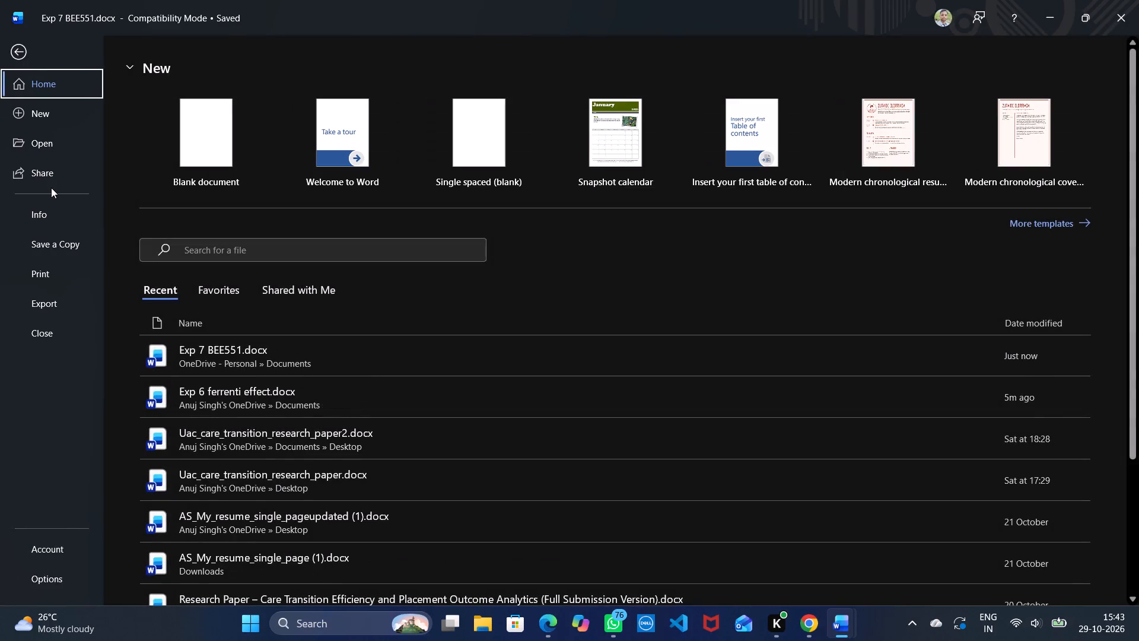
pyautogui.click(67, 244)
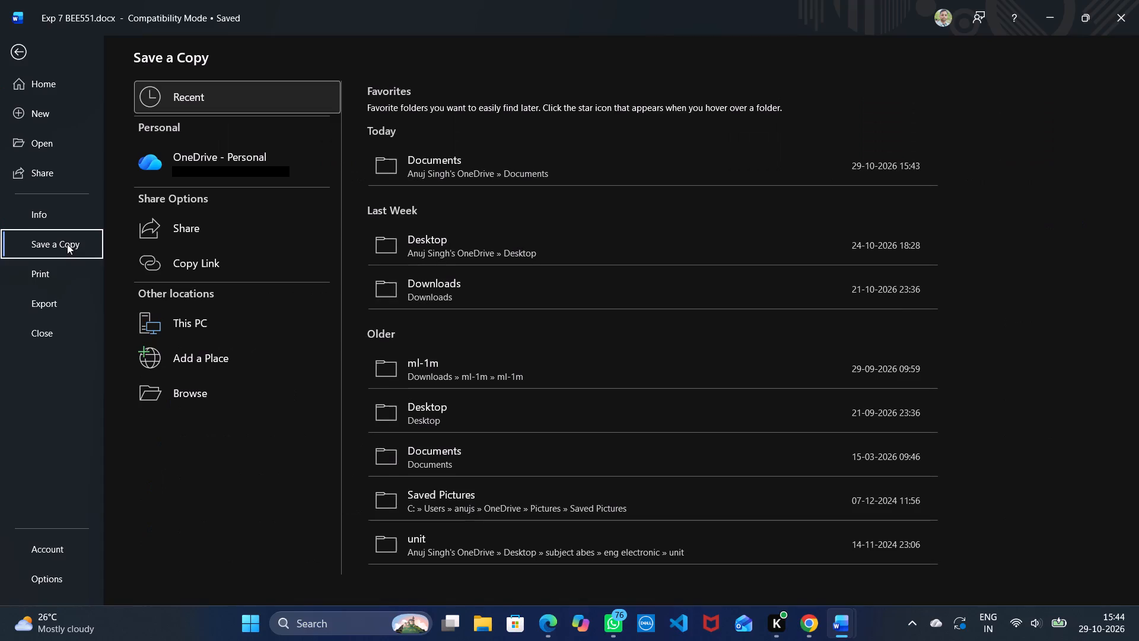
# Save the copy as the PDF file Exp 7 BEE551.pdf in the New folder inside the personal Documents folder.
pyautogui.click(215, 402)
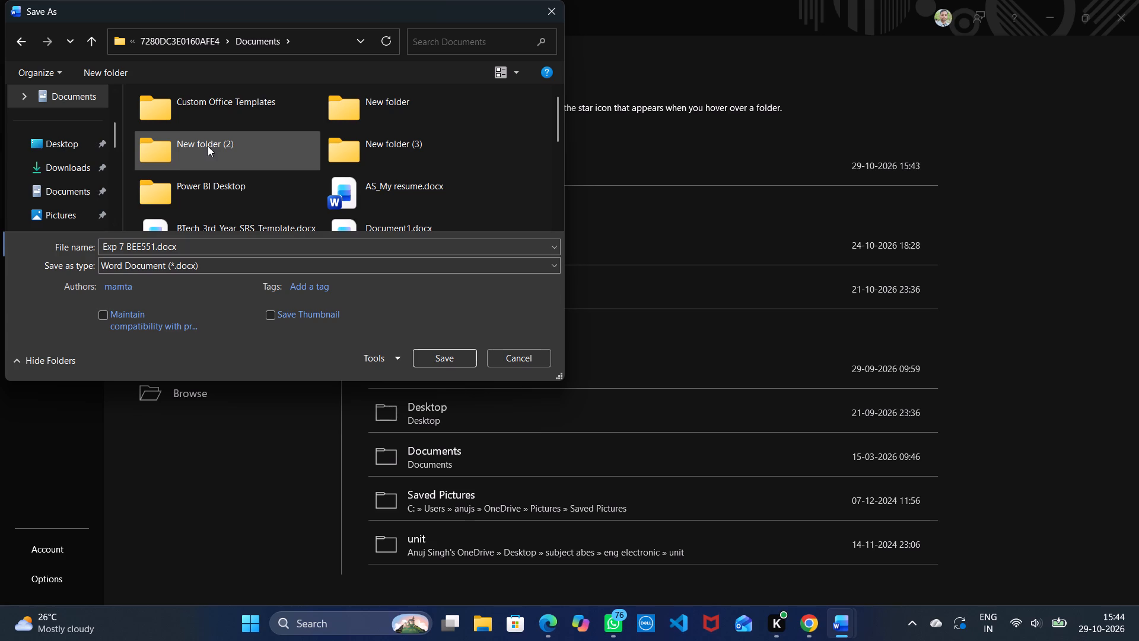
pyautogui.click(62, 188)
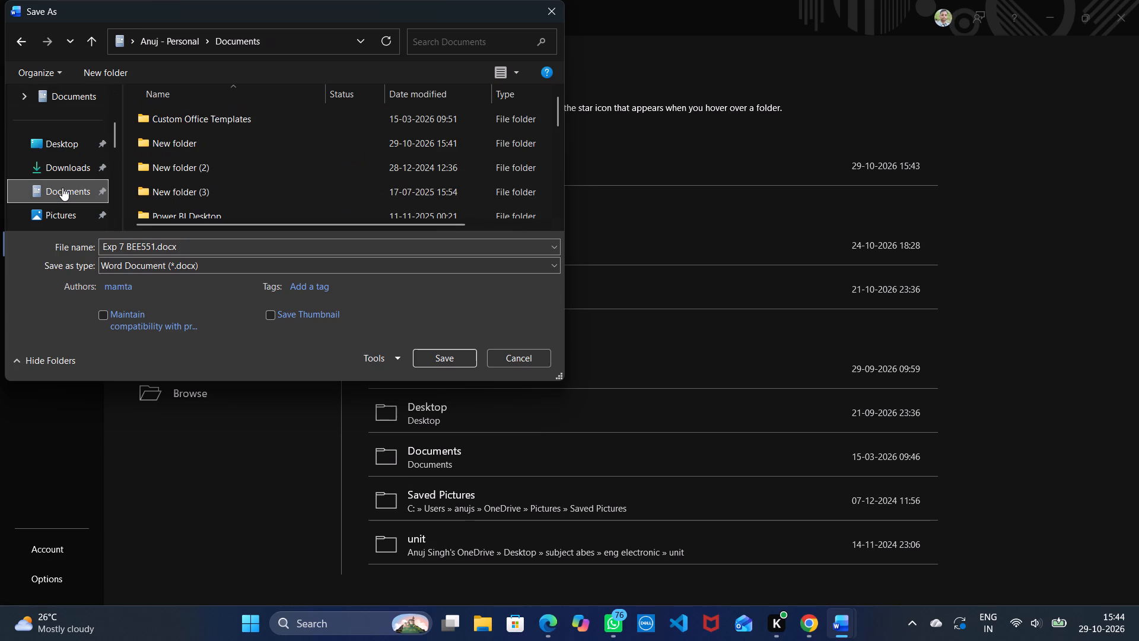
pyautogui.click(195, 147)
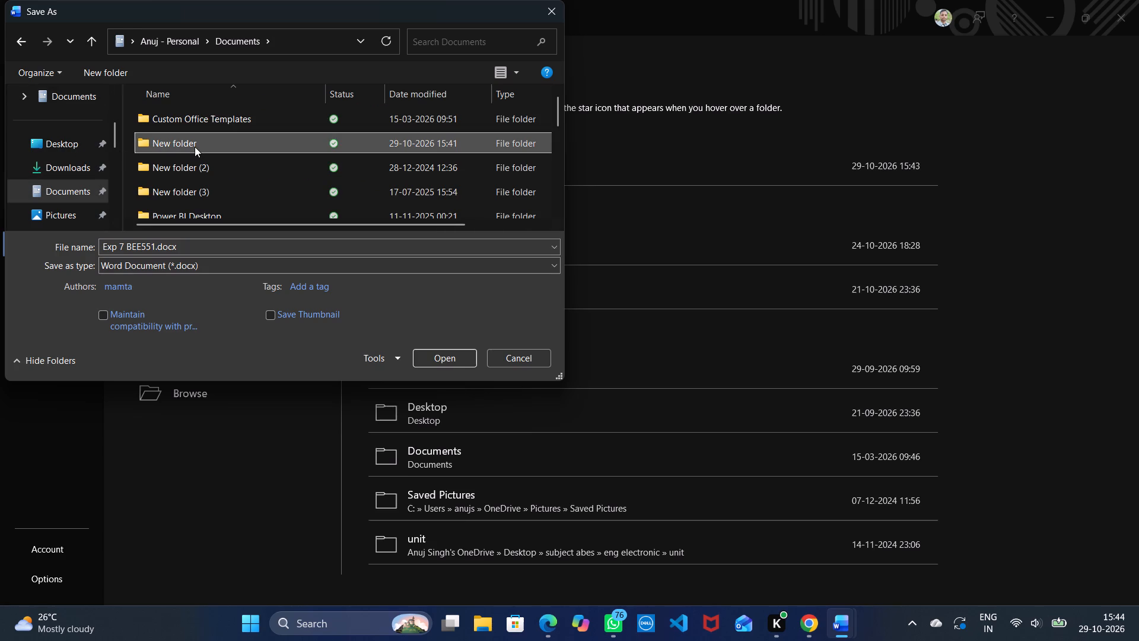
pyautogui.click(536, 261)
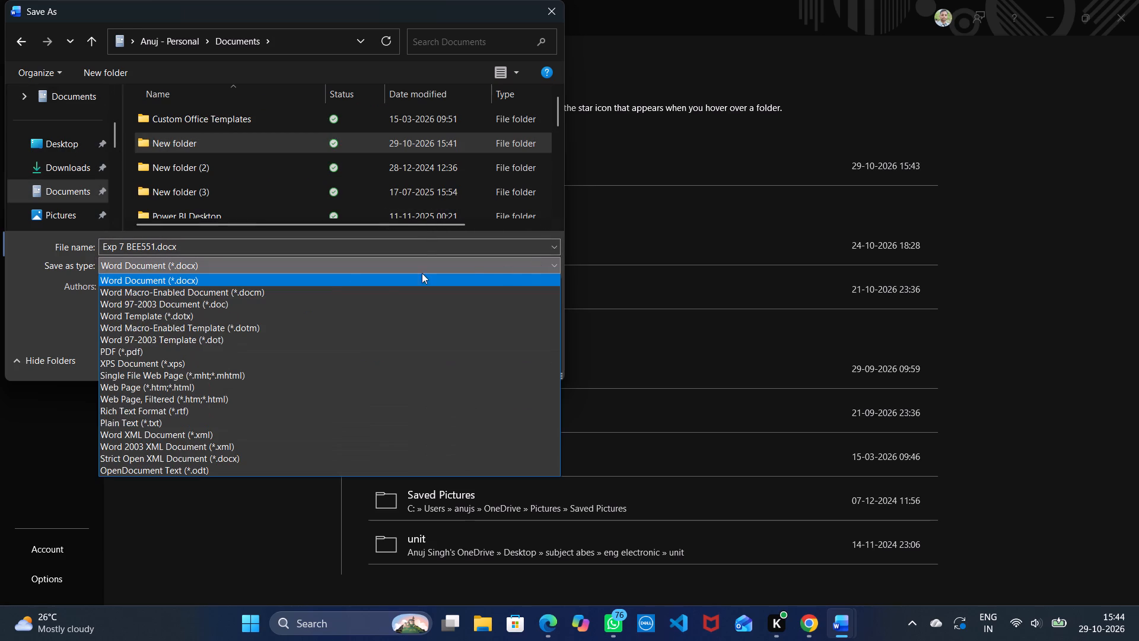
pyautogui.click(193, 350)
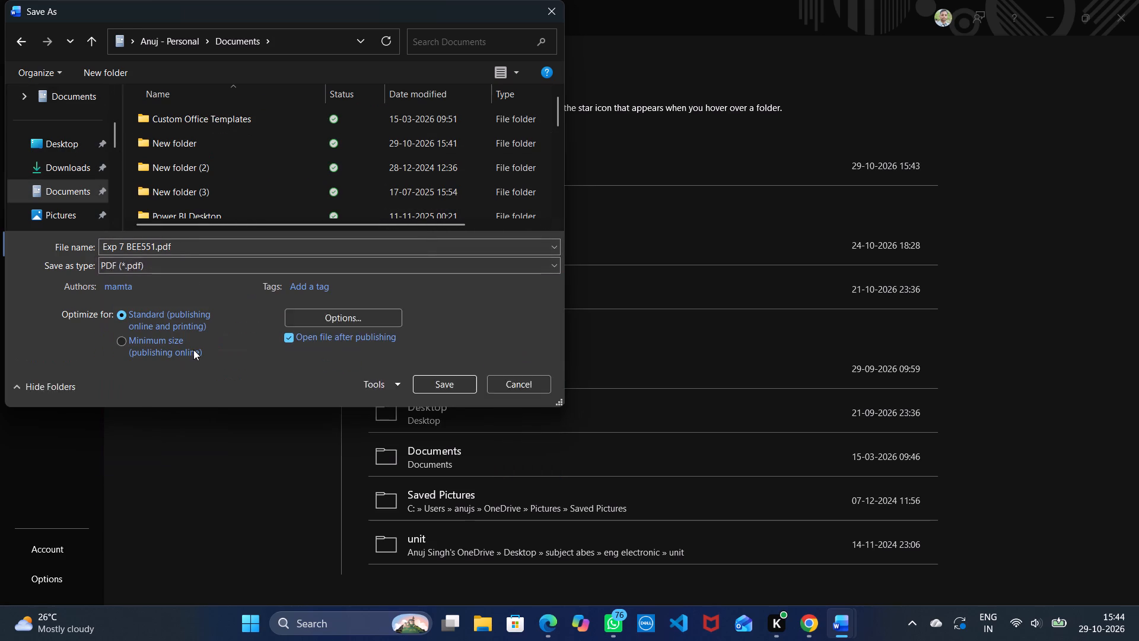
pyautogui.click(224, 148)
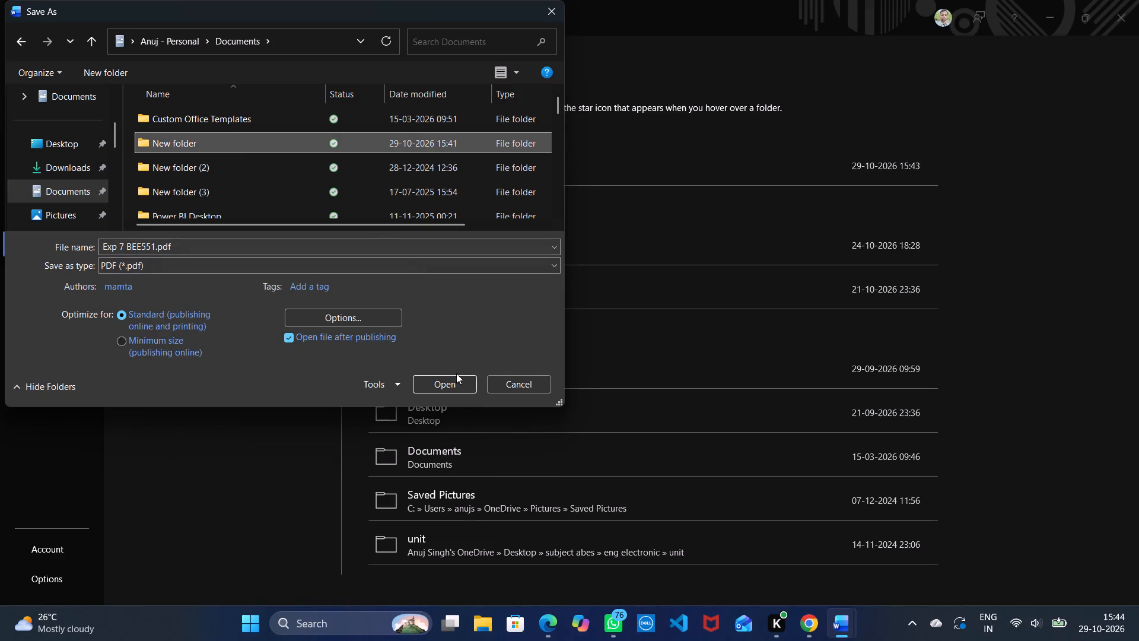
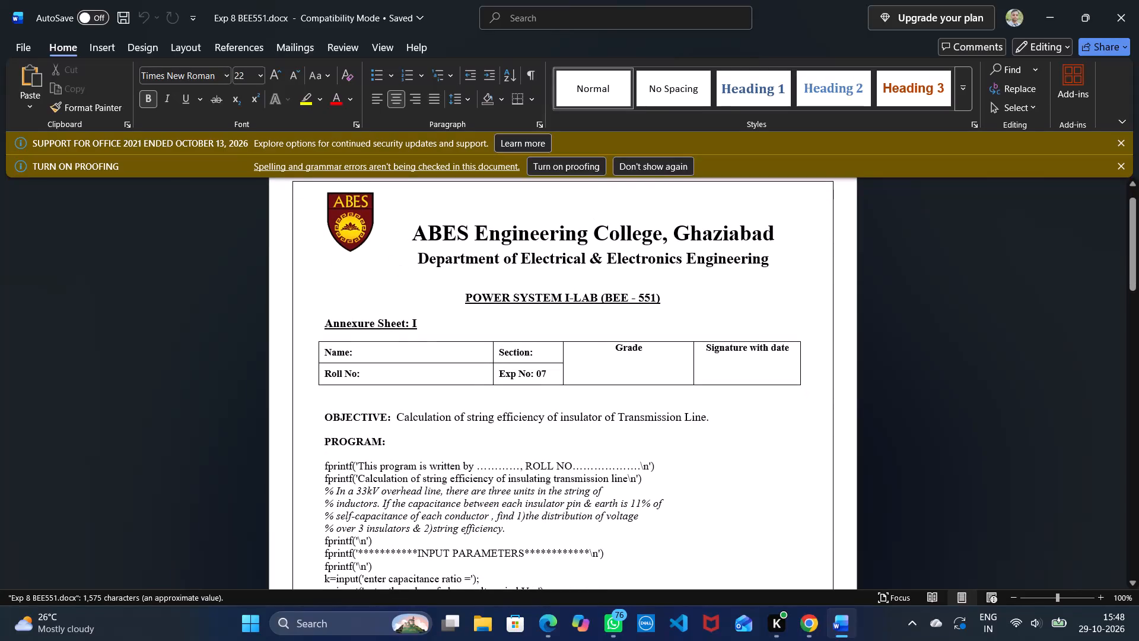
# Cut the first page's college logo and everything from the college title through the PROGRAM heading, leaving the code at the top.
pyautogui.click(327, 193)
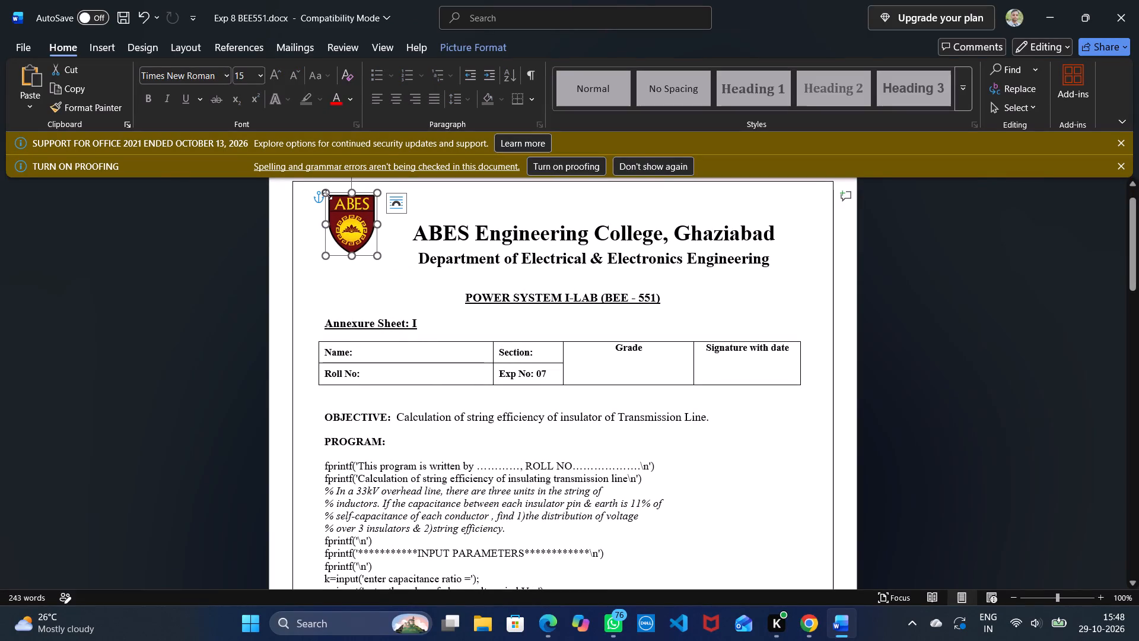
pyautogui.hotkey('ctrl', 'x')
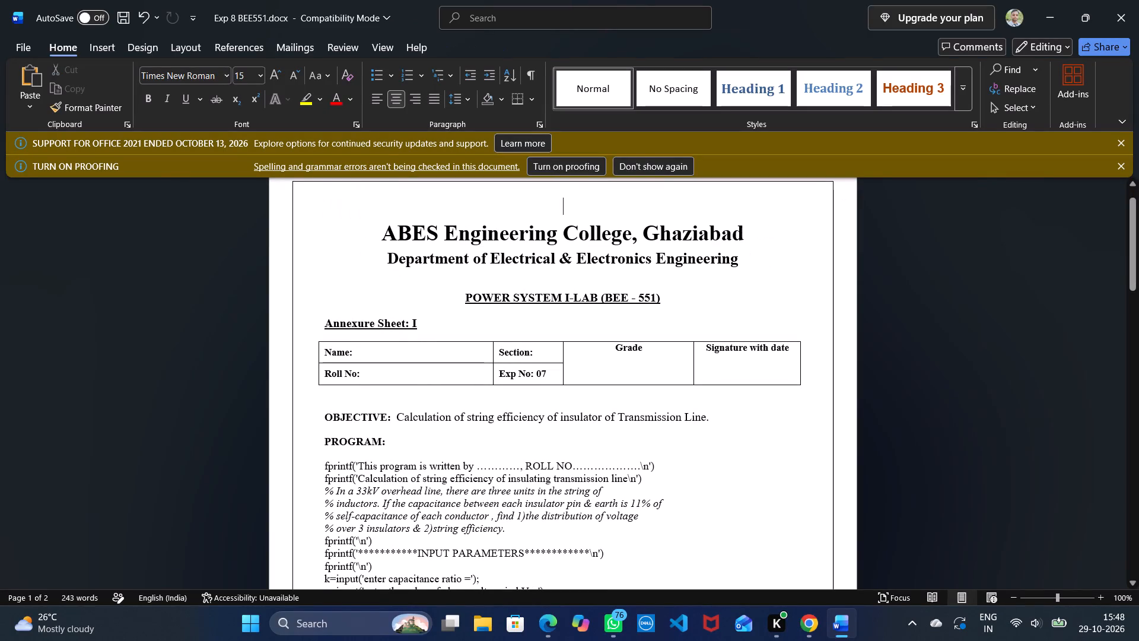
pyautogui.moveTo(385, 227); pyautogui.dragTo(625, 378)
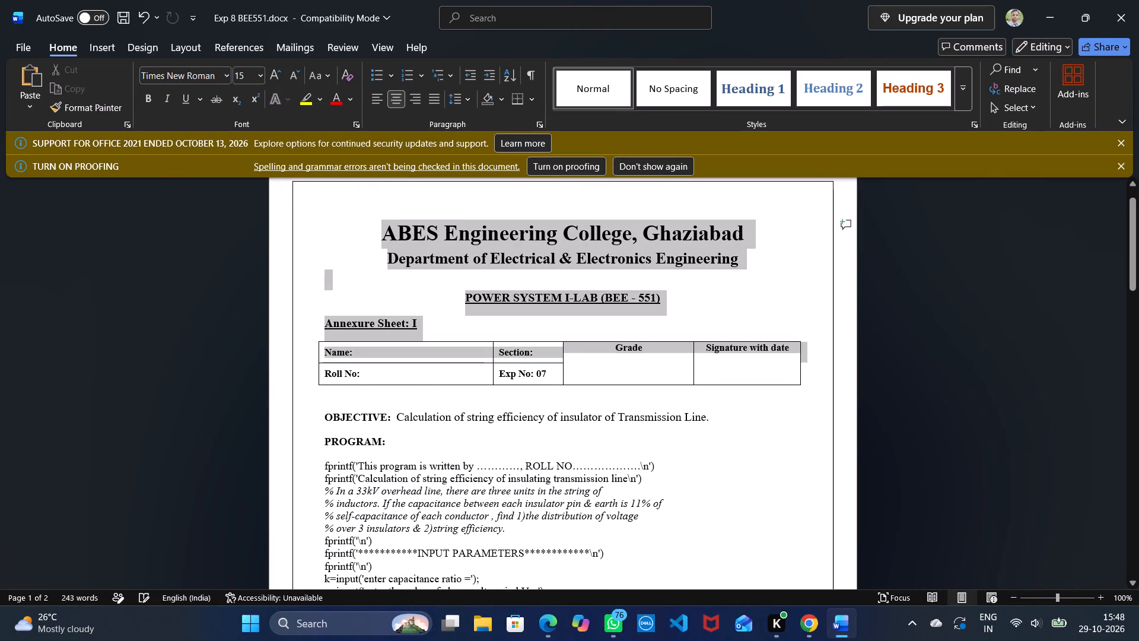
pyautogui.moveTo(625, 378); pyautogui.dragTo(788, 427)
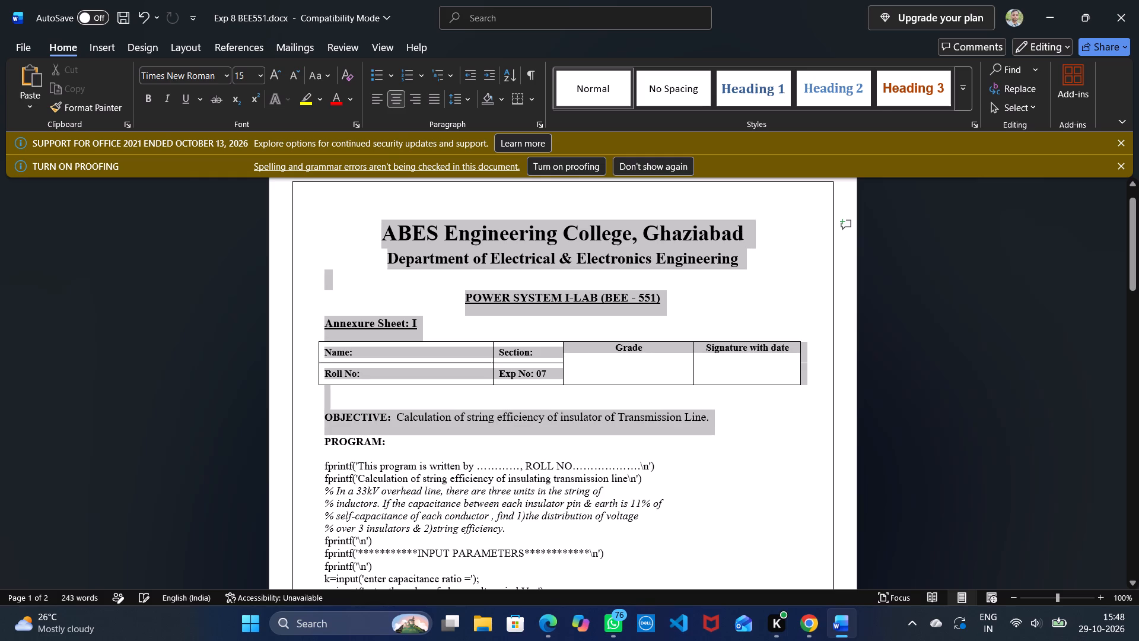
pyautogui.moveTo(788, 427); pyautogui.dragTo(779, 443)
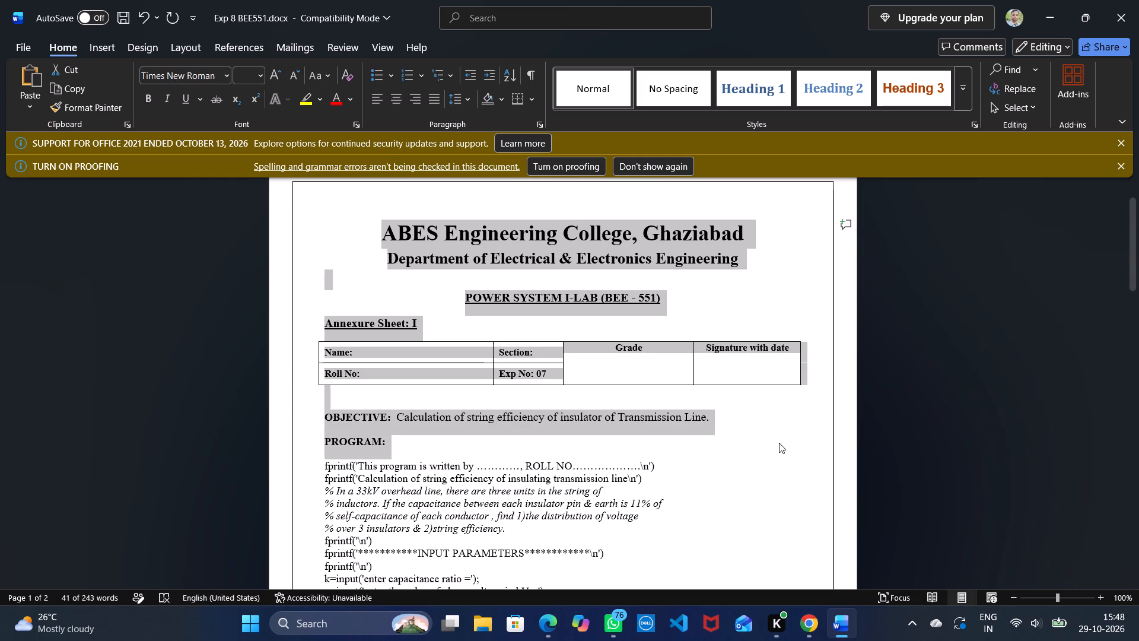
pyautogui.hotkey('ctrl', 'x')
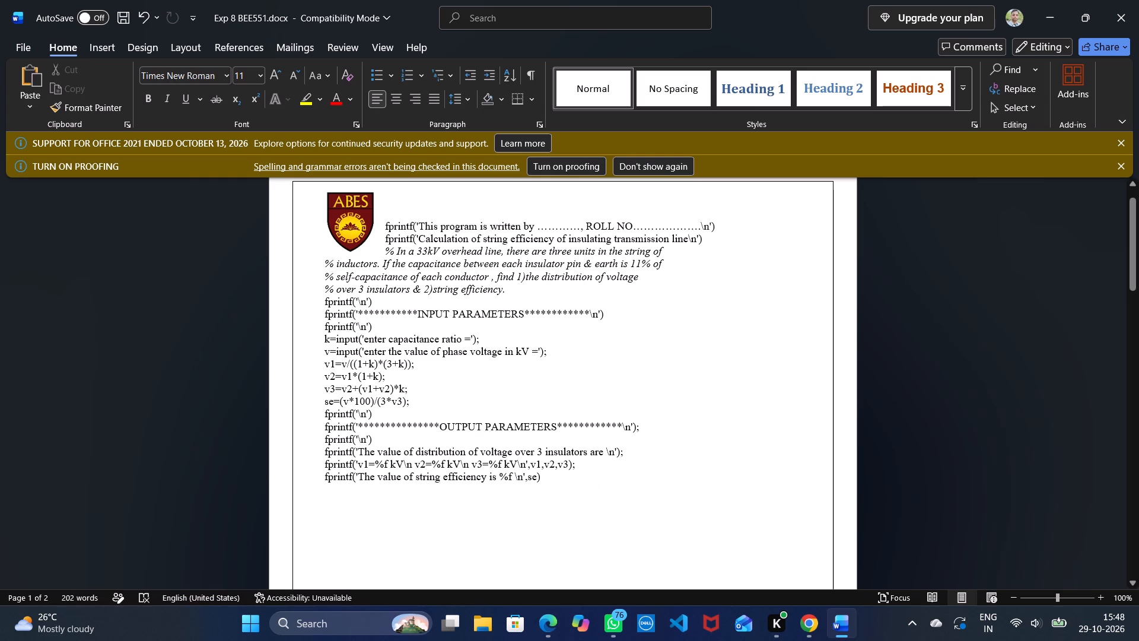
pyautogui.click(346, 218)
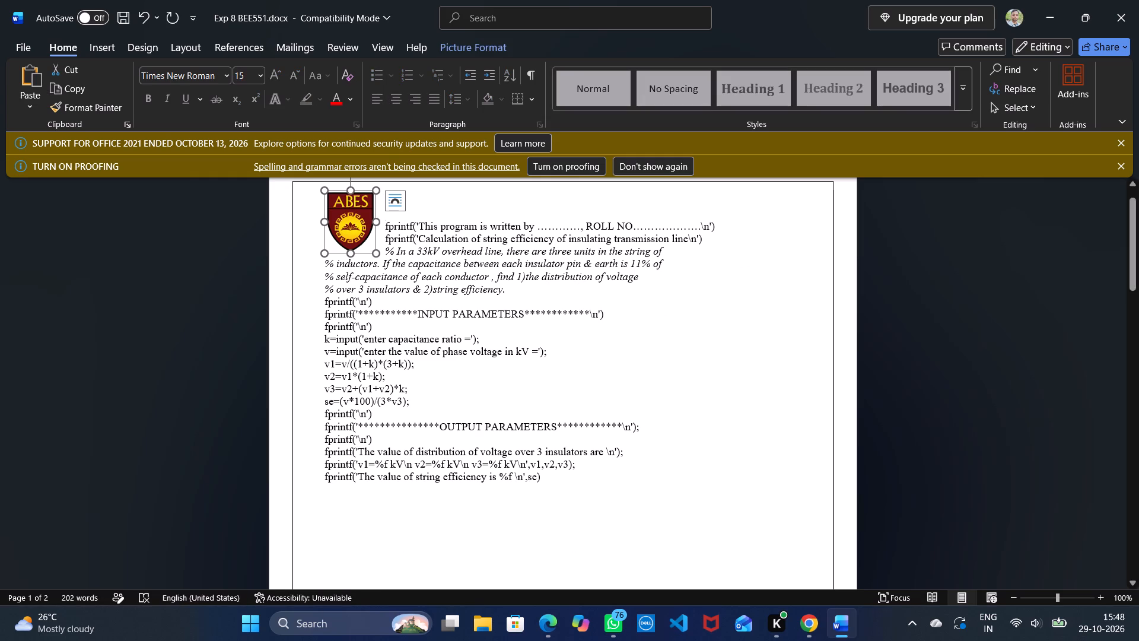
pyautogui.hotkey('ctrl', 'x')
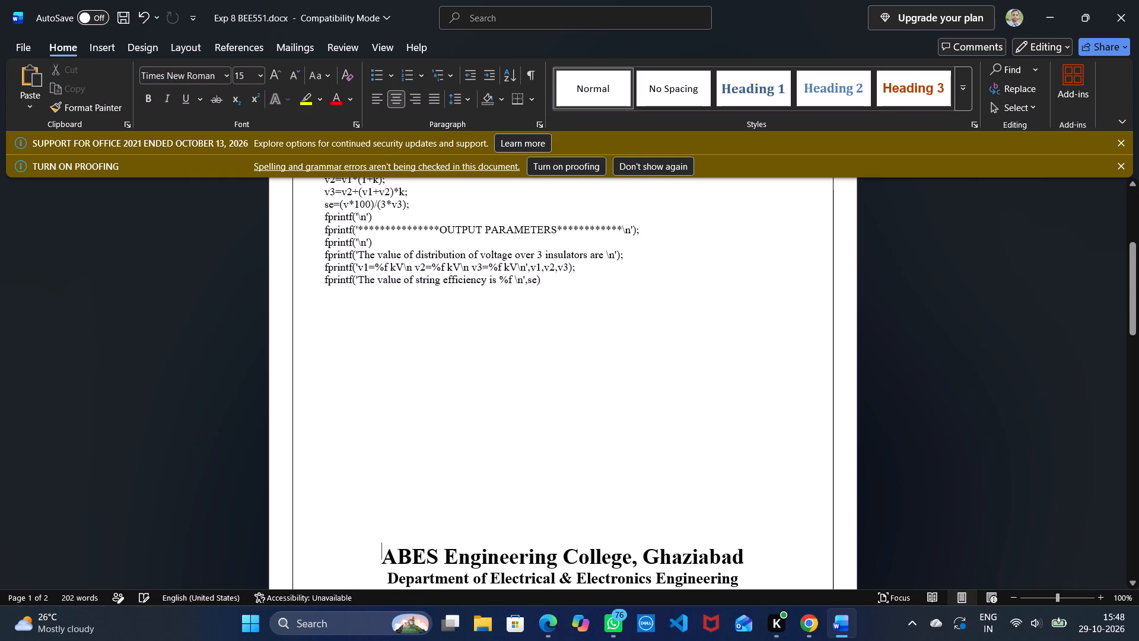
# Replace the dotted placeholder after "This program is written by" in the first code line with the student's name.
pyautogui.scroll(7, 422, 353)
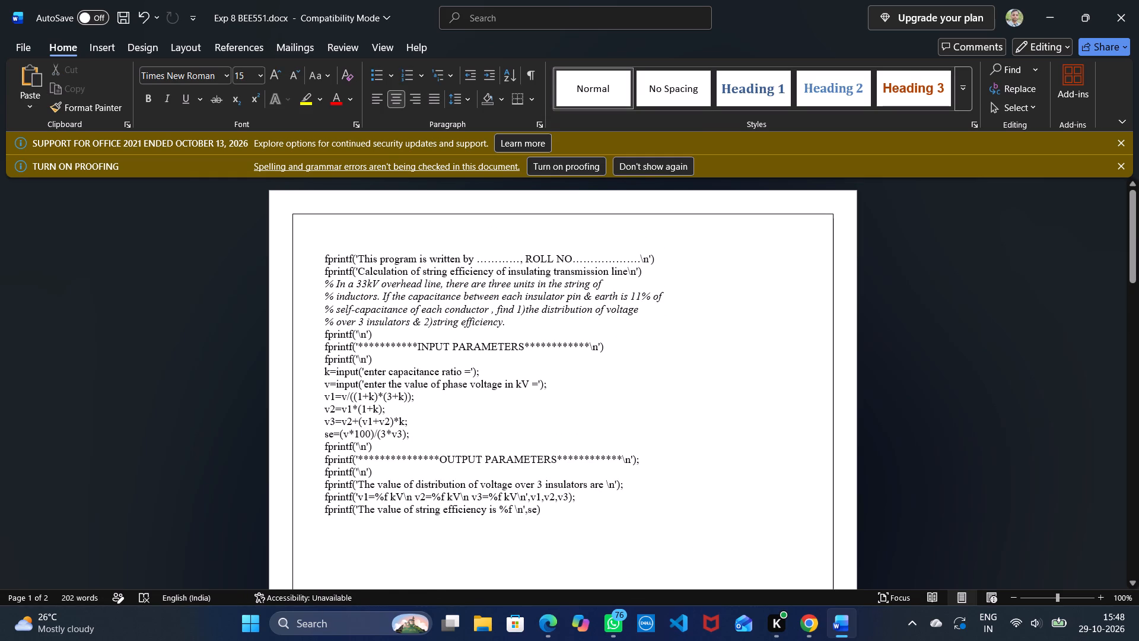
pyautogui.click(520, 261)
pyautogui.press('BackSpace')
pyautogui.press('BackSpace')
pyautogui.press('BackSpace')
pyautogui.press('BackSpace')
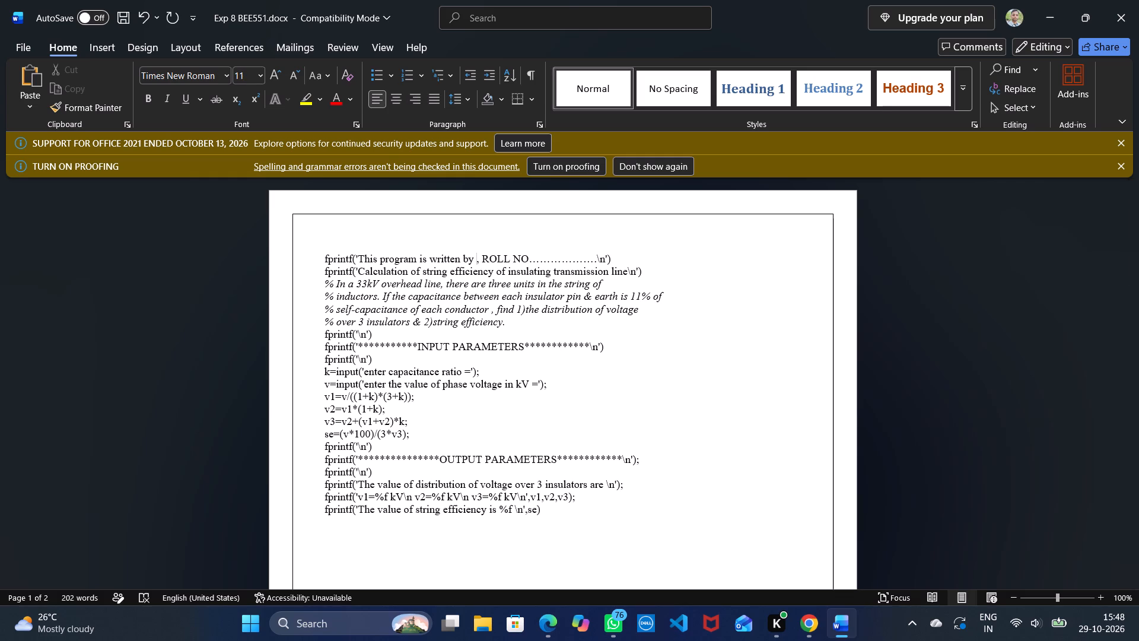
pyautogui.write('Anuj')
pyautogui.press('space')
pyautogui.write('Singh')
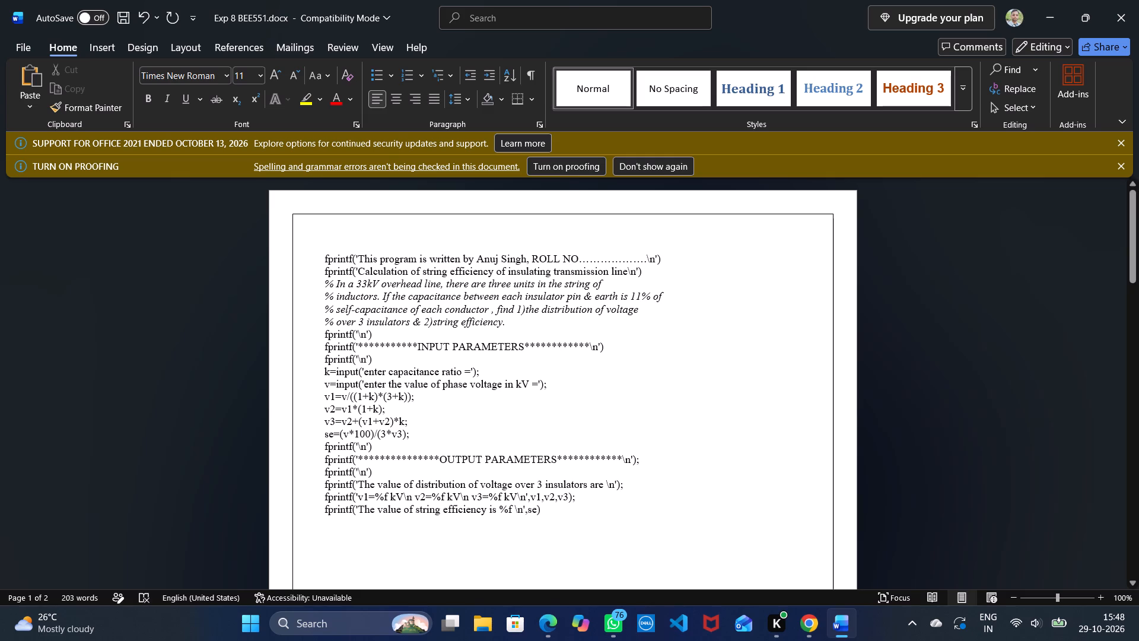
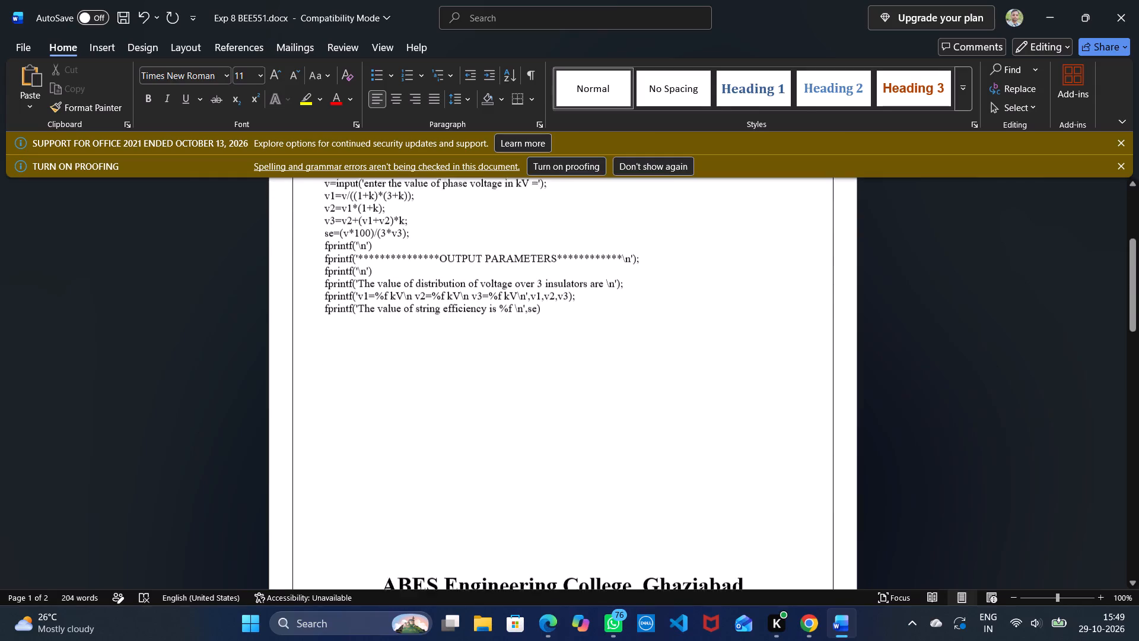
# Cut the second college header block, from the college title through the details table and OBJECTIVE line above RESULTS.
pyautogui.scroll(-2, 534, 353)
pyautogui.moveTo(376, 288); pyautogui.dragTo(731, 425)
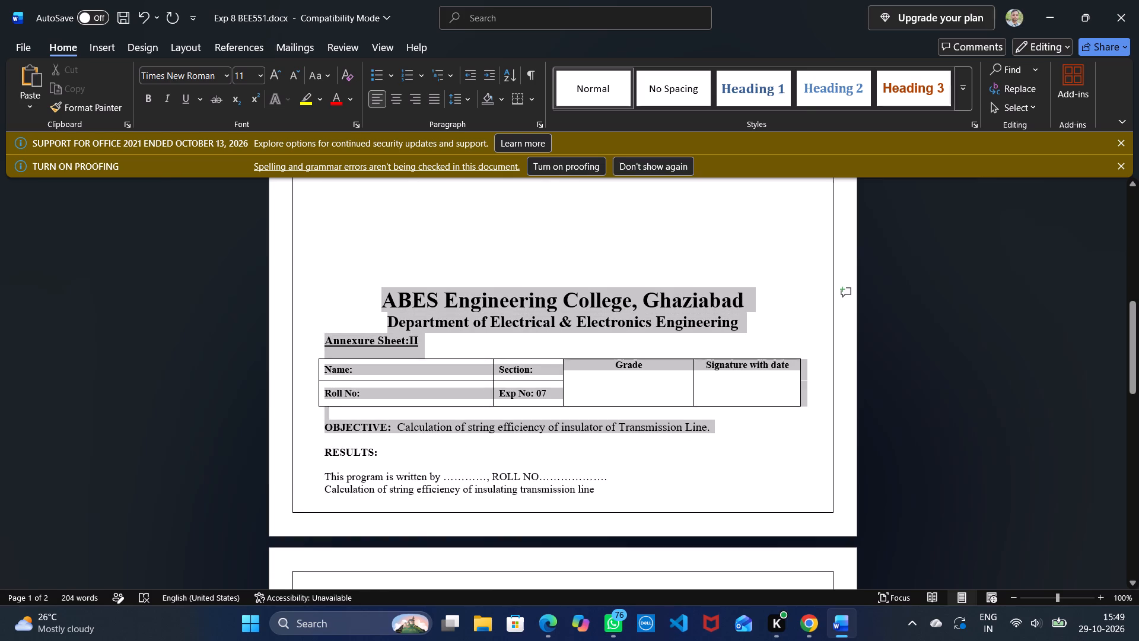
pyautogui.moveTo(731, 425); pyautogui.dragTo(735, 425)
pyautogui.hotkey('ctrl', 'x')
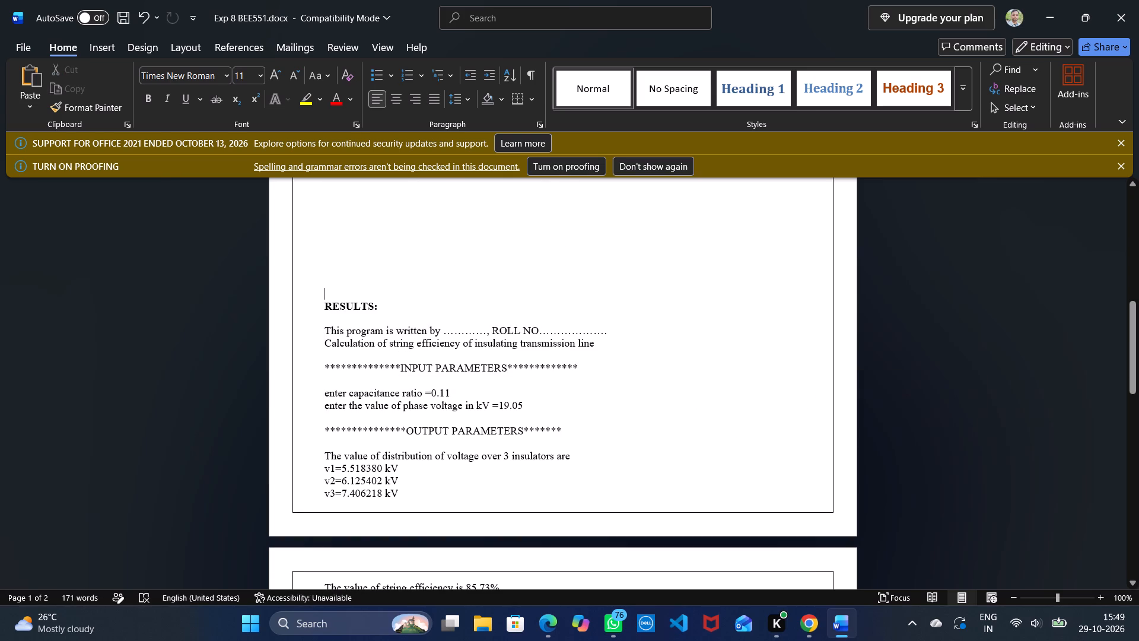
# Delete surplus blank lines above the RESULTS heading to bring the whole results section onto the first page.
pyautogui.click(323, 304)
pyautogui.scroll(1, 323, 304)
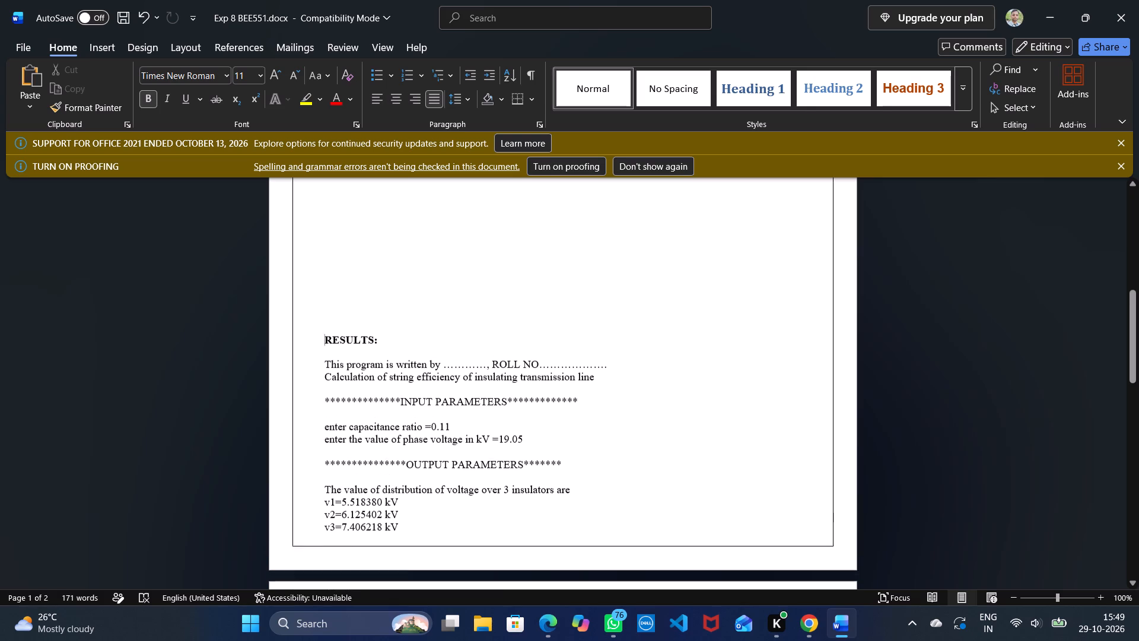
pyautogui.scroll(1, 323, 304)
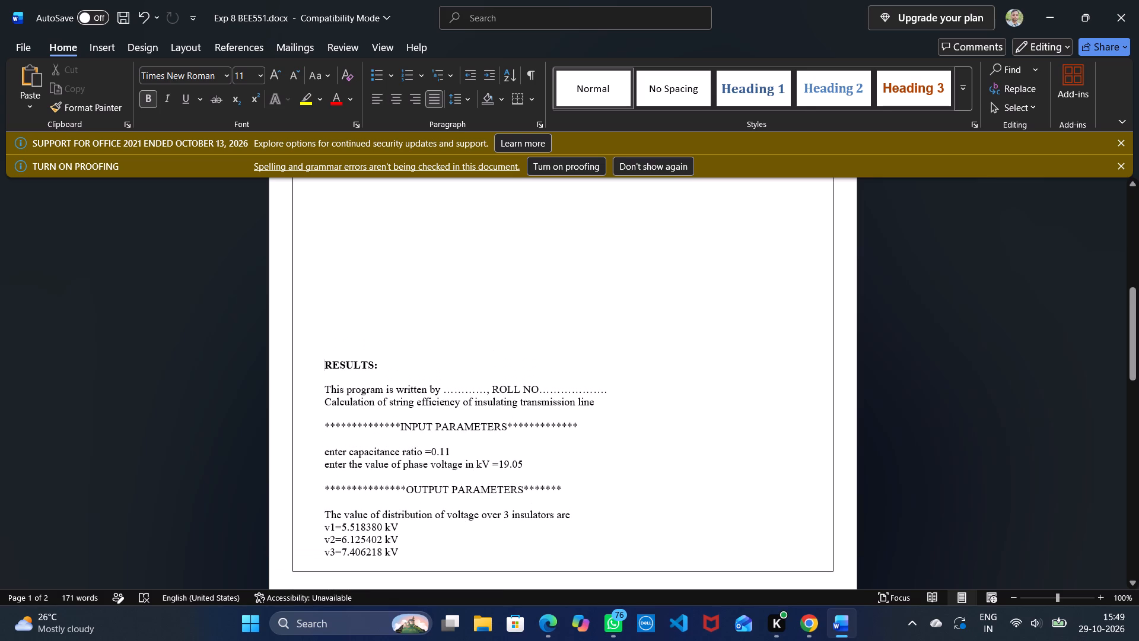
pyautogui.press('BackSpace')
pyautogui.press('BackSpace')
pyautogui.press('BackSpace')
pyautogui.press('BackSpace')
pyautogui.press('BackSpace')
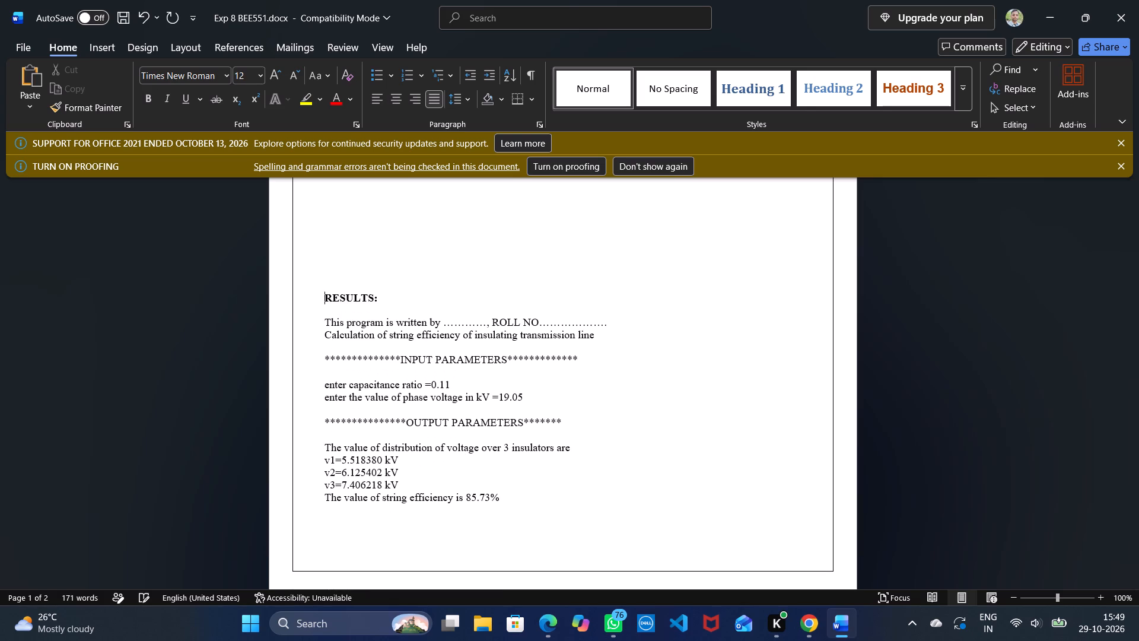
pyautogui.press('BackSpace')
pyautogui.press('BackSpace')
pyautogui.press('BackSpace')
pyautogui.press('BackSpace')
pyautogui.press('BackSpace')
pyautogui.press('BackSpace')
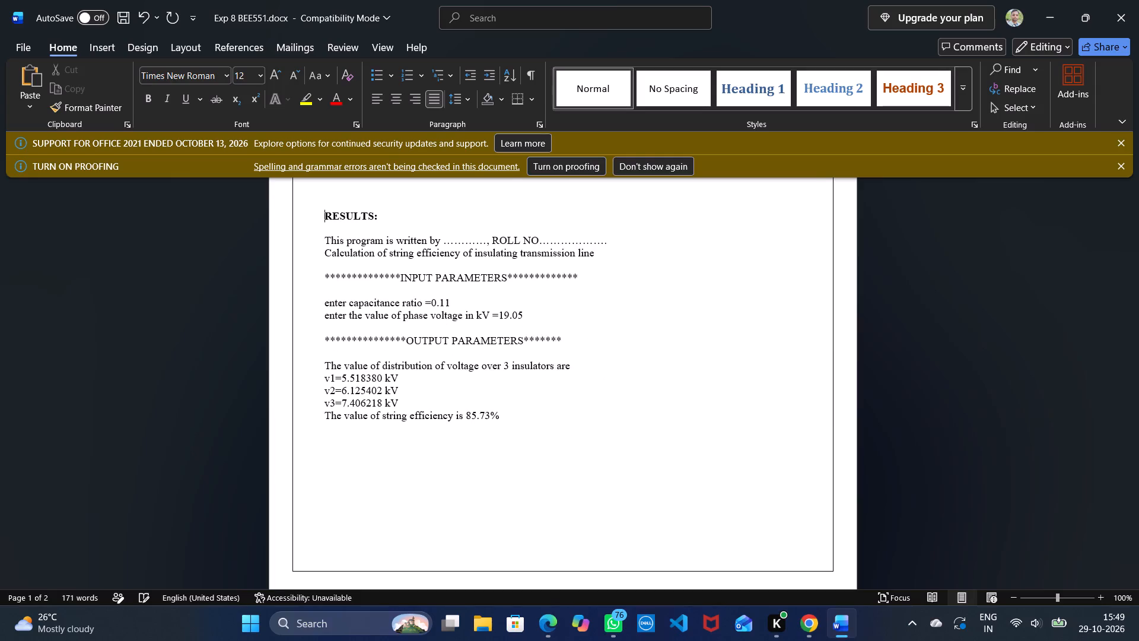
pyautogui.scroll(3, 323, 304)
pyautogui.scroll(-1, 323, 304)
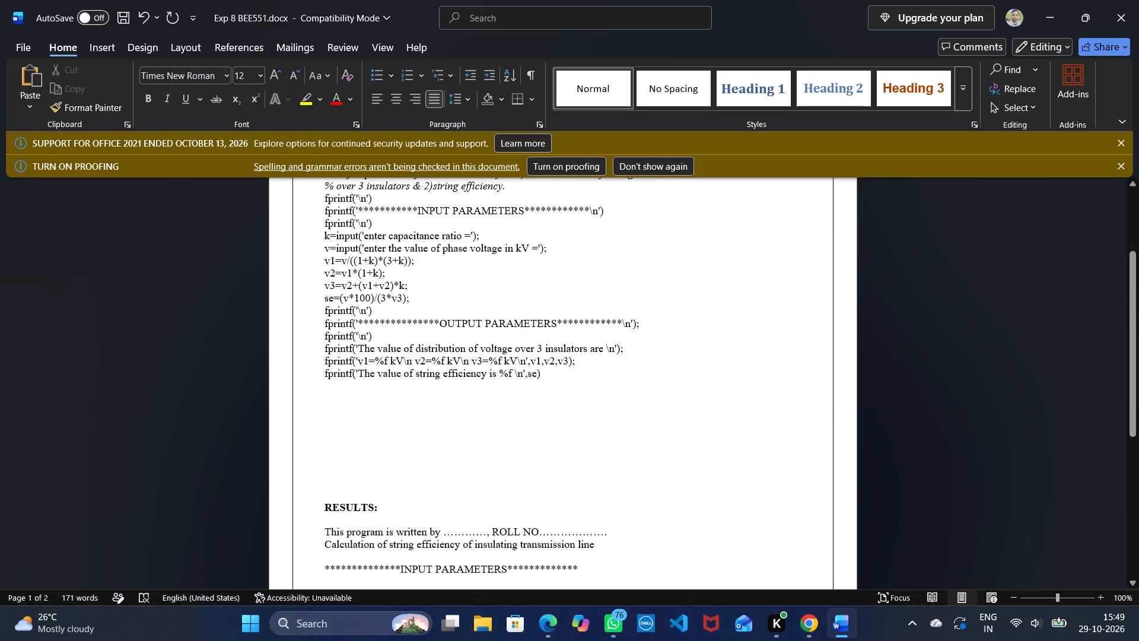
pyautogui.press('BackSpace')
# Replace the dotted placeholder after "This program is written by" in the results section with the student's name.
pyautogui.scroll(-5, 323, 304)
pyautogui.scroll(1, 323, 304)
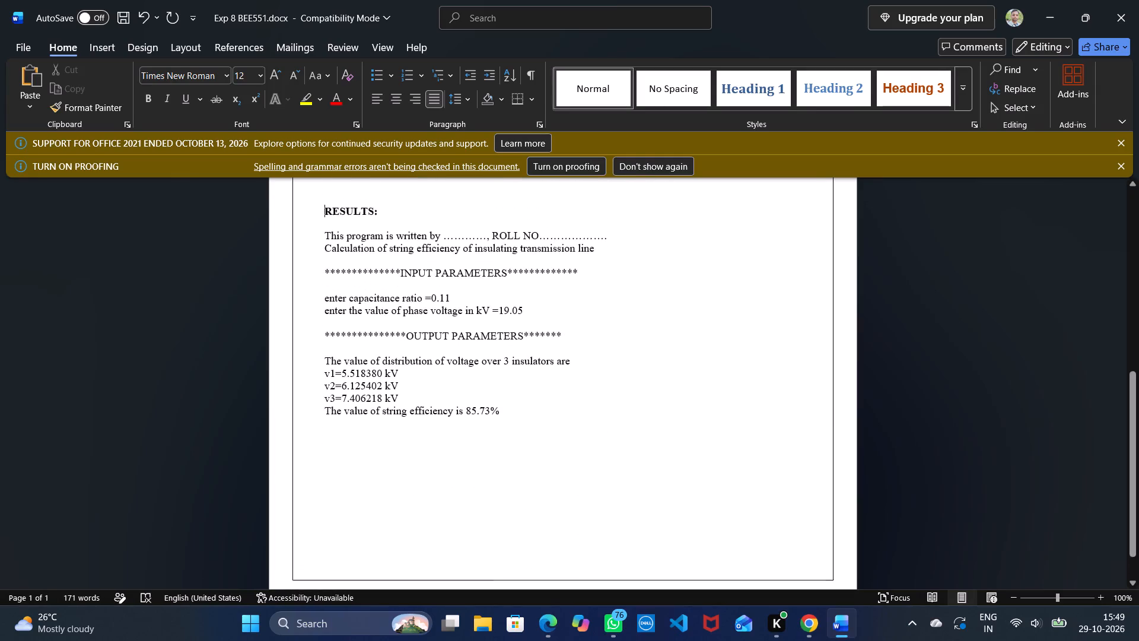
pyautogui.scroll(2, 323, 304)
pyautogui.scroll(-9, 323, 304)
pyautogui.scroll(6, 323, 304)
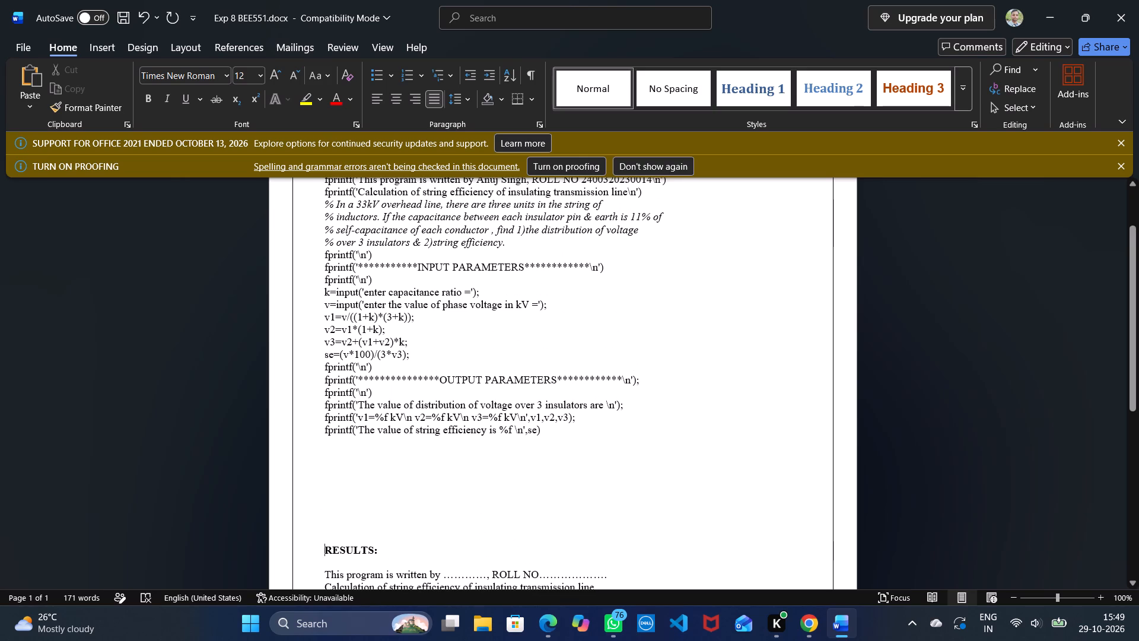
pyautogui.scroll(-1, 474, 391)
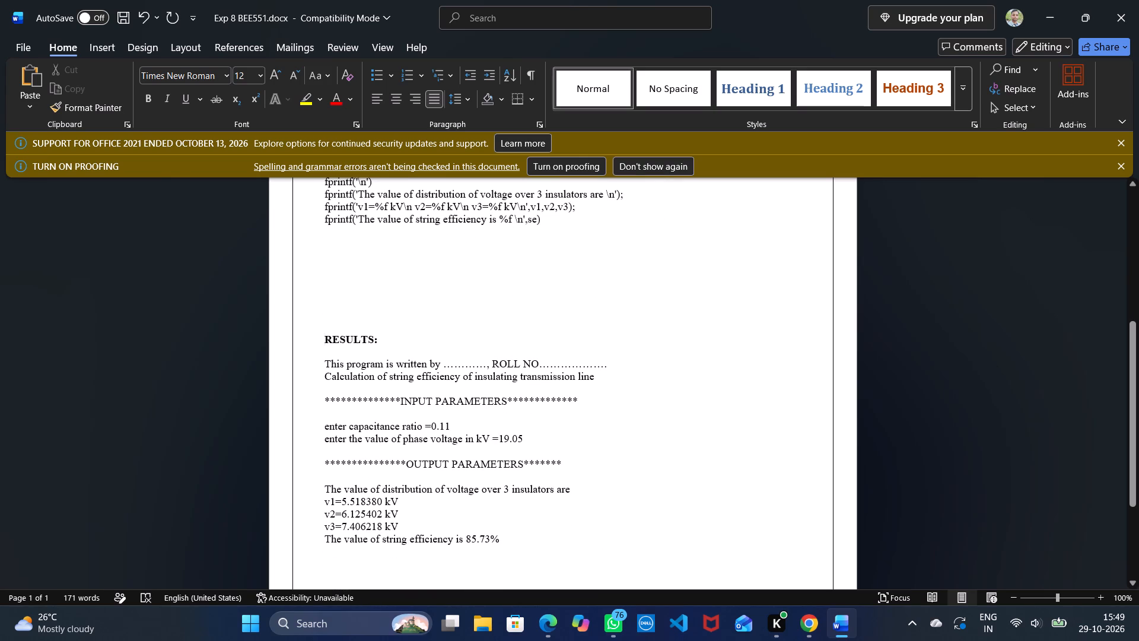
pyautogui.click(486, 364)
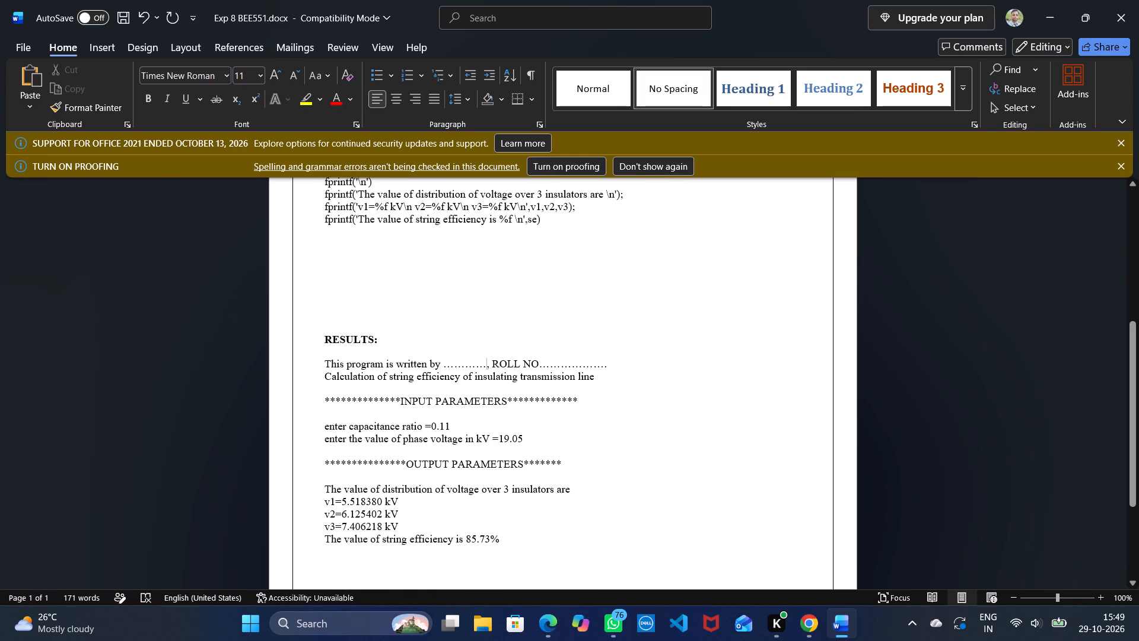
pyautogui.press('BackSpace')
pyautogui.press('BackSpace')
pyautogui.press('BackSpace')
pyautogui.press('BackSpace')
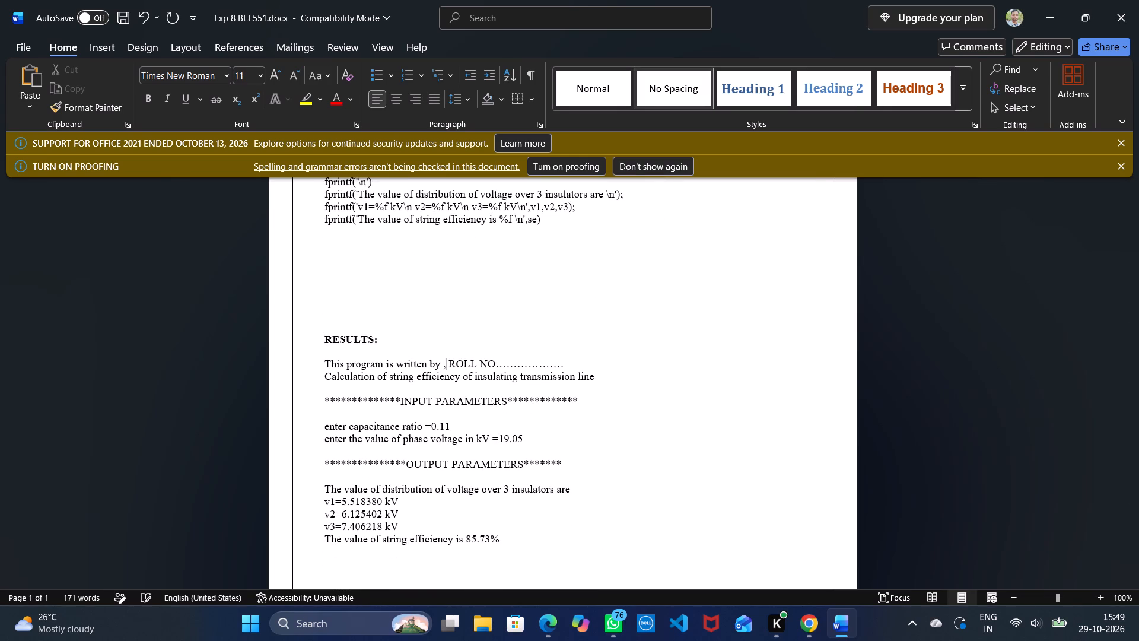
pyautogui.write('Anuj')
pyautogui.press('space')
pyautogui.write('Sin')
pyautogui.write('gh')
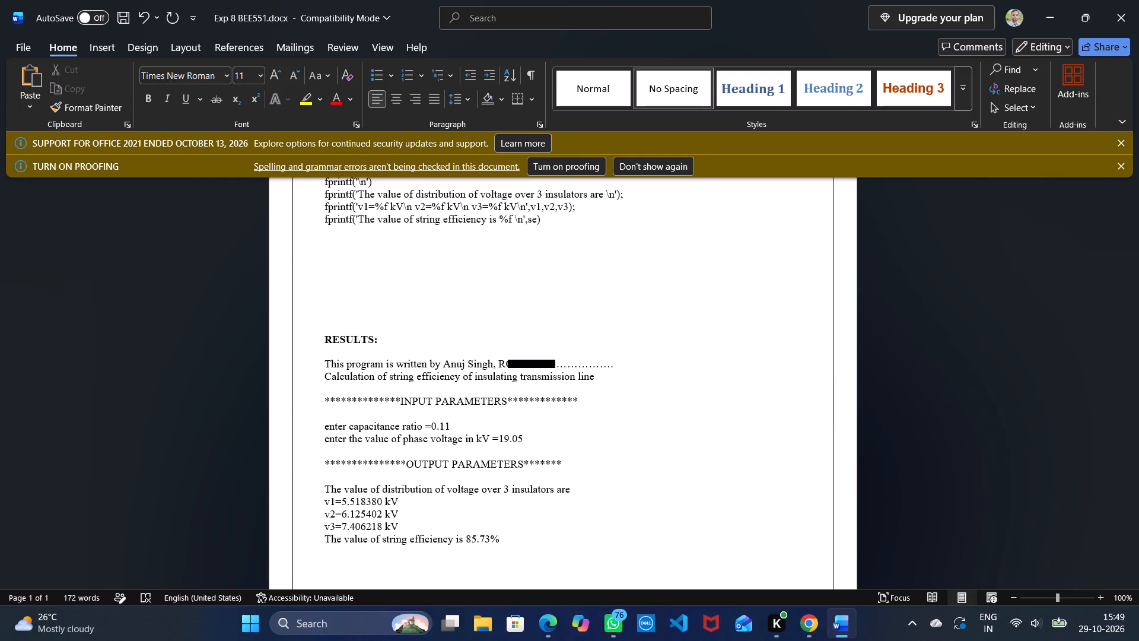
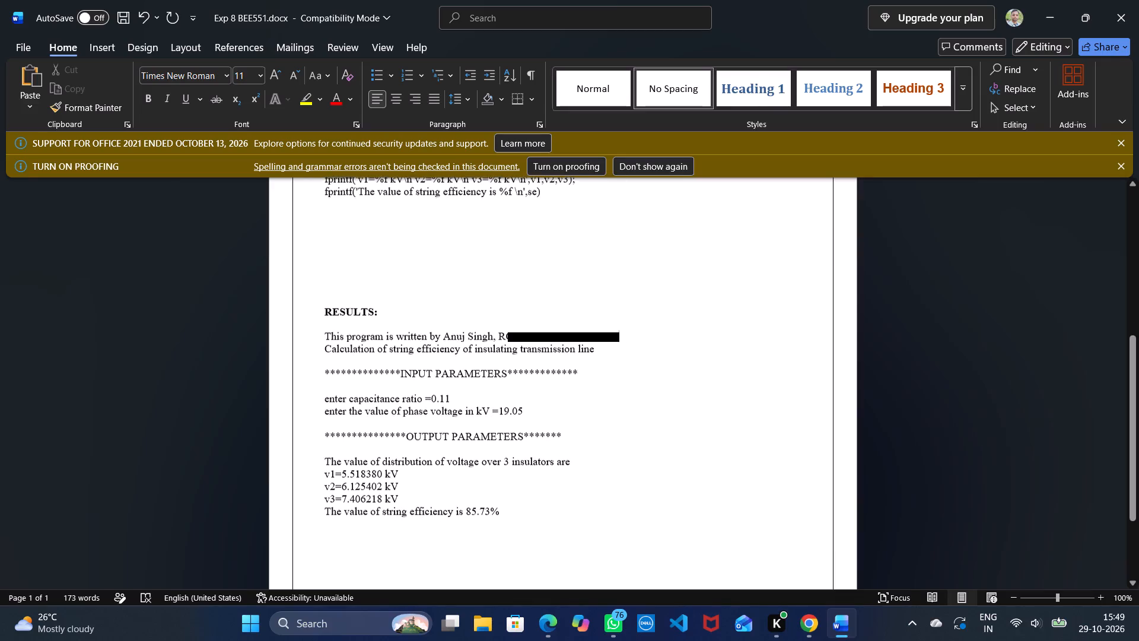
# Turn on AutoSave for the Exp 8 BEE551 document, storing it in OneDrive.
pyautogui.scroll(-8, 596, 407)
pyautogui.scroll(10, 596, 407)
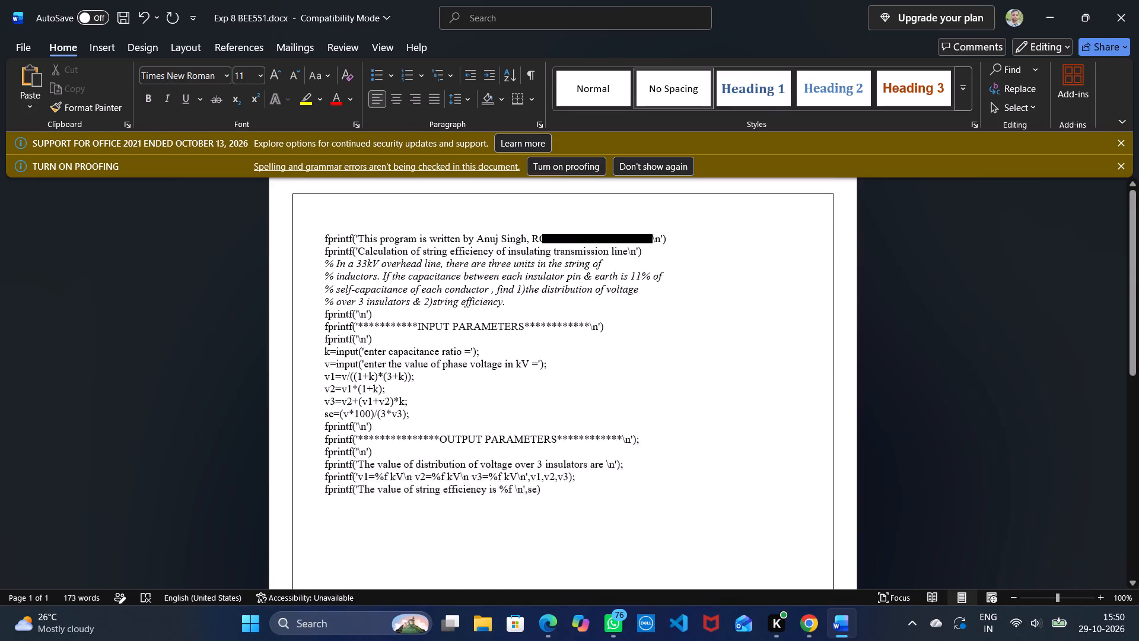
pyautogui.click(91, 17)
pyautogui.click(595, 237)
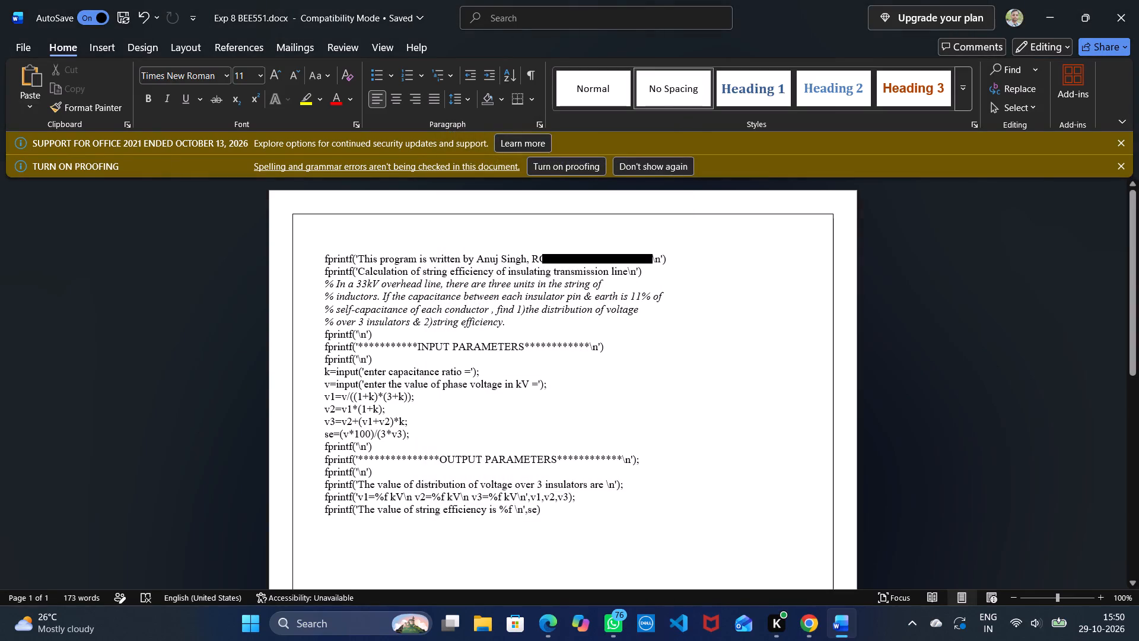
# Save a PDF copy of the document as Exp 8 BEE551.pdf in New folder inside Documents.
pyautogui.click(21, 52)
pyautogui.click(37, 245)
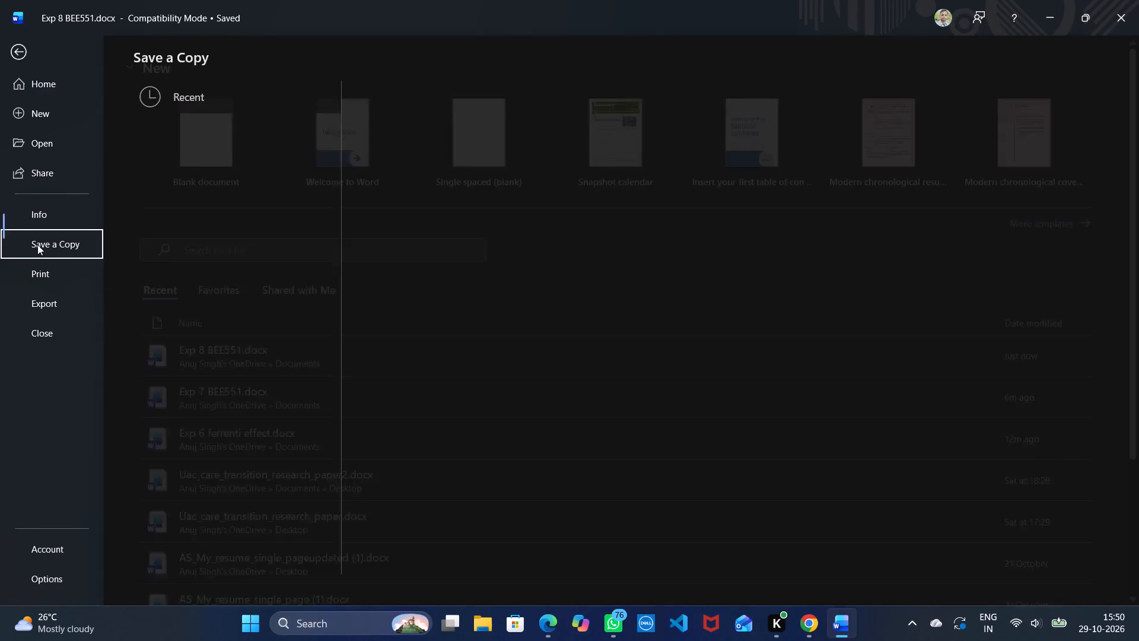
pyautogui.click(191, 392)
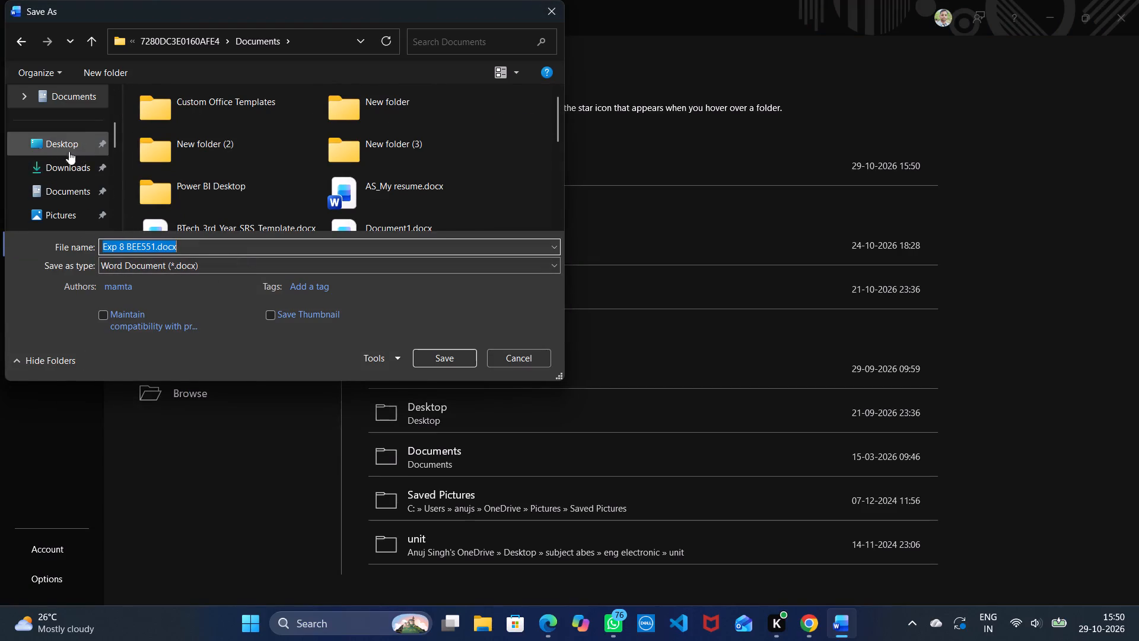
pyautogui.click(62, 193)
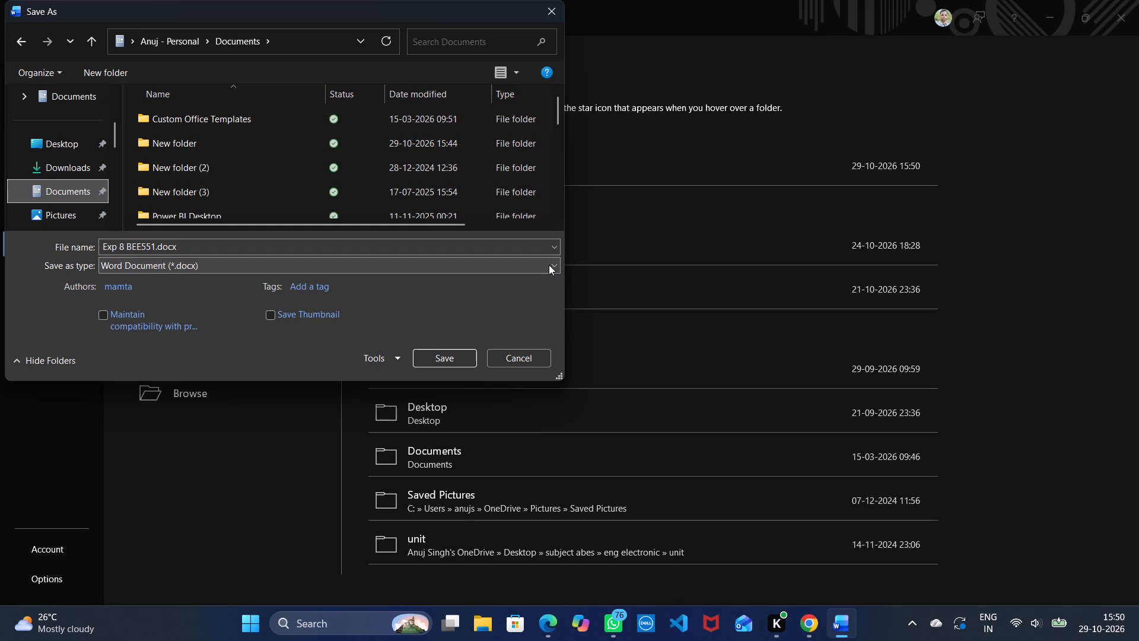
pyautogui.click(549, 265)
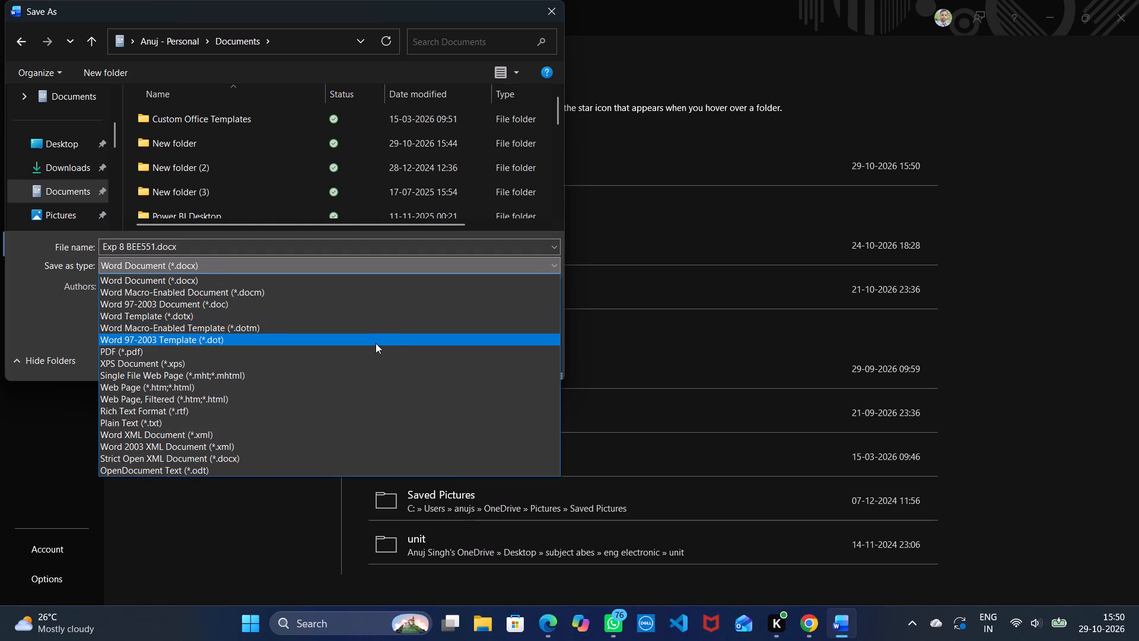
pyautogui.click(371, 350)
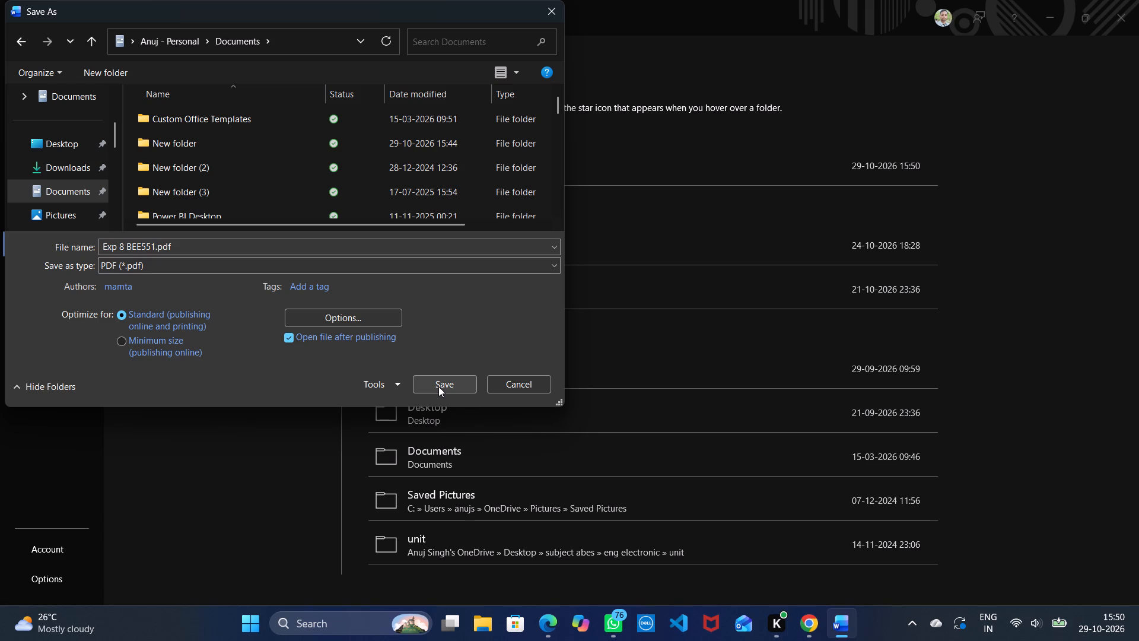
pyautogui.doubleClick(218, 147)
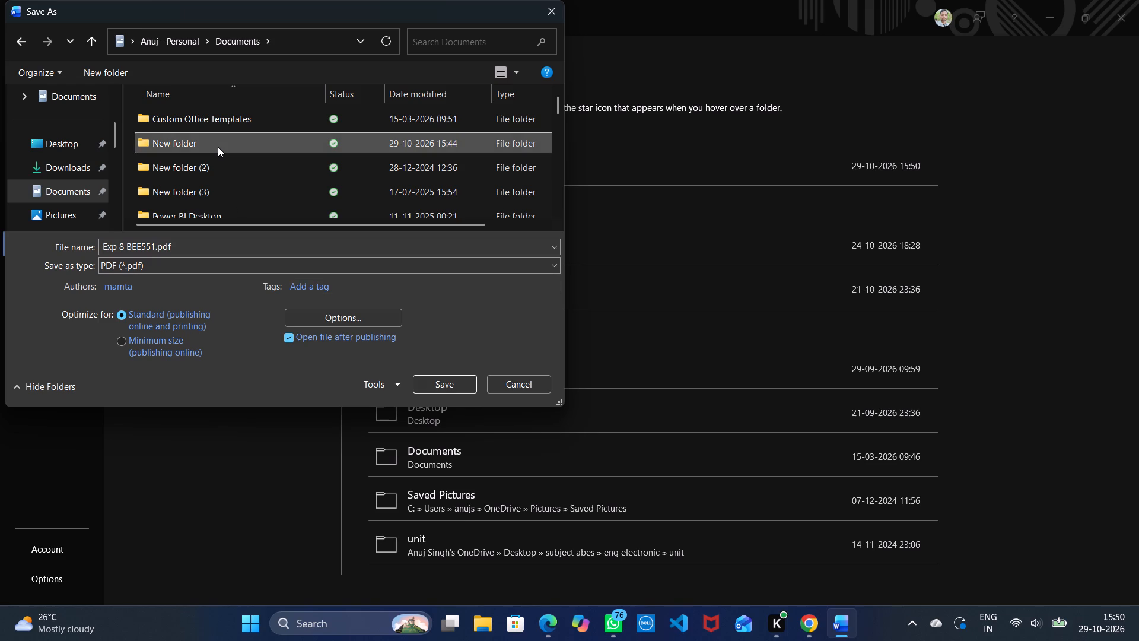
pyautogui.click(22, 40)
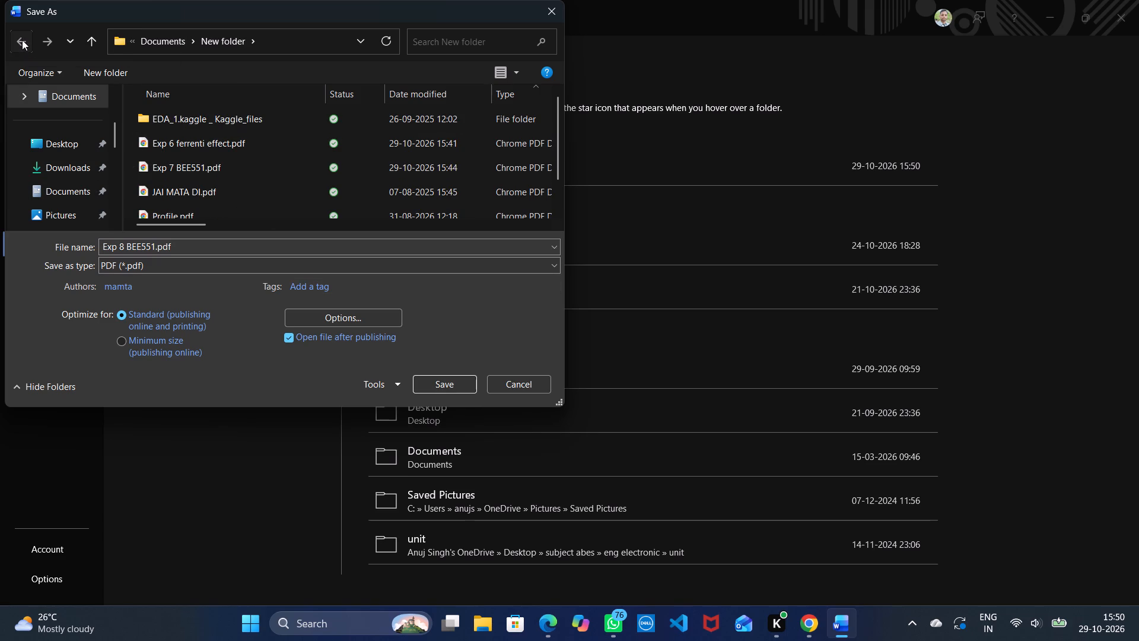
pyautogui.click(194, 128)
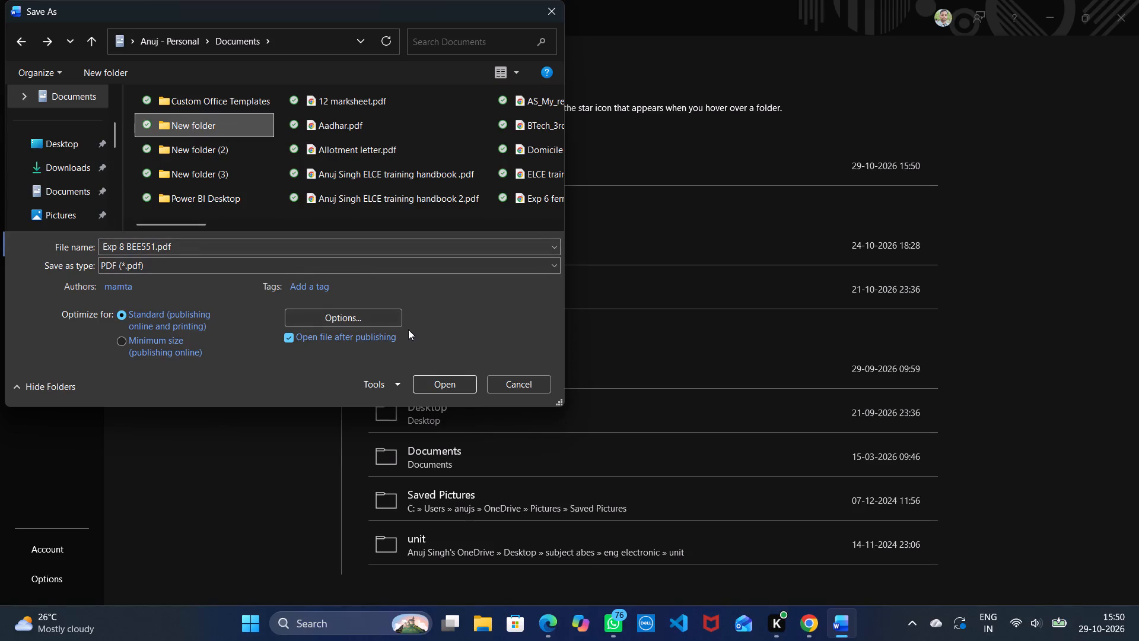
pyautogui.click(434, 379)
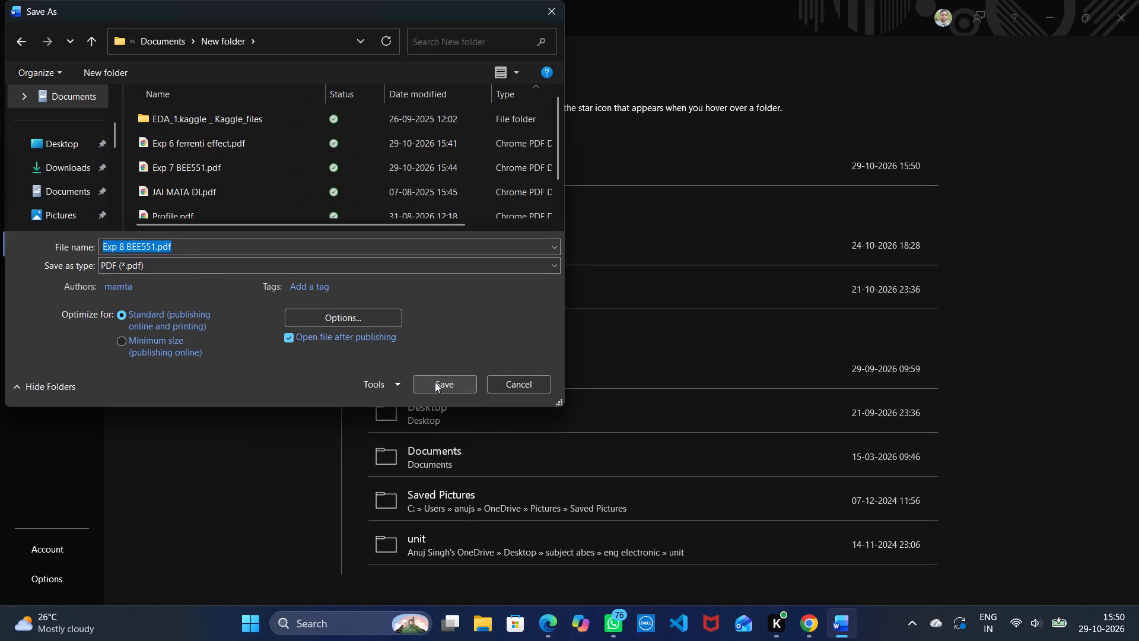
pyautogui.click(435, 382)
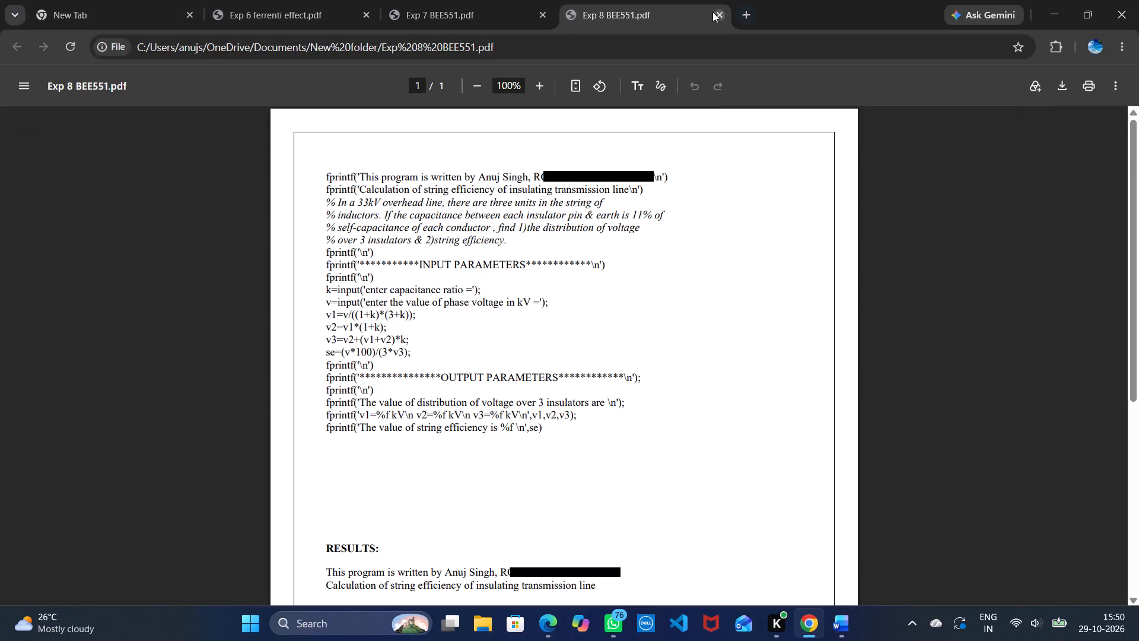
# Close the Exp 8, Exp 7 and Exp 6 PDF previews in the browser.
pyautogui.click(716, 14)
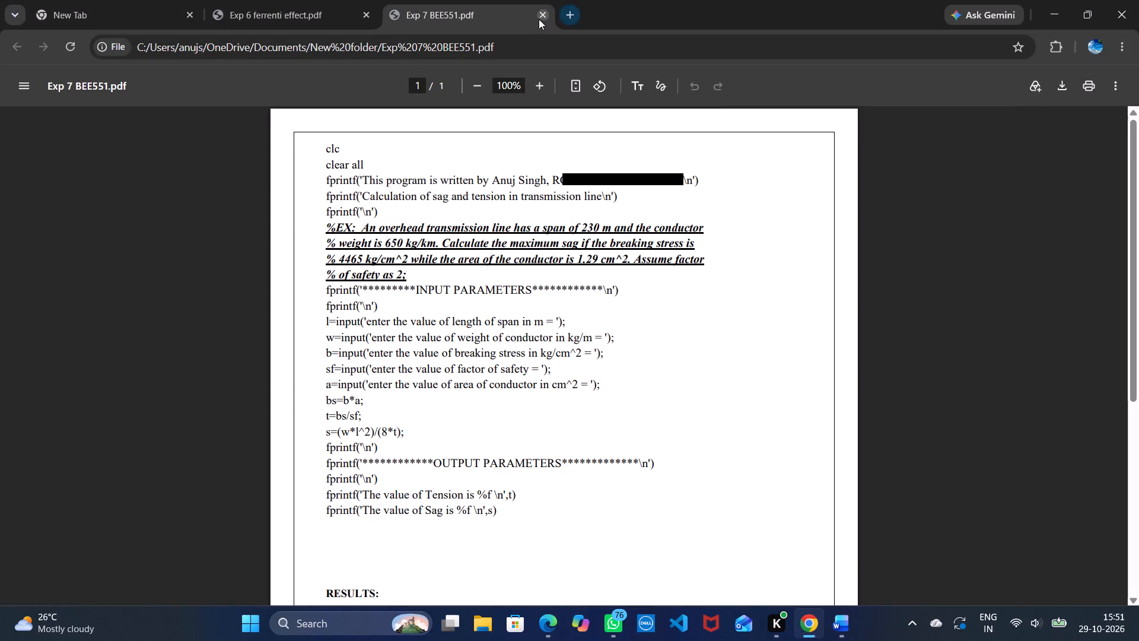
pyautogui.click(543, 10)
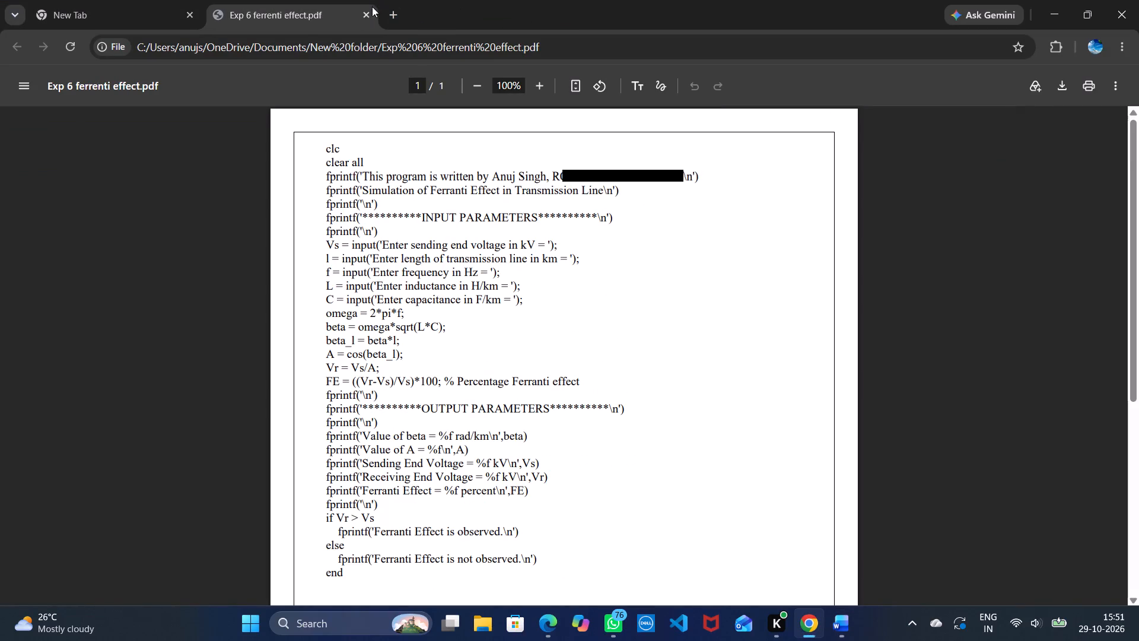
pyautogui.click(363, 12)
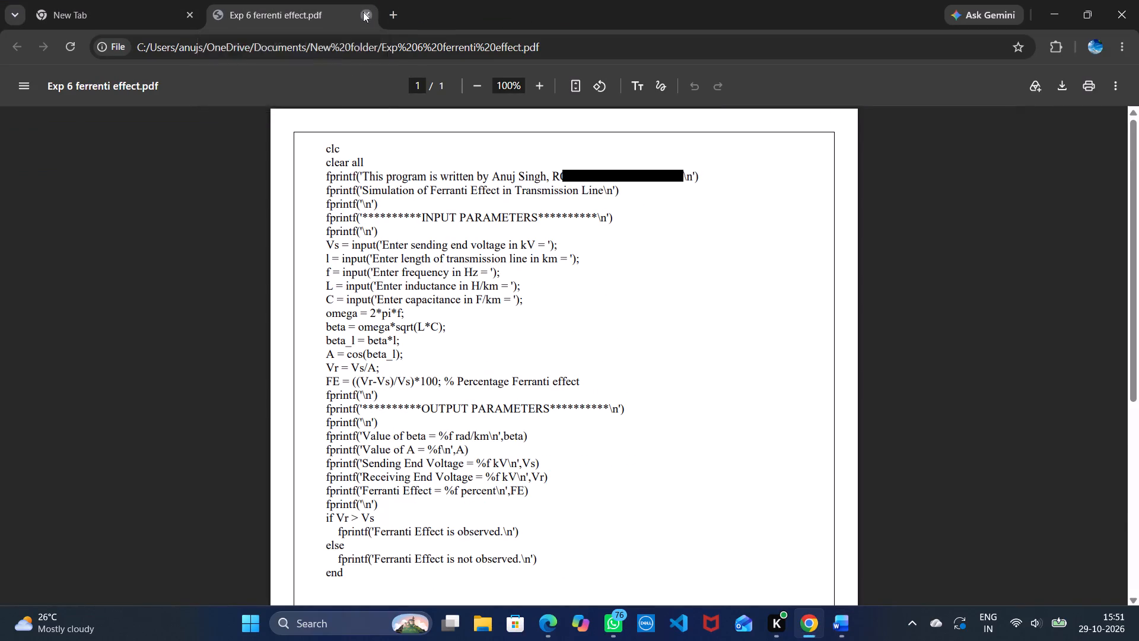
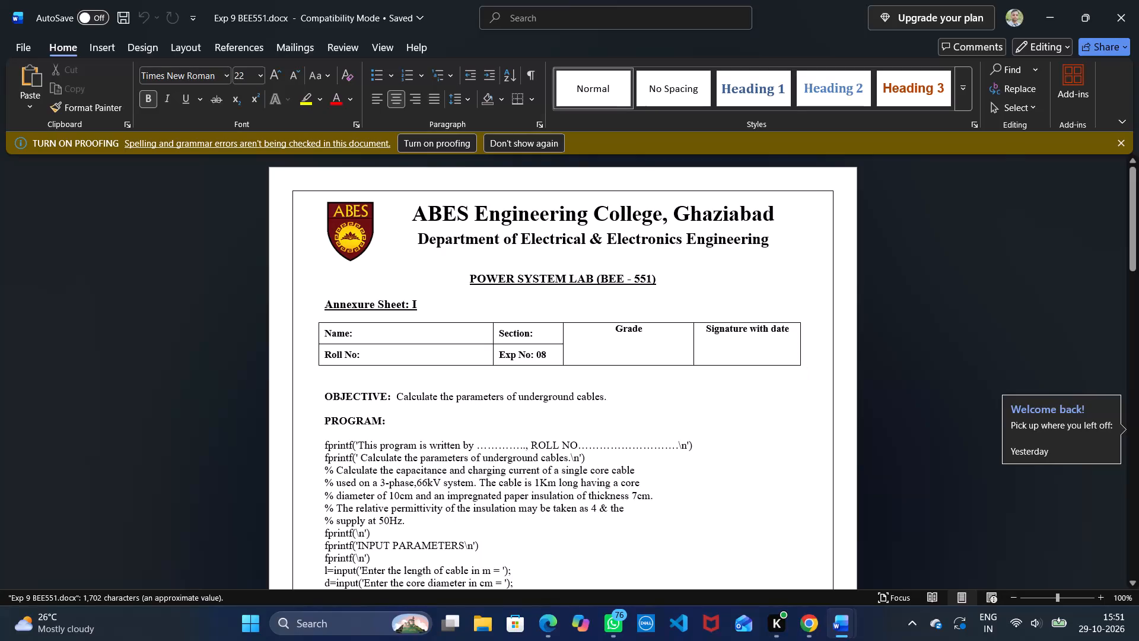
# Cut the college heading, Annexure Sheet I title, details table, objective and ABES logo above PROGRAM in the Exp 9 BEE551 document.
pyautogui.moveTo(415, 210); pyautogui.dragTo(571, 382)
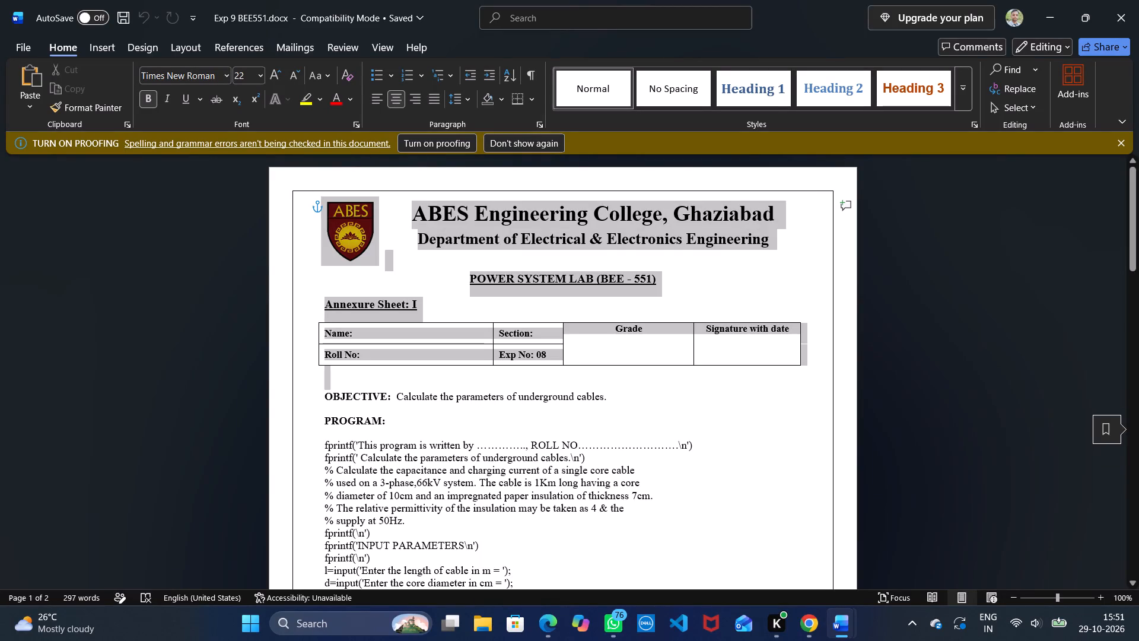
pyautogui.moveTo(571, 382); pyautogui.dragTo(623, 391)
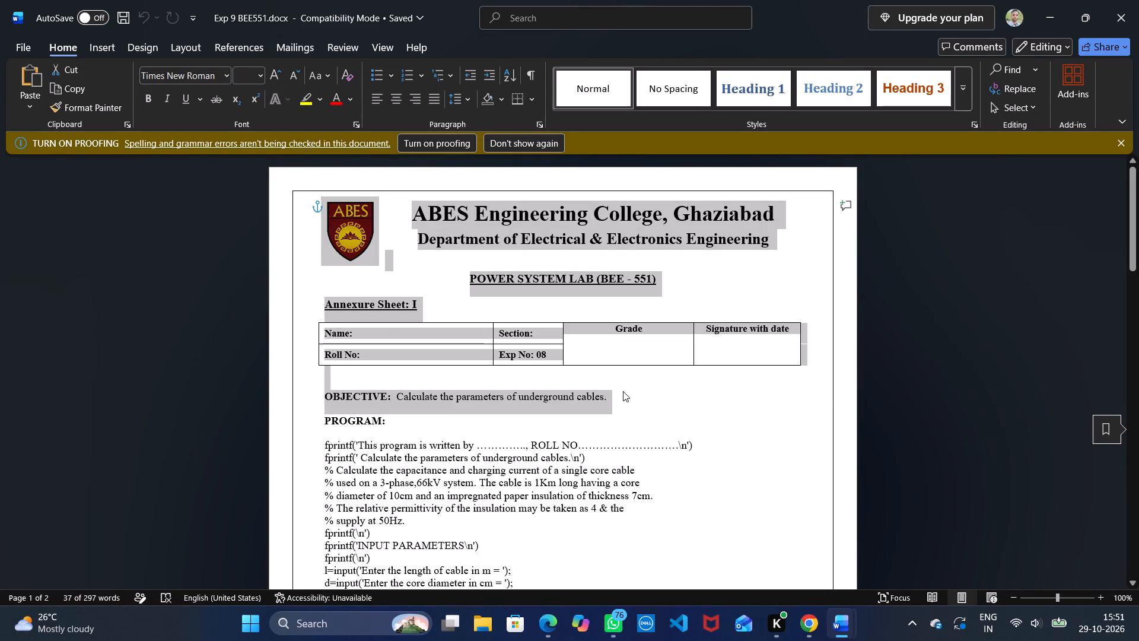
pyautogui.hotkey('ctrl', 'x')
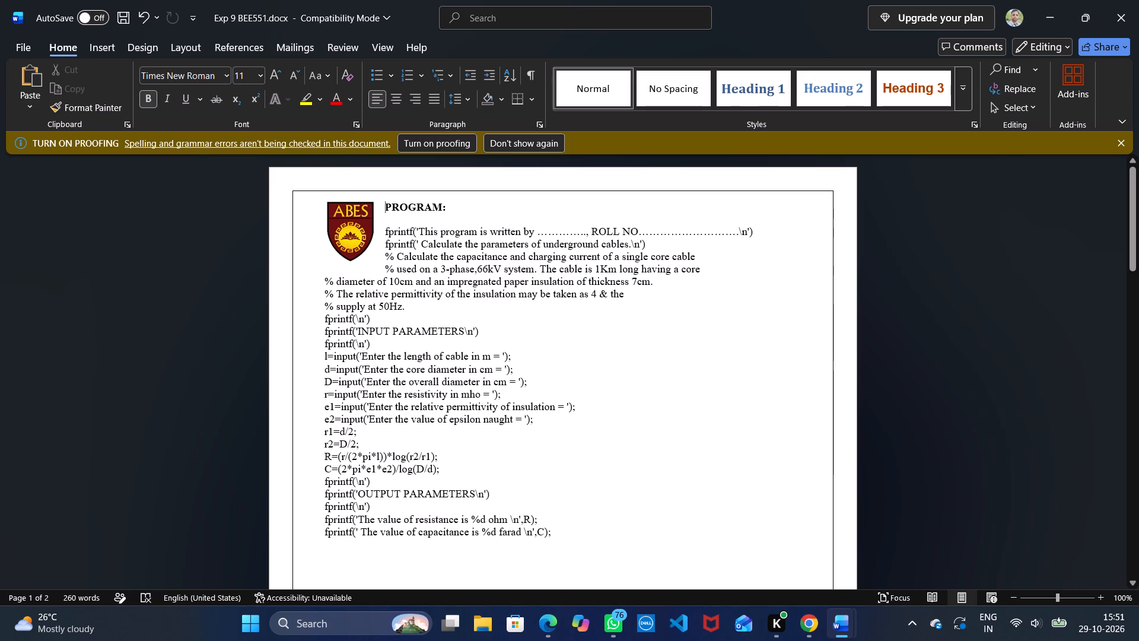
pyautogui.click(359, 236)
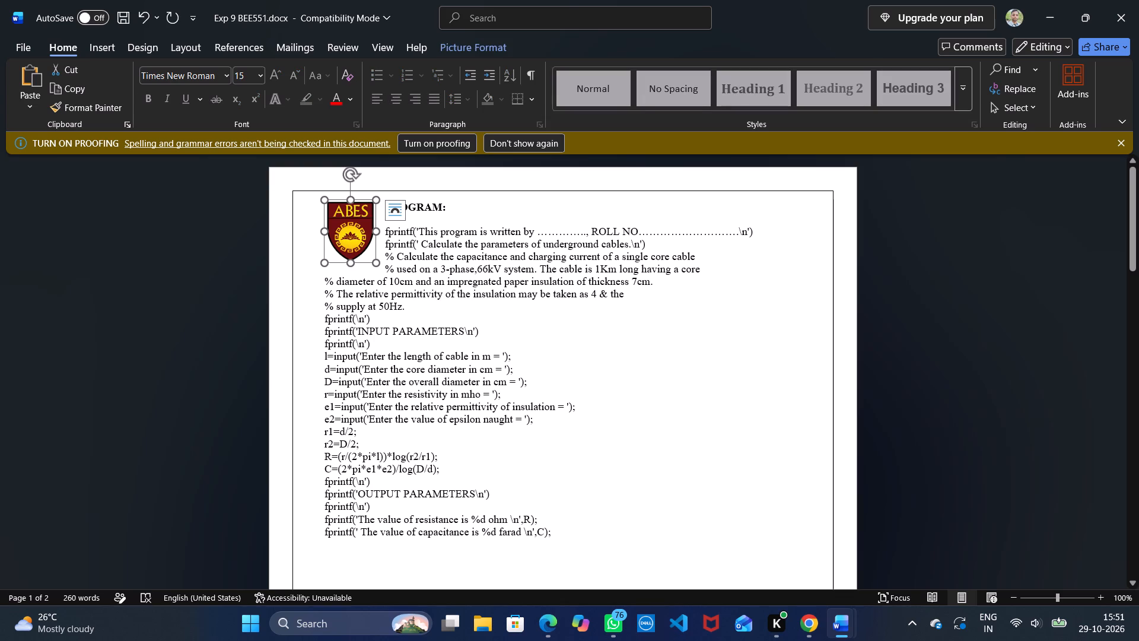
pyautogui.hotkey('ctrl', 'x')
# Cut the second college heading, Annexure Sheet II title, details table and objective above RESULTS.
pyautogui.scroll(1, 420, 407)
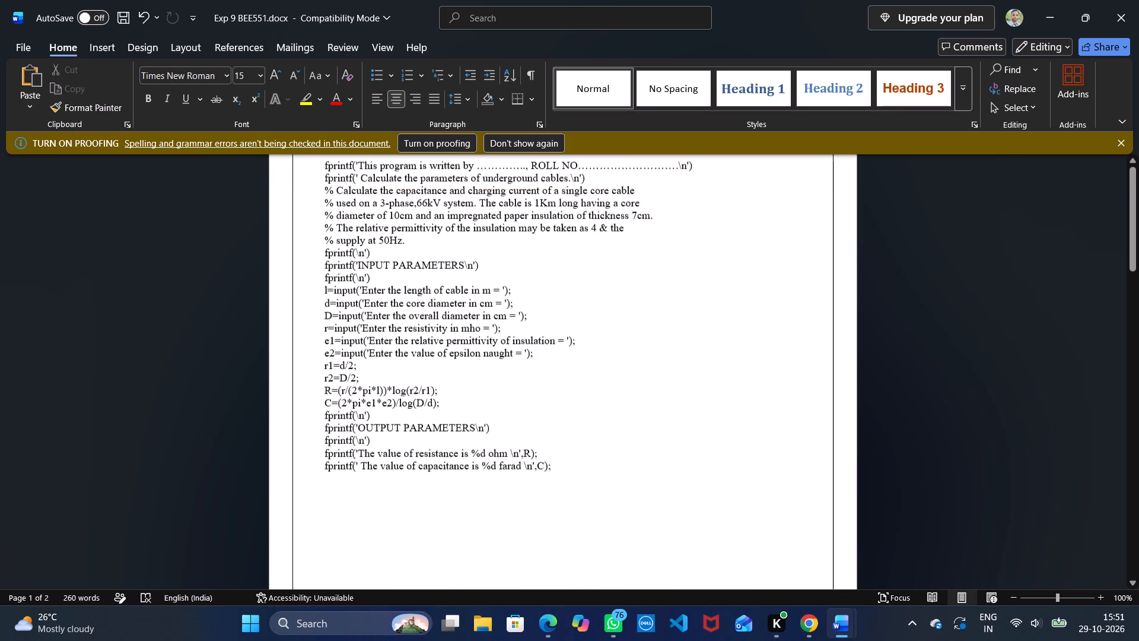
pyautogui.scroll(2, 420, 407)
pyautogui.scroll(-2, 420, 407)
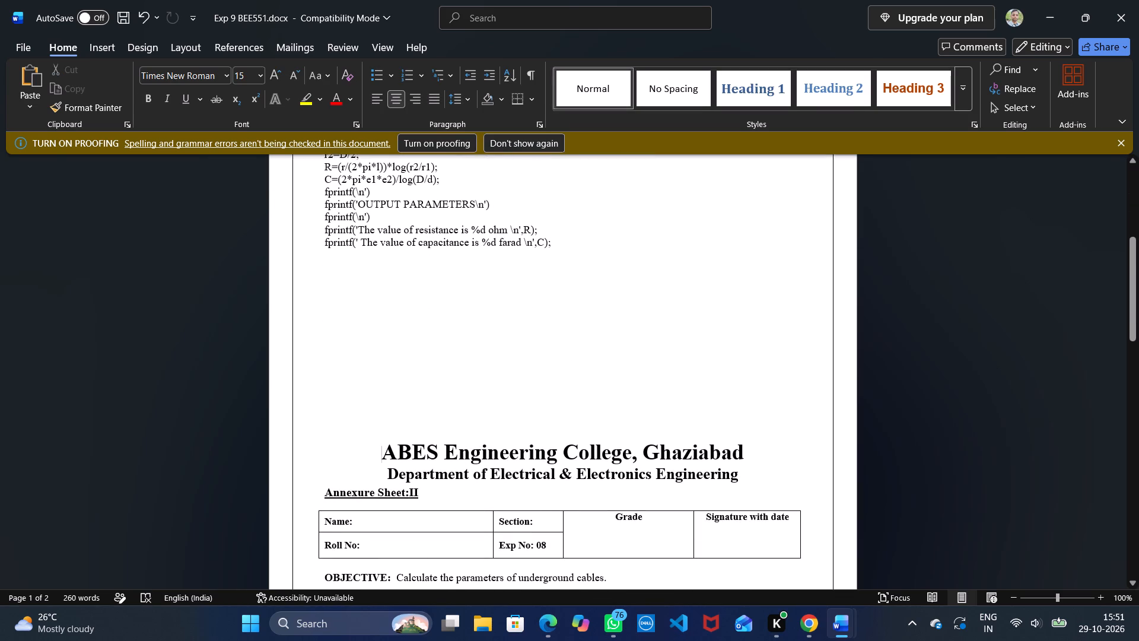
pyautogui.scroll(-1, 381, 449)
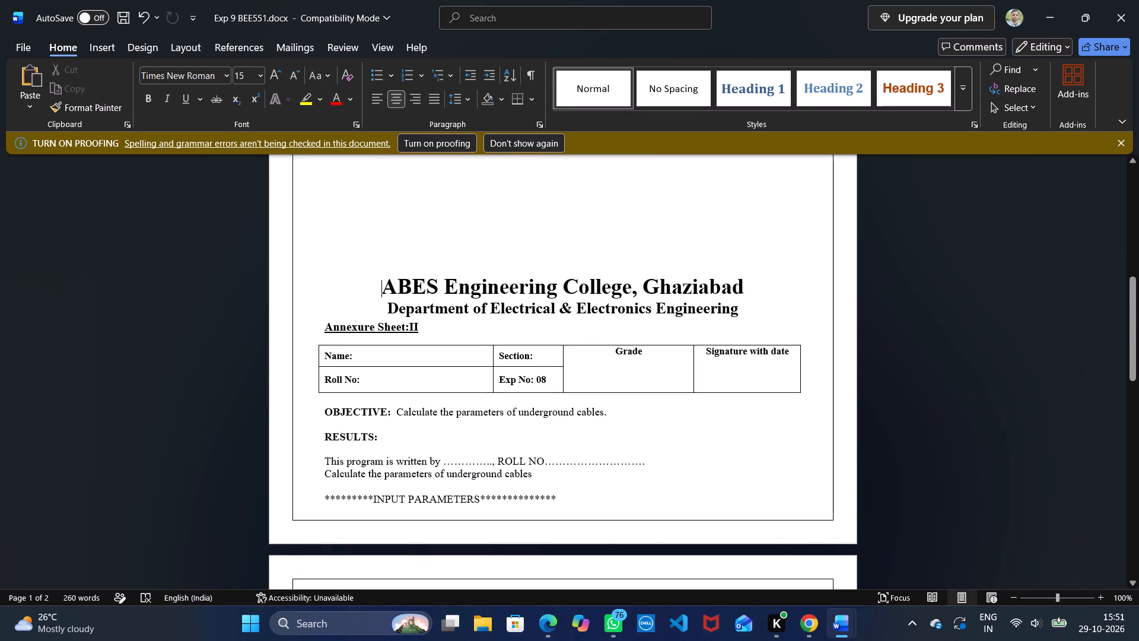
pyautogui.moveTo(383, 283); pyautogui.dragTo(677, 392)
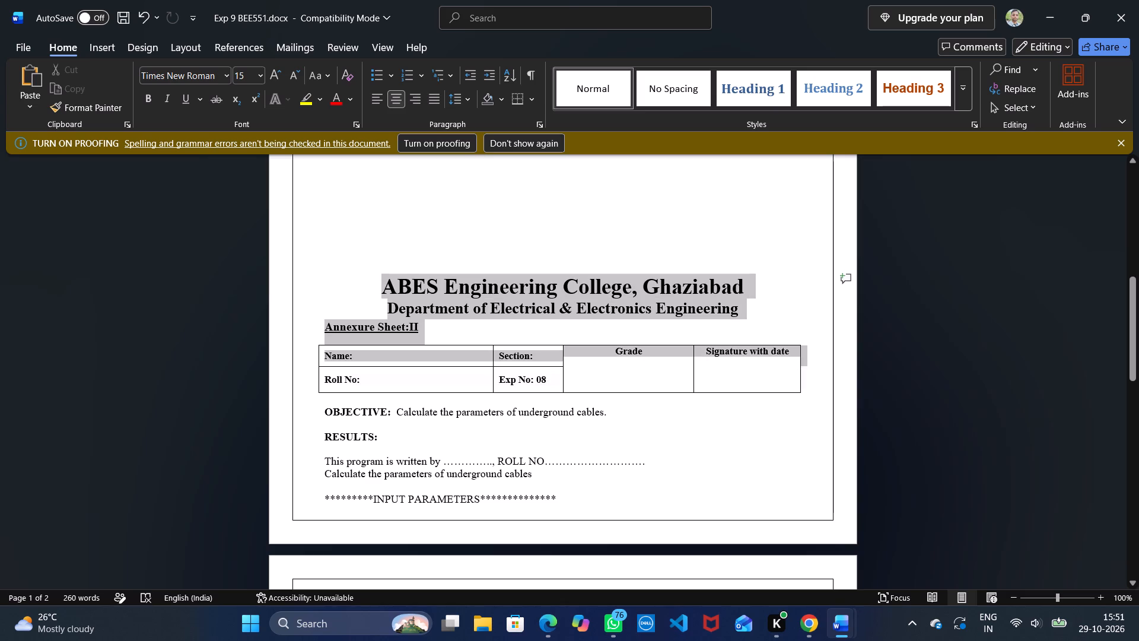
pyautogui.moveTo(677, 392); pyautogui.dragTo(702, 411)
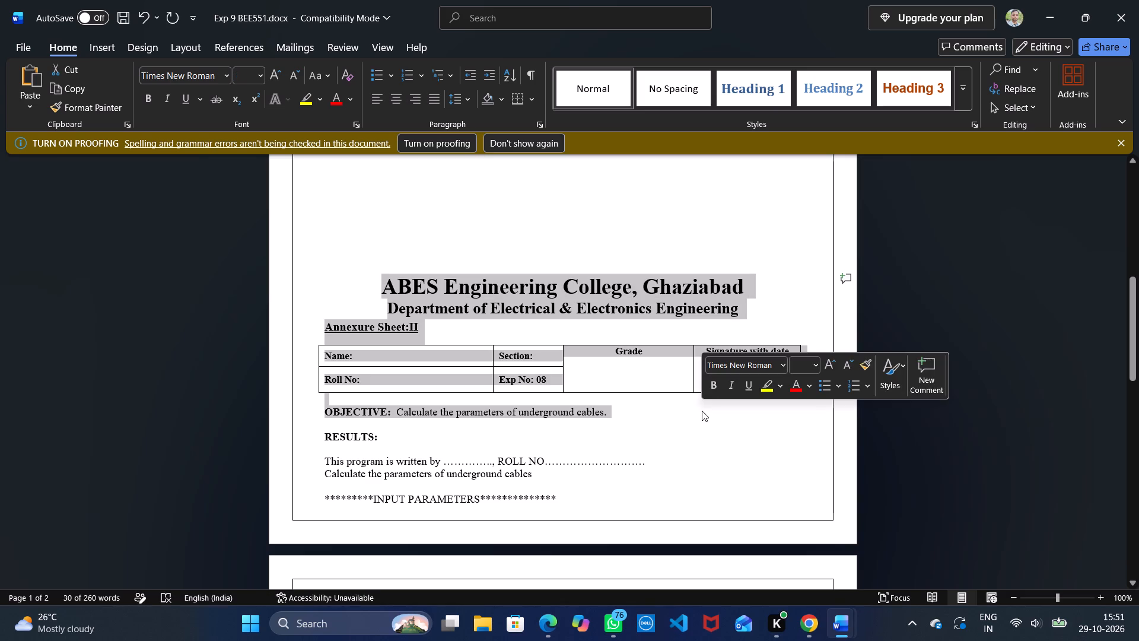
pyautogui.hotkey('ctrl', 'x')
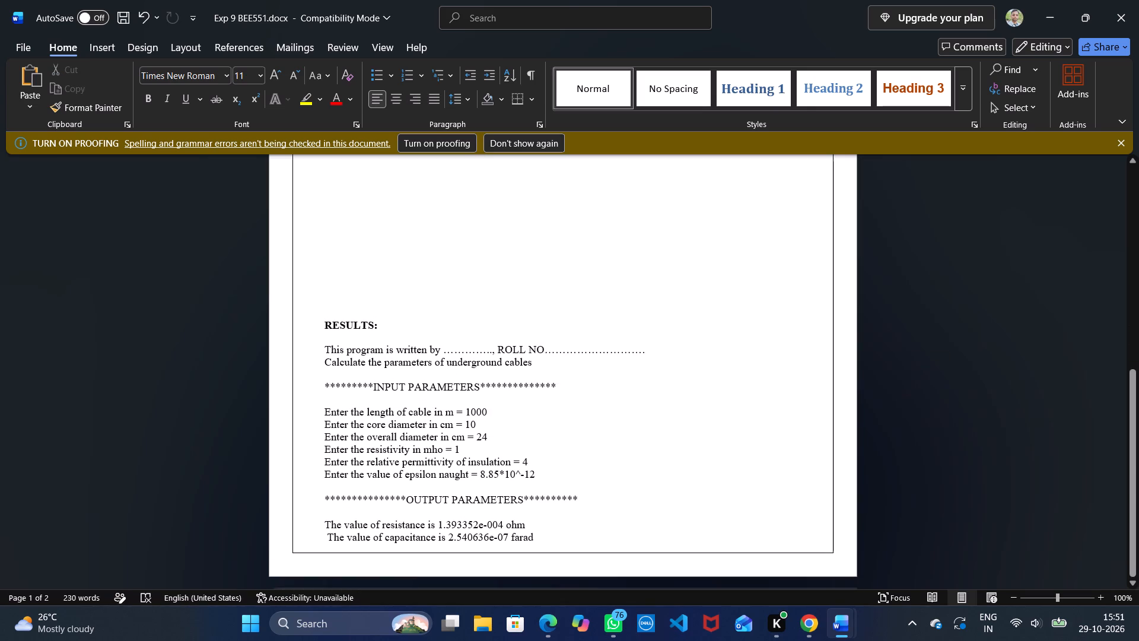
# Delete blank lines above the RESULTS heading to bring it closer to the end of the program code.
pyautogui.click(322, 328)
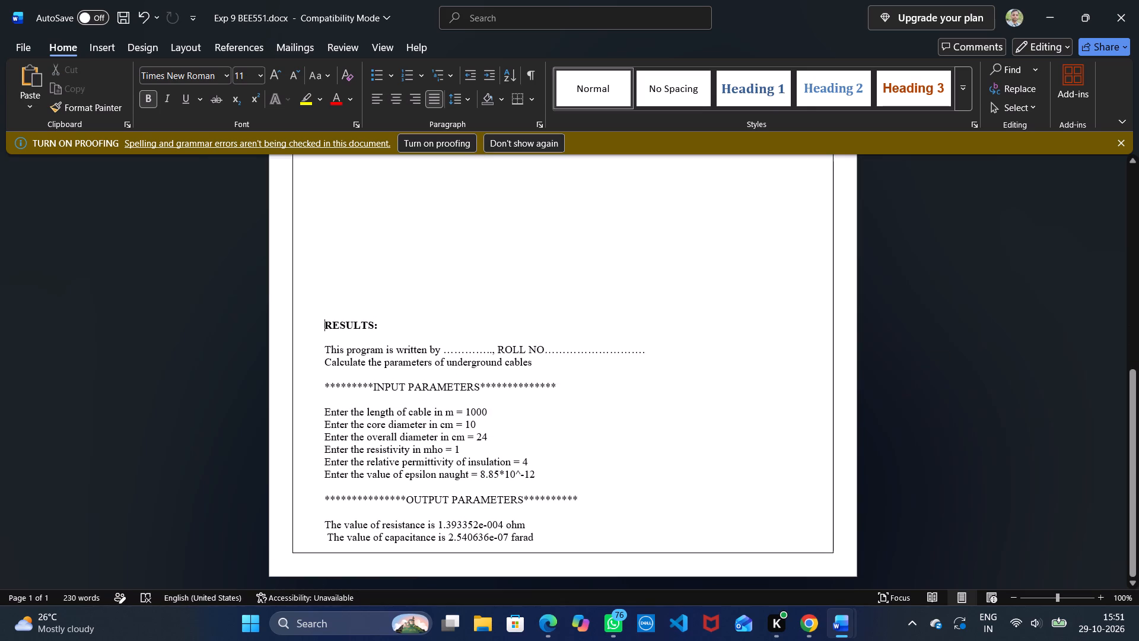
pyautogui.press('BackSpace')
pyautogui.press('BackSpace')
pyautogui.press('BackSpace')
pyautogui.press('BackSpace')
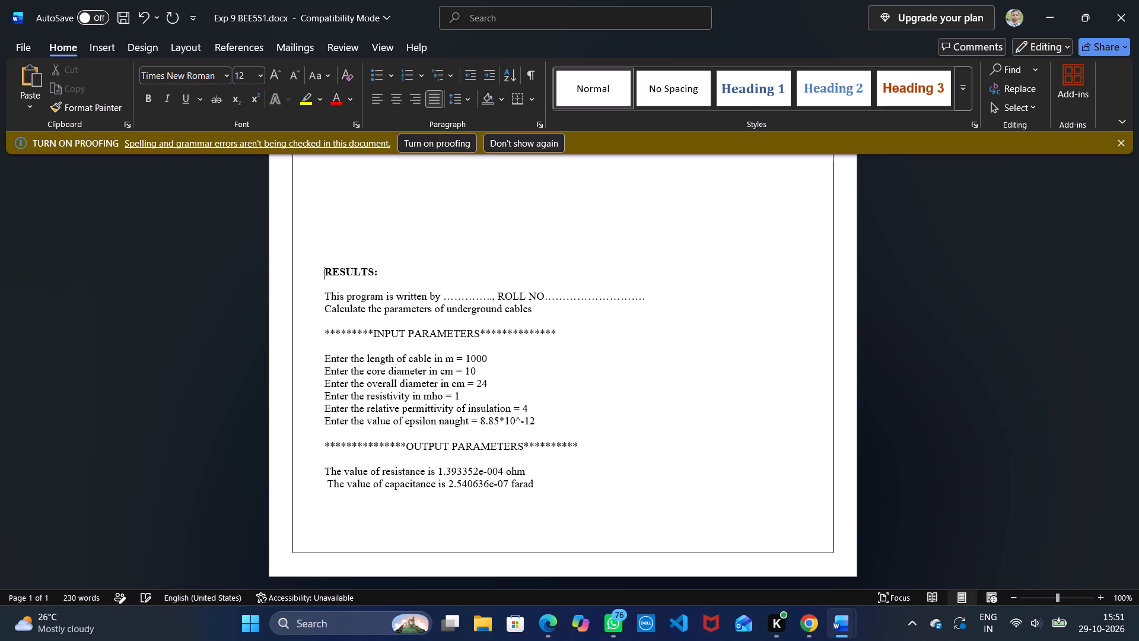
pyautogui.press('BackSpace')
pyautogui.press('BackSpace')
pyautogui.scroll(4, 322, 328)
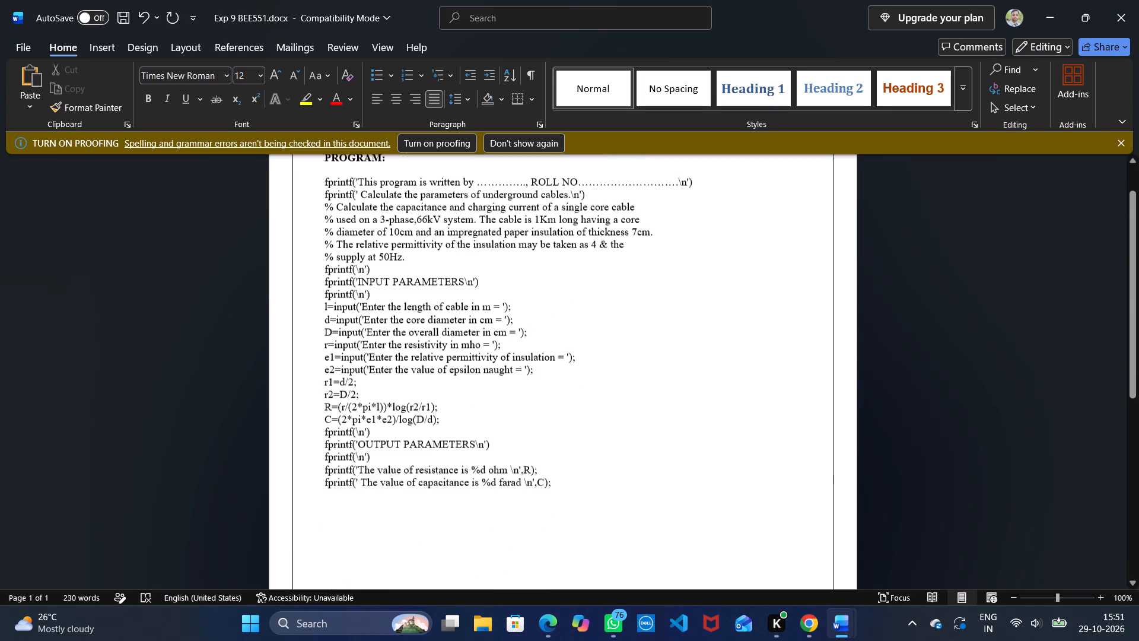
pyautogui.scroll(1, 322, 328)
pyautogui.press('BackSpace')
pyautogui.press('BackSpace')
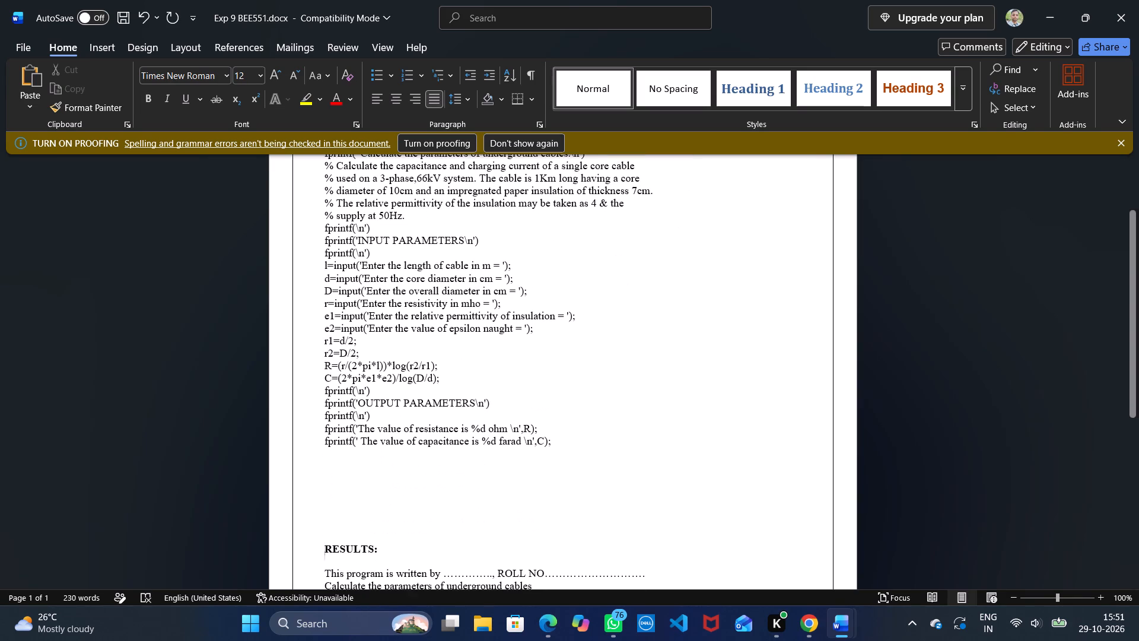
# Replace the dotted name placeholder in the program's first fprintf line with the student's name.
pyautogui.scroll(4, 322, 328)
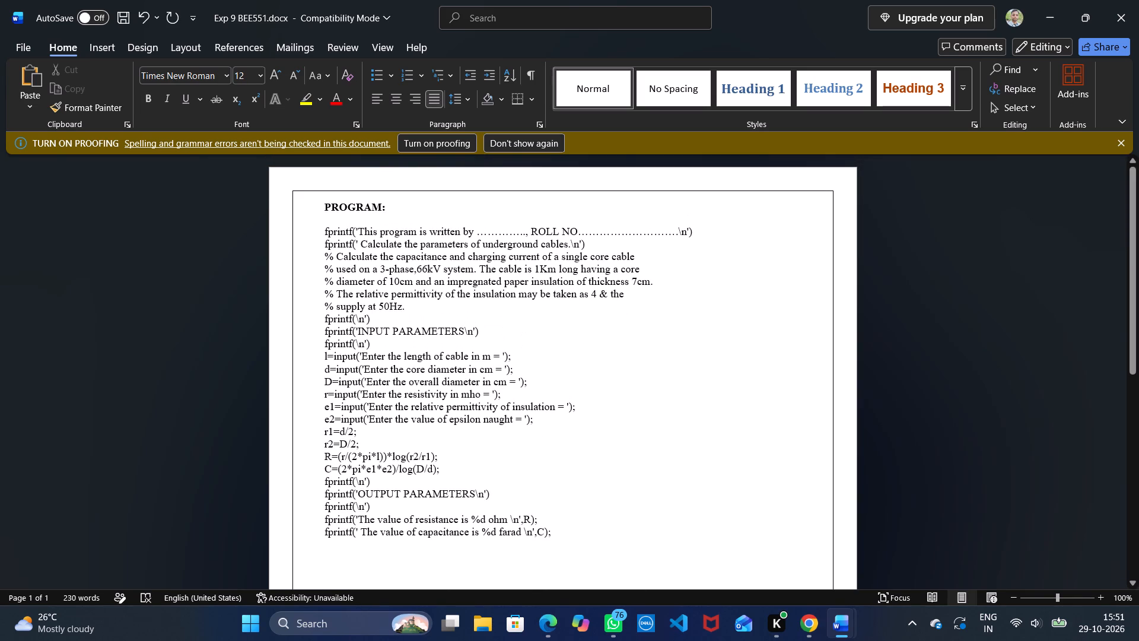
pyautogui.click(524, 234)
pyautogui.press('BackSpace')
pyautogui.press('BackSpace')
pyautogui.press('BackSpace')
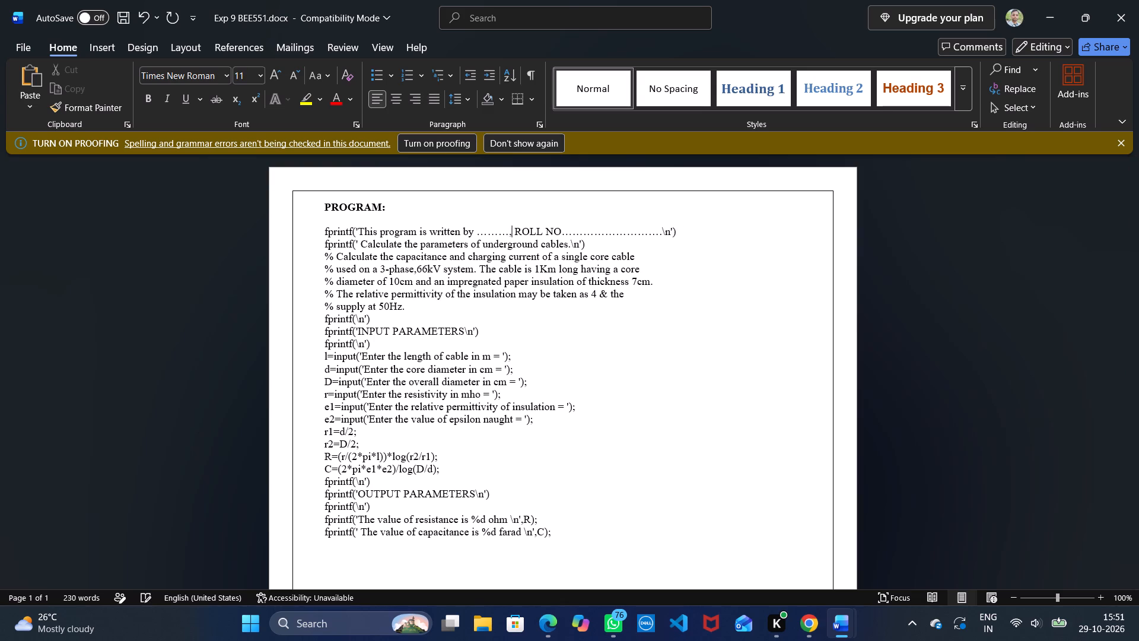
pyautogui.press('BackSpace')
pyautogui.press('BackSpace')
pyautogui.press('BackSpace')
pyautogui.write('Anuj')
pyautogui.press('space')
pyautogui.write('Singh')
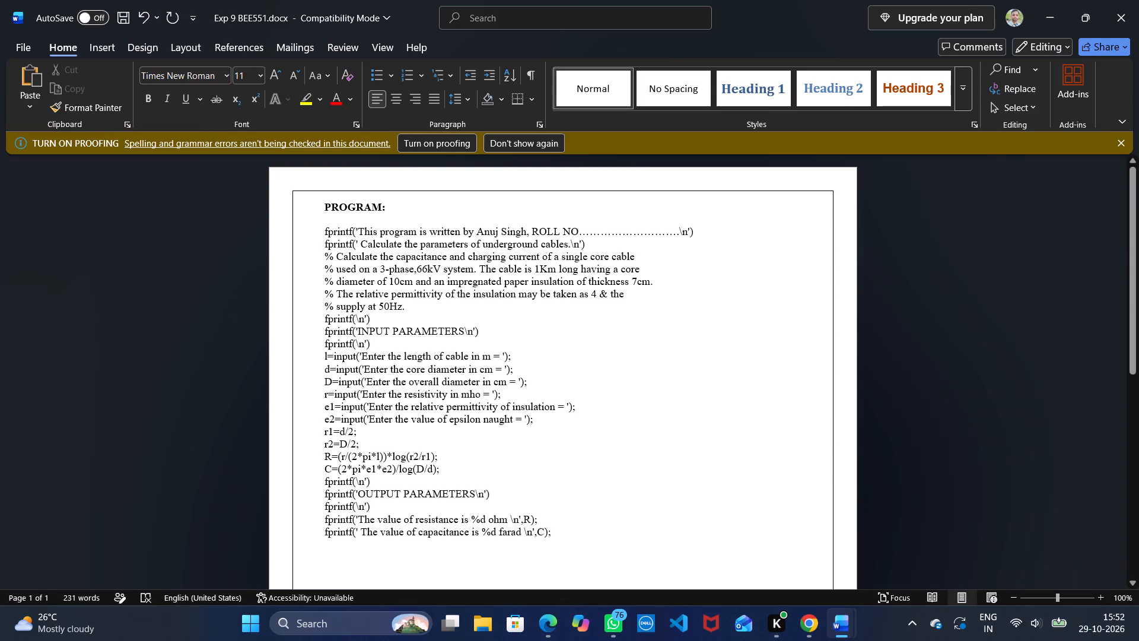
# Place the cursor at the end of the dotted roll number placeholder in the program's first fprintf line.
pyautogui.click(678, 233)
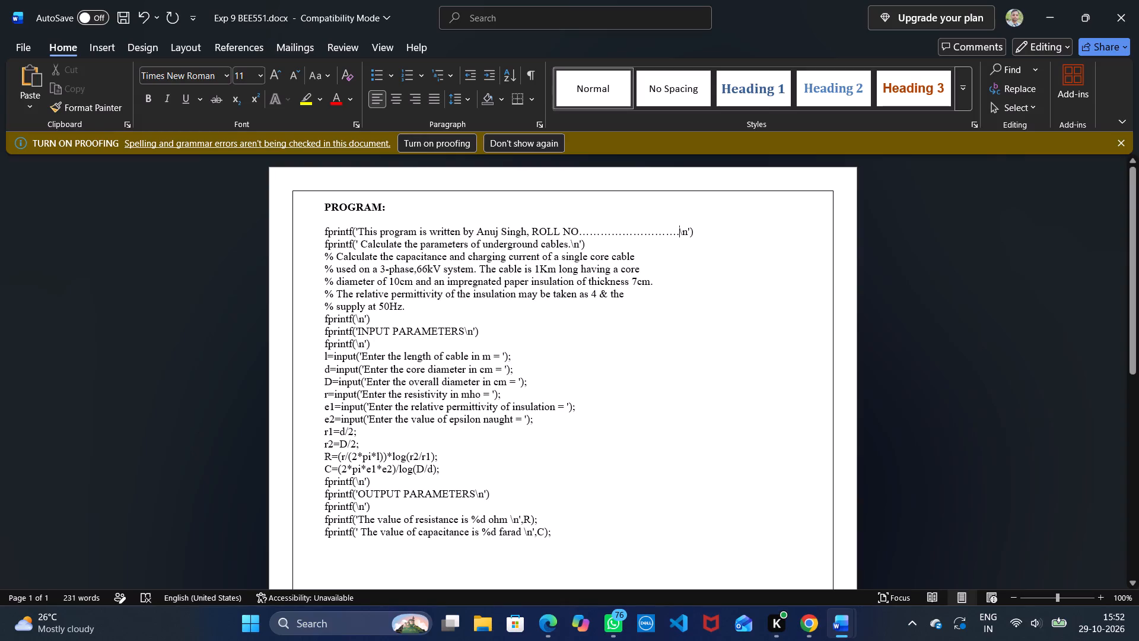
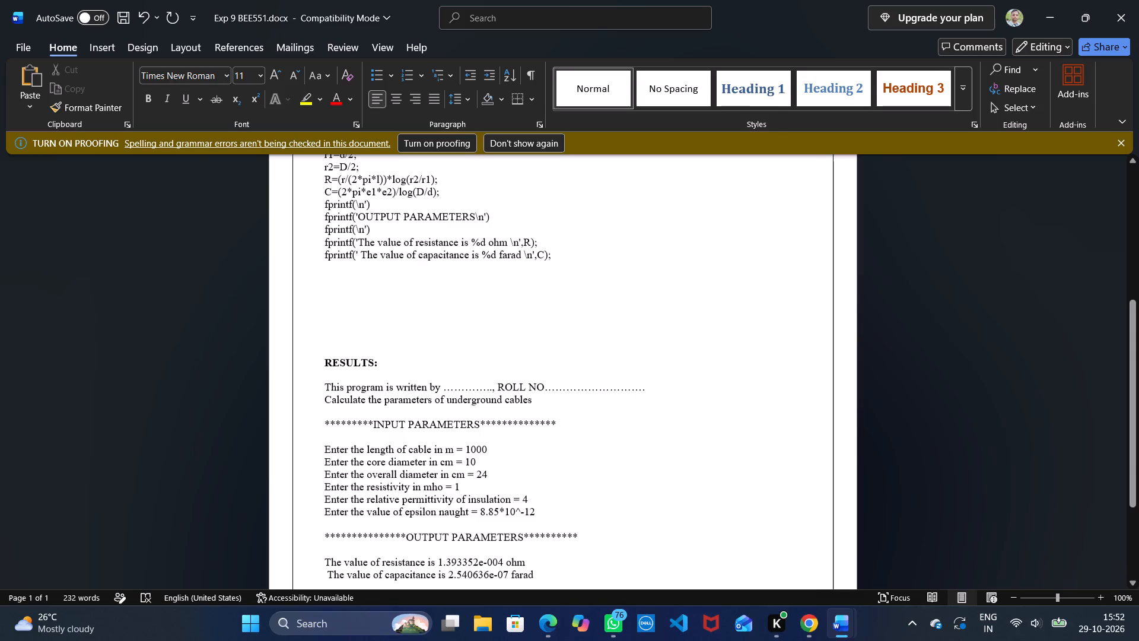
# Replace the dotted name placeholder in the first line under RESULTS with the student's name.
pyautogui.press('BackSpace')
pyautogui.press('BackSpace')
pyautogui.press('BackSpace')
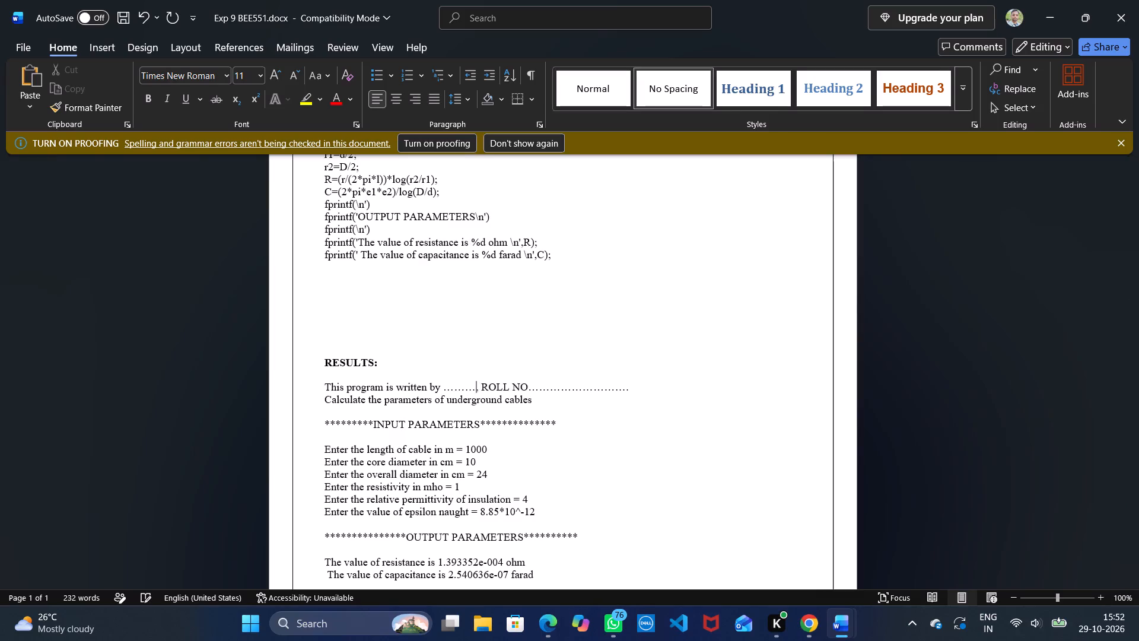
pyautogui.press('BackSpace')
pyautogui.press('BackSpace')
pyautogui.press('BackSpace')
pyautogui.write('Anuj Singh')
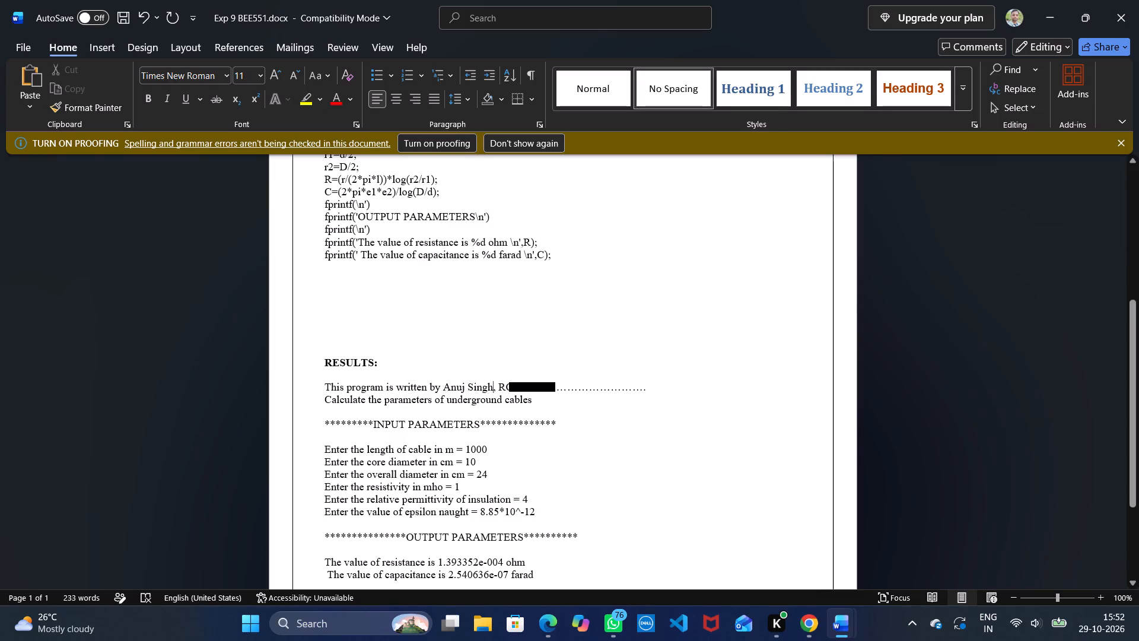
# Place the cursor at the end of the dotted roll number placeholder in the first line under RESULTS.
pyautogui.click(645, 385)
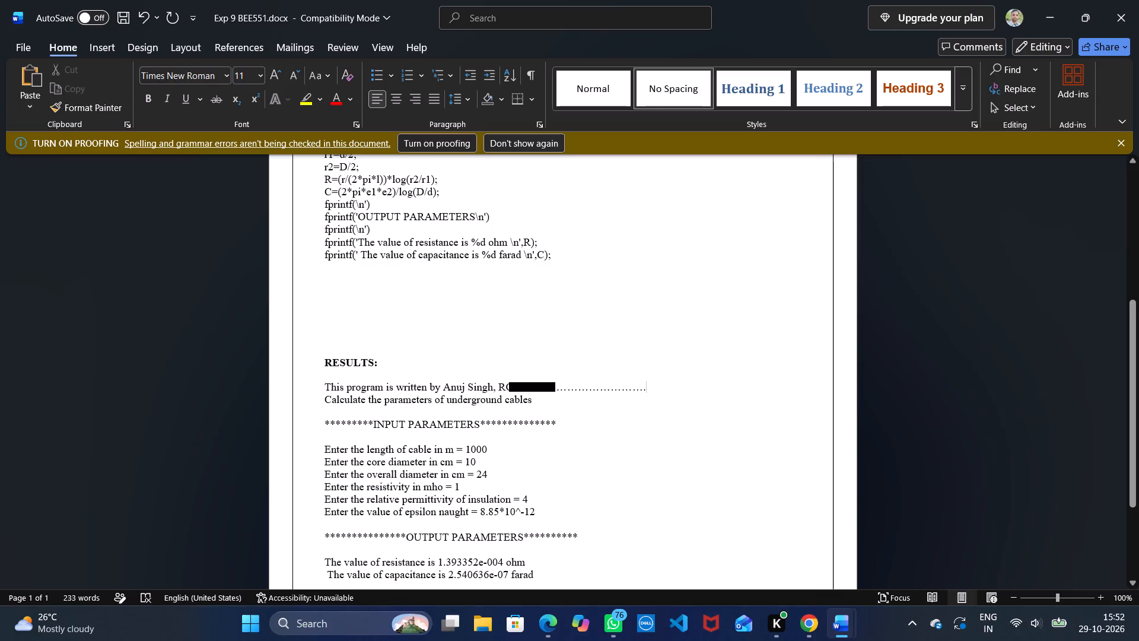
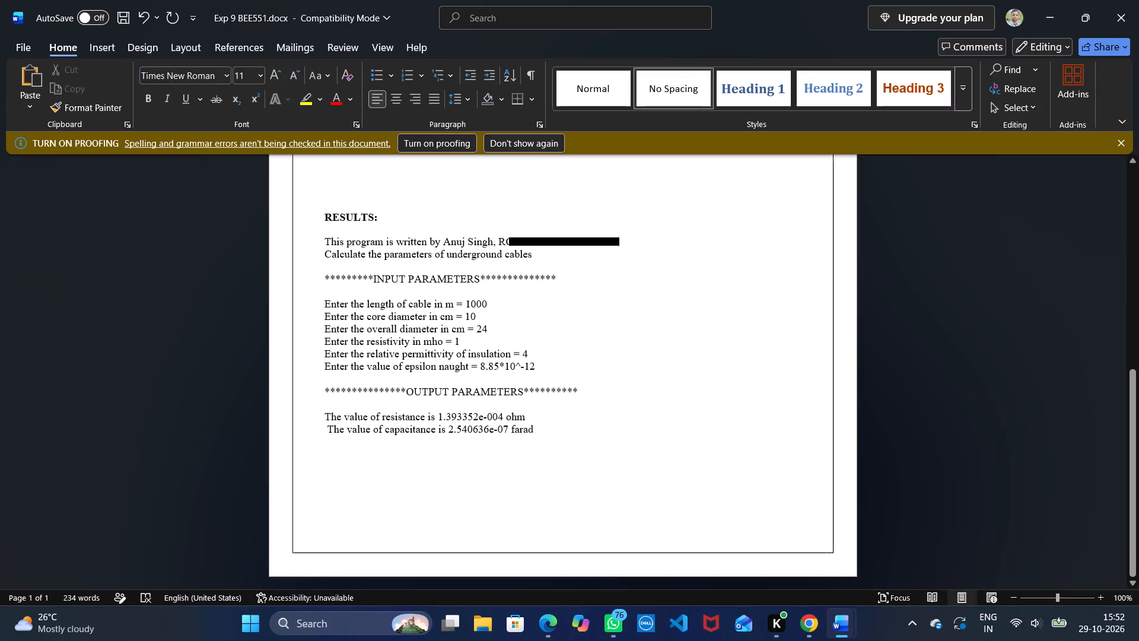
# Turn on AutoSave for the Exp 9 BEE551 document by uploading it to the personal OneDrive.
pyautogui.scroll(-1, 723, 453)
pyautogui.scroll(-3, 637, 390)
pyautogui.scroll(7, 637, 390)
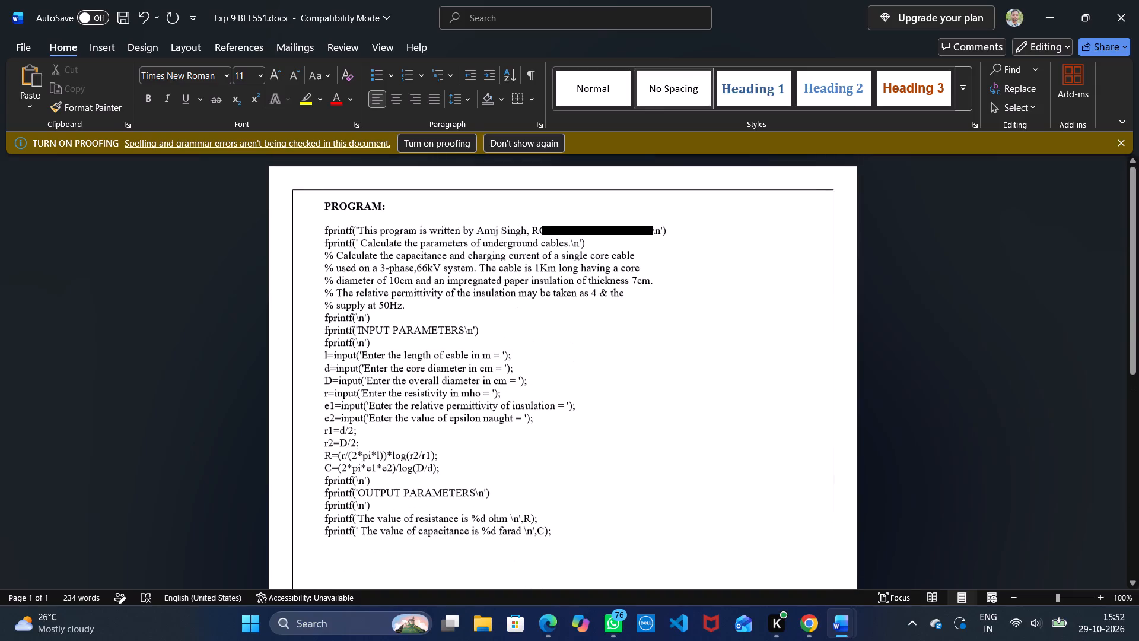
pyautogui.click(87, 15)
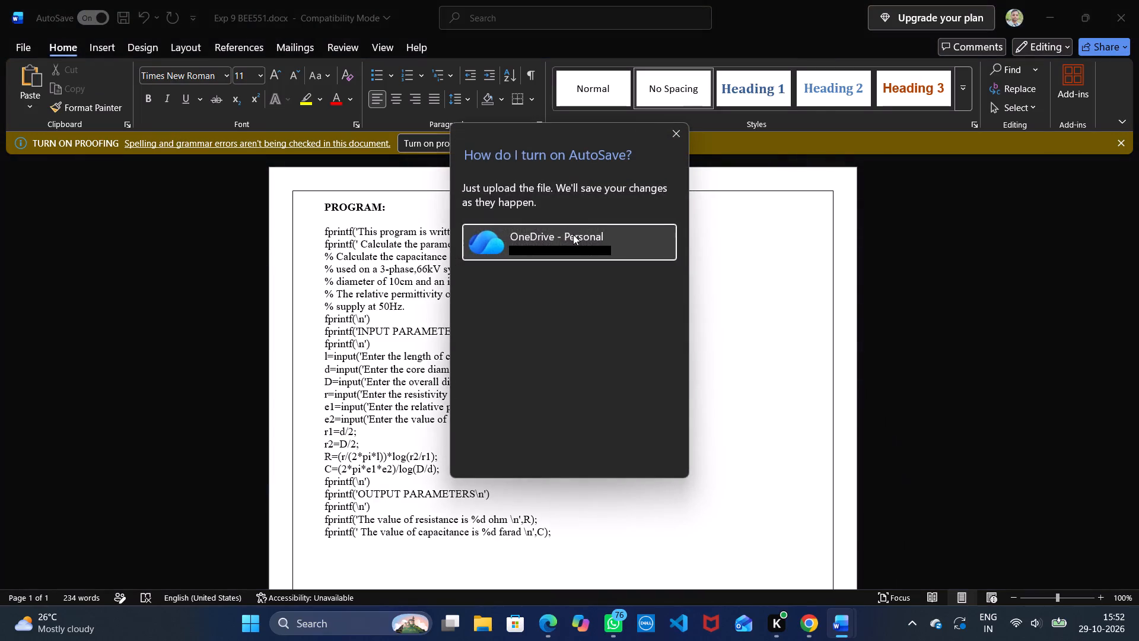
pyautogui.click(573, 234)
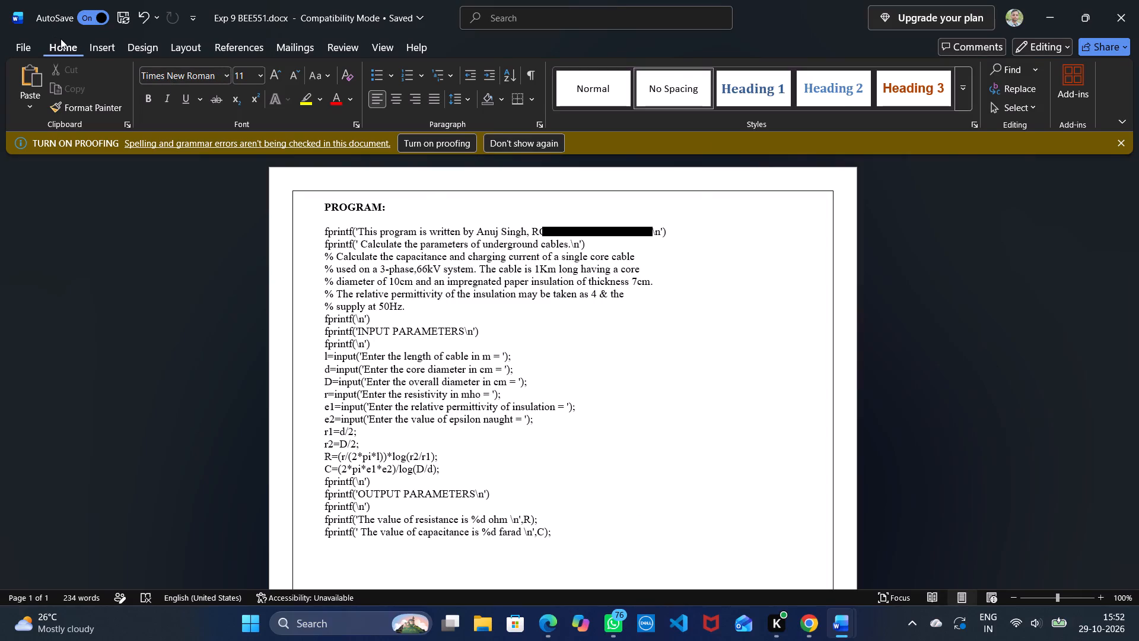
# Save a PDF copy of the document as Exp 9 BEE551.pdf in New folder inside Documents.
pyautogui.click(27, 43)
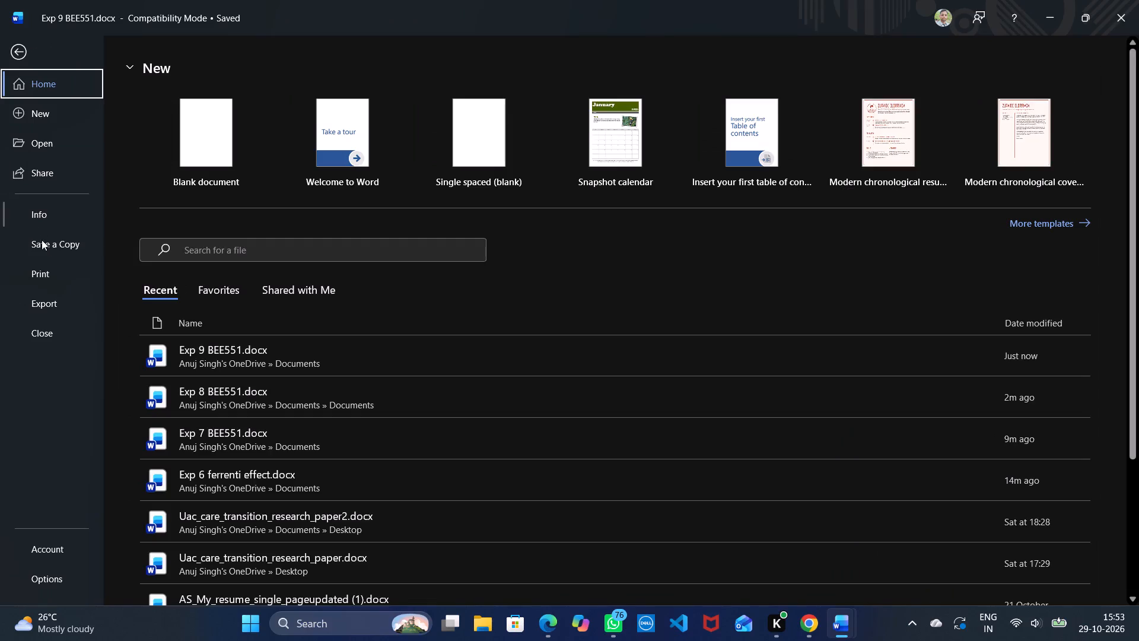
pyautogui.click(46, 245)
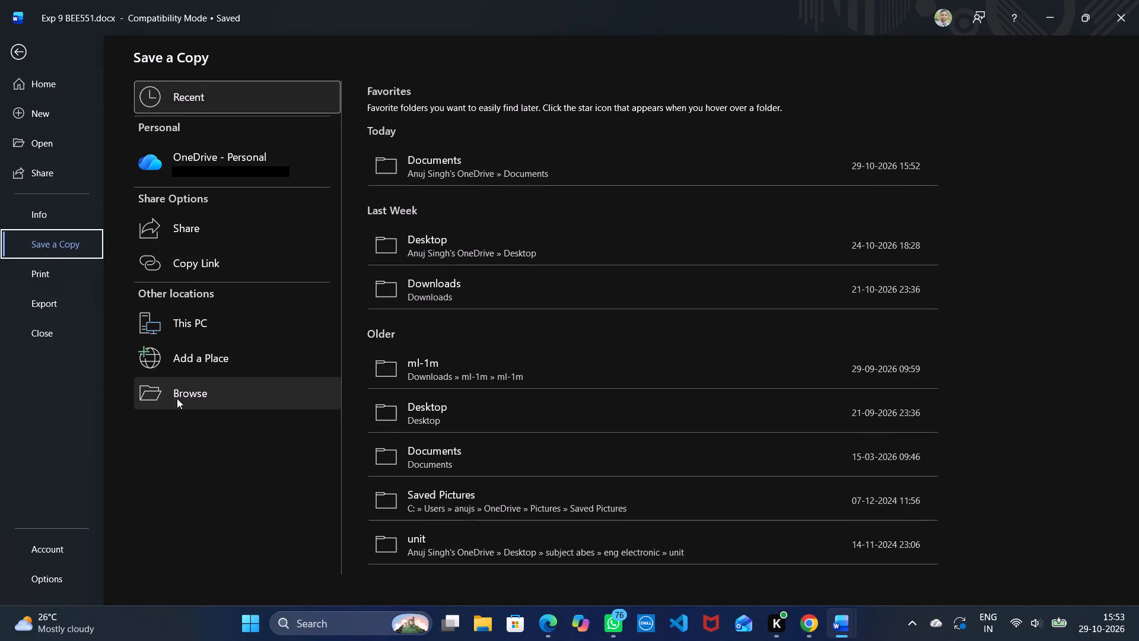
pyautogui.click(177, 398)
pyautogui.click(177, 398)
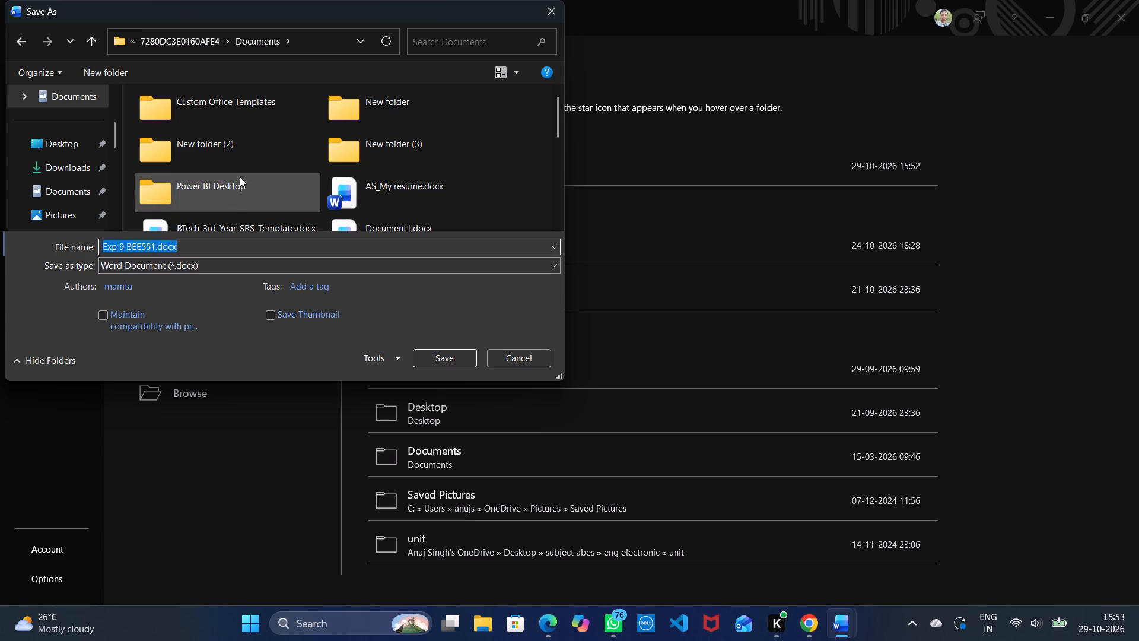
pyautogui.click(375, 111)
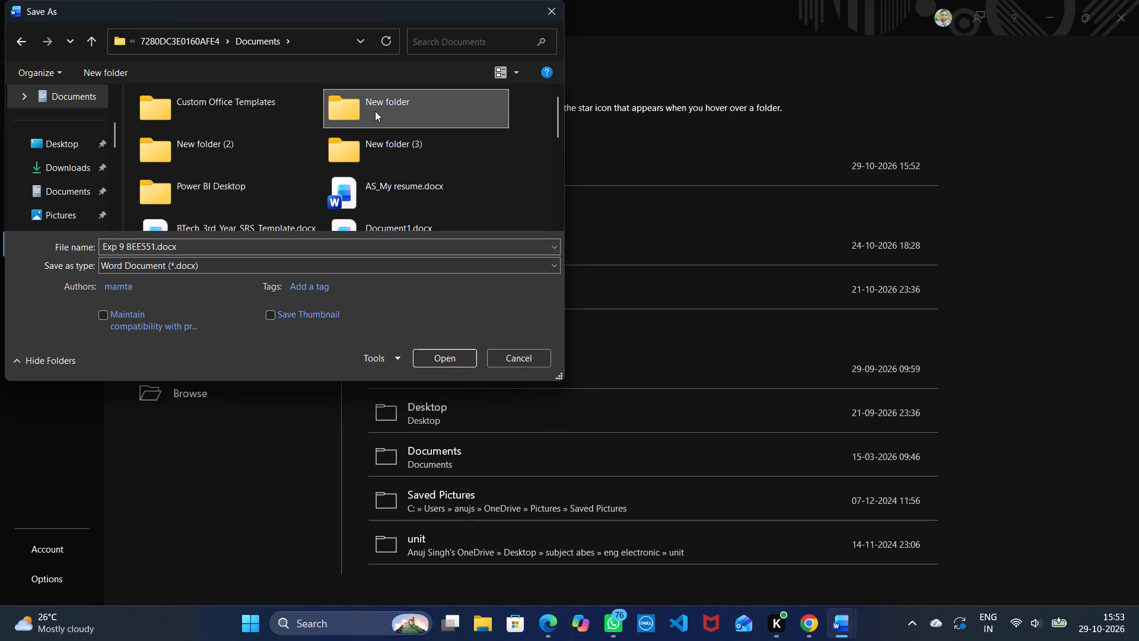
pyautogui.click(349, 270)
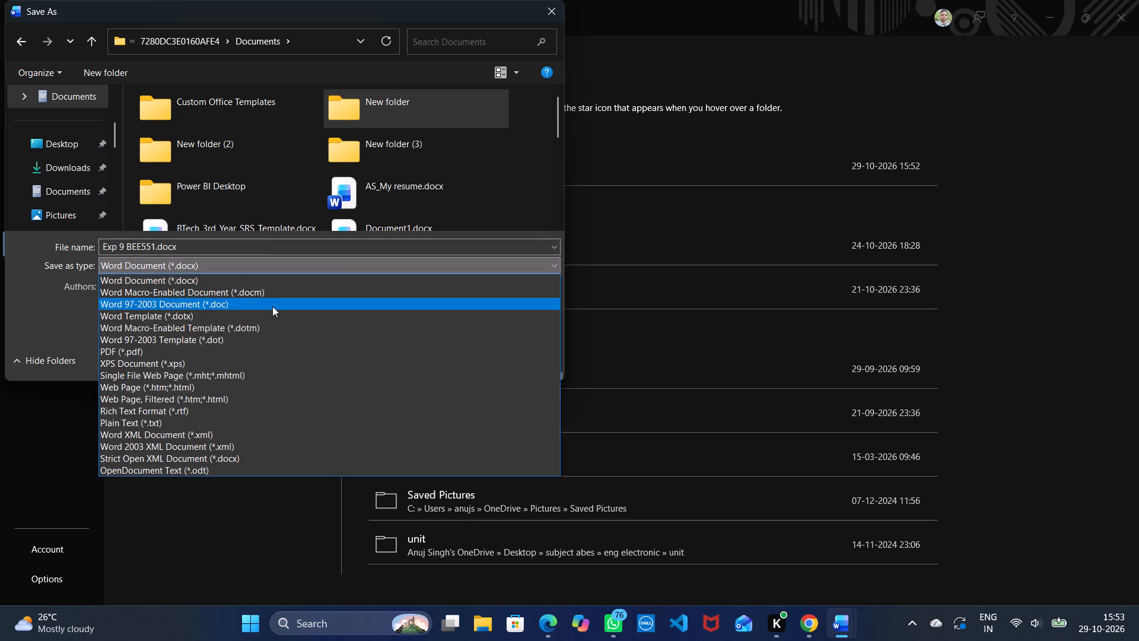
pyautogui.click(247, 348)
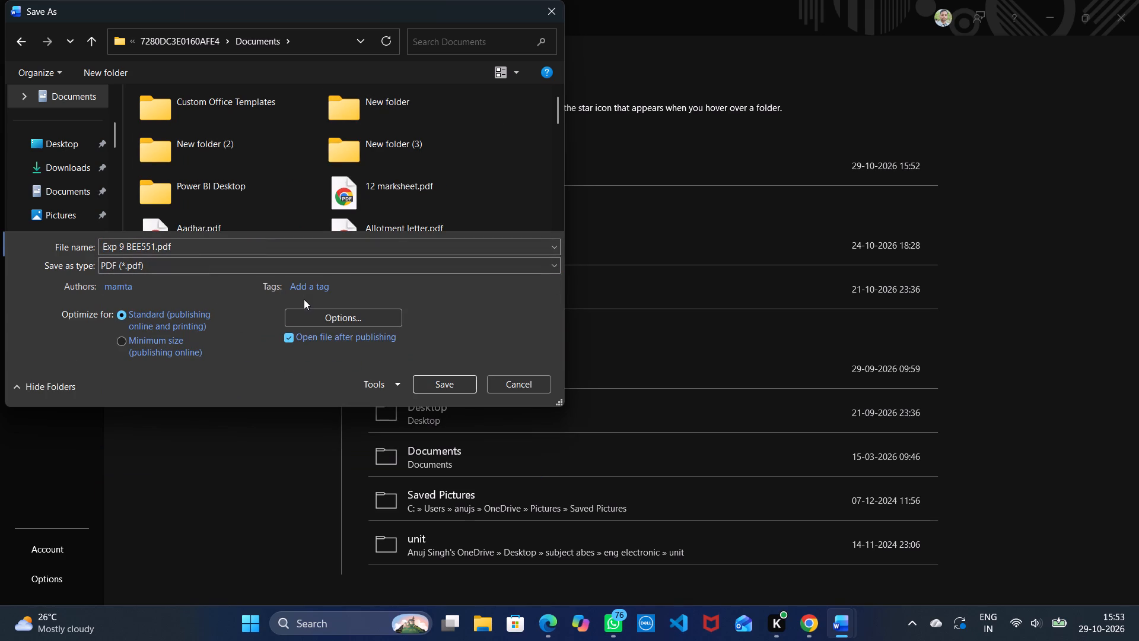
pyautogui.click(433, 382)
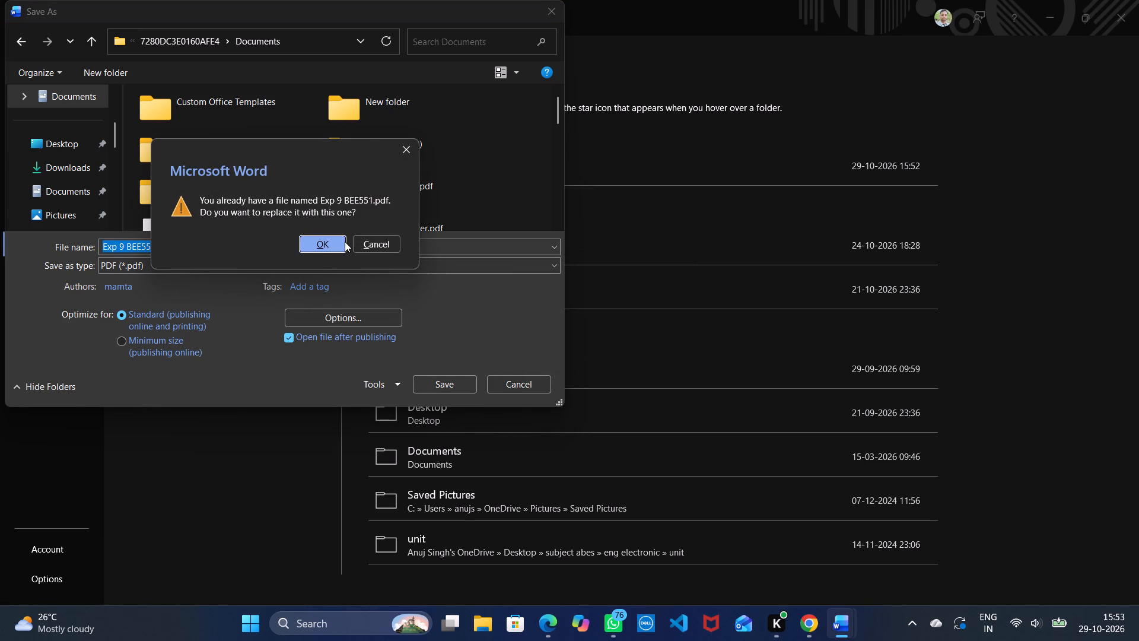
pyautogui.click(406, 145)
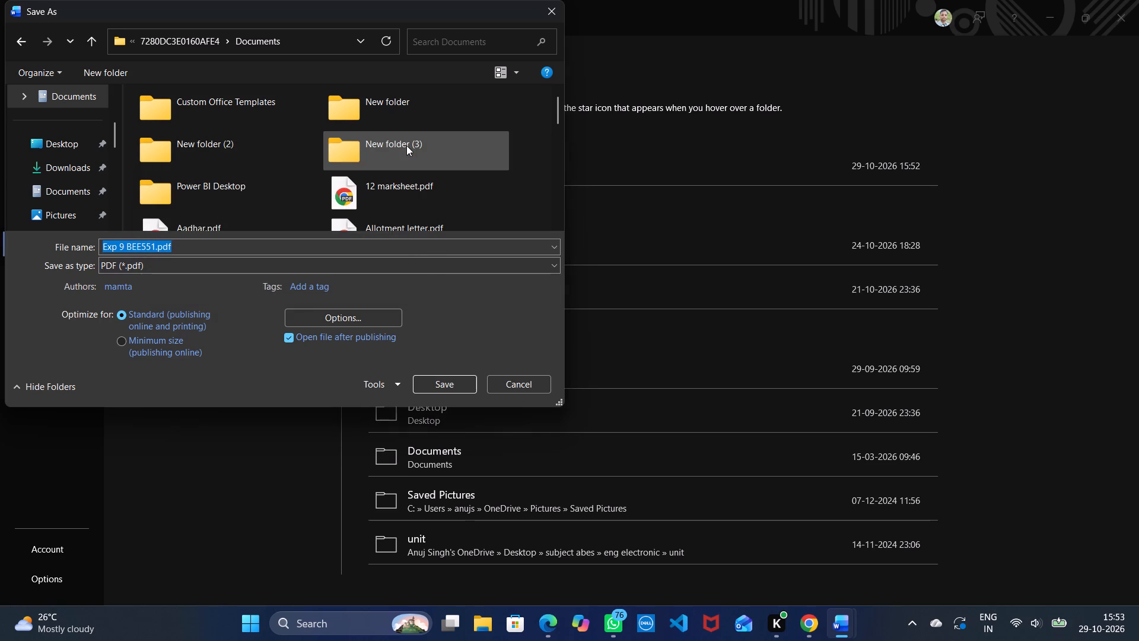
pyautogui.click(383, 114)
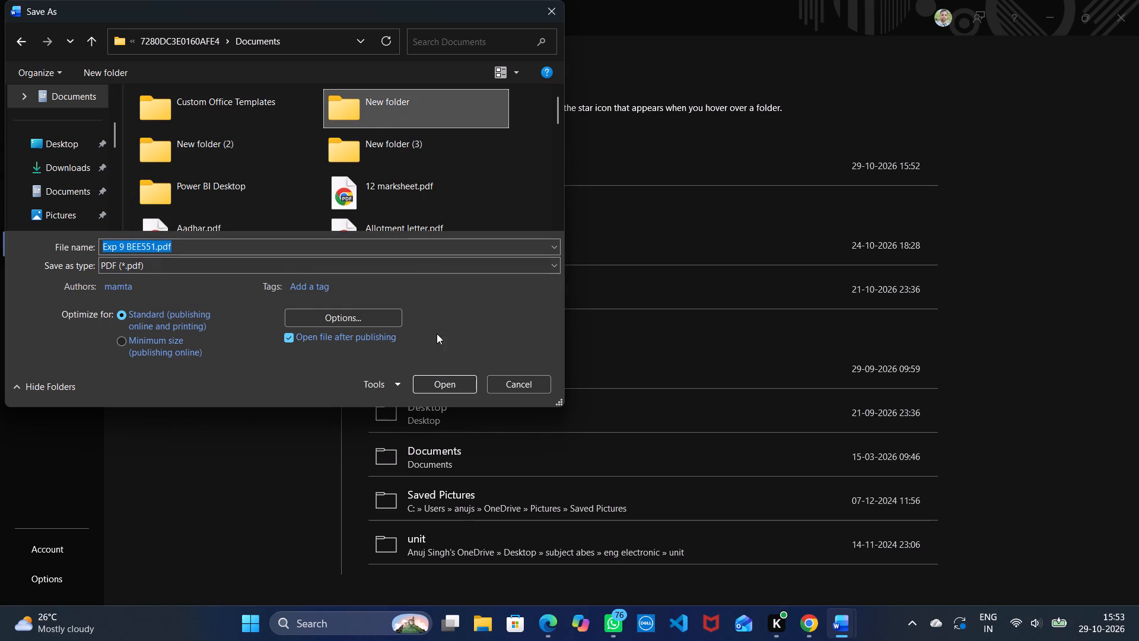
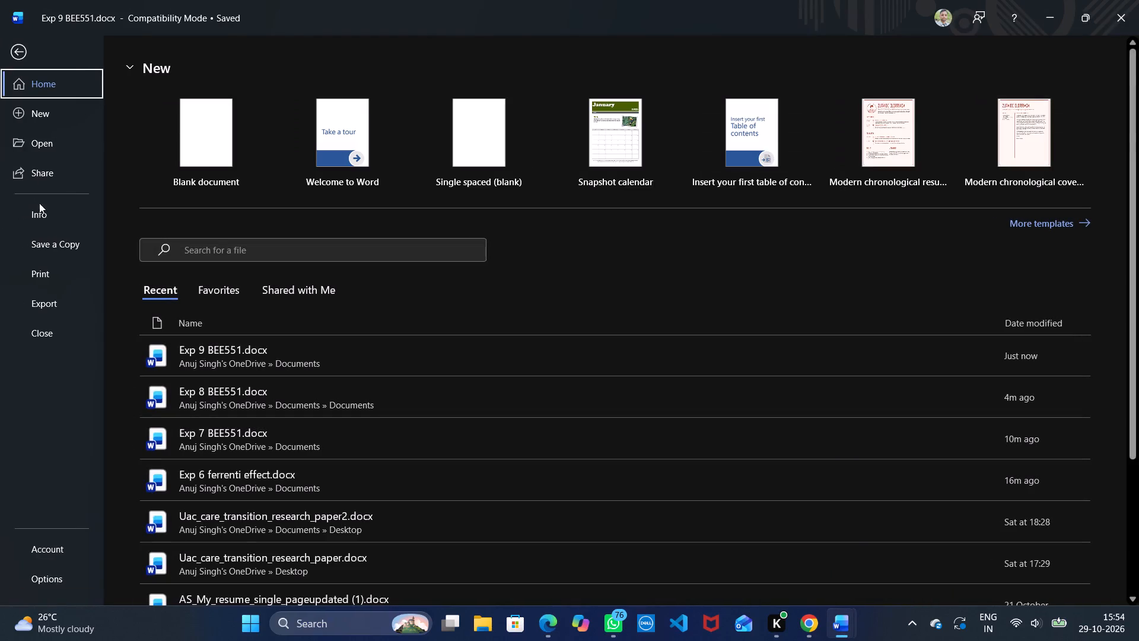
# Save a copy of the Exp 9 BEE551 document in PDF format to New folder inside the personal OneDrive Documents.
pyautogui.click(59, 240)
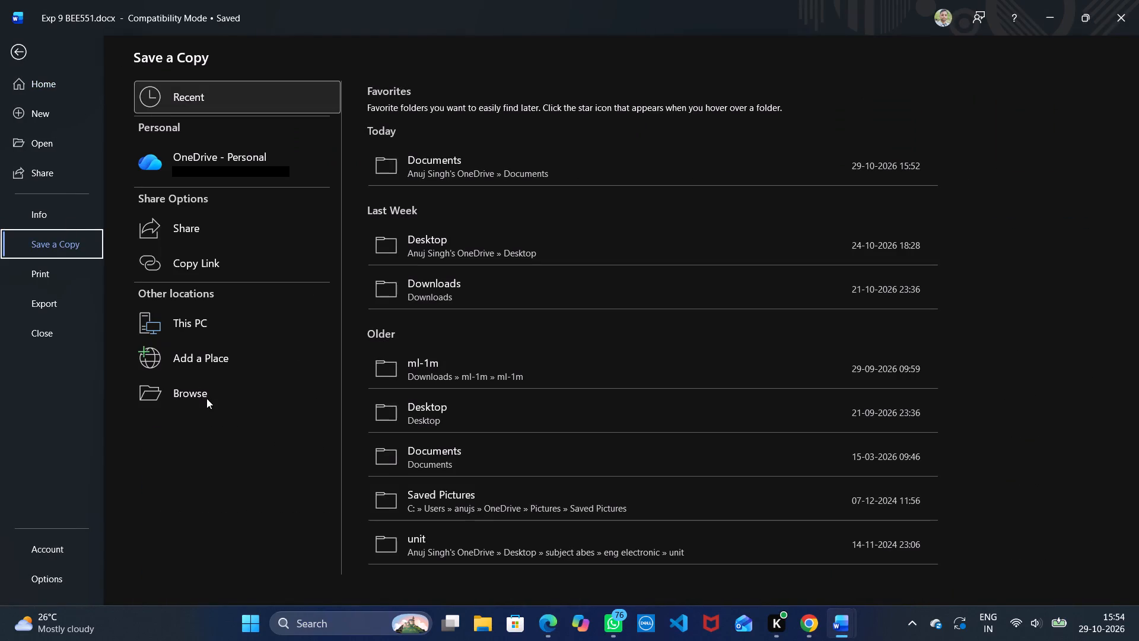
pyautogui.click(206, 398)
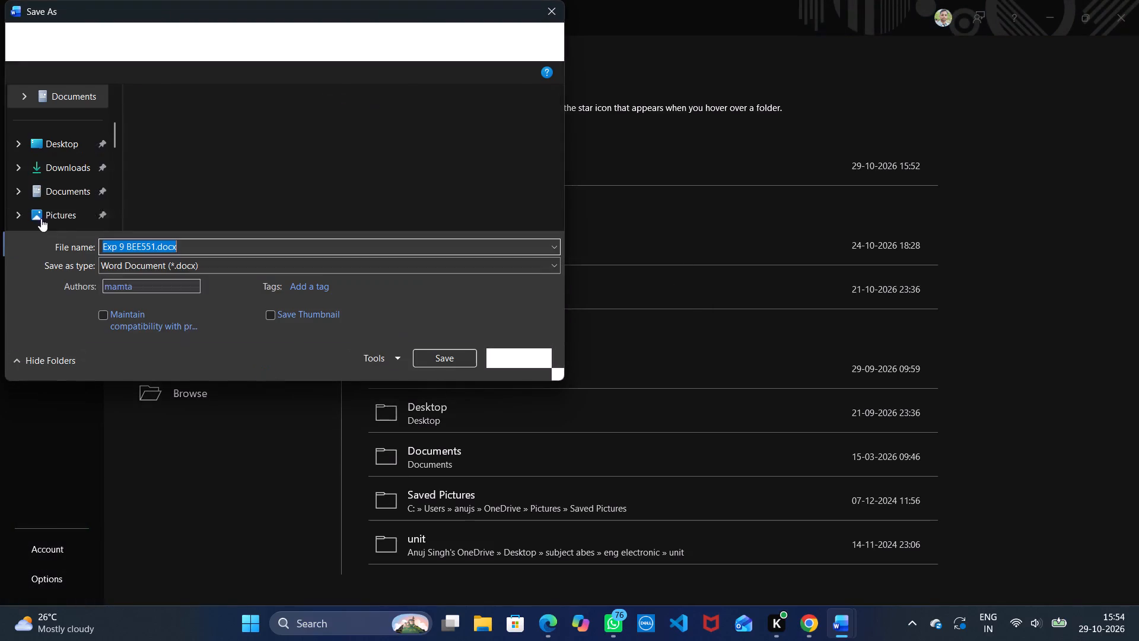
pyautogui.click(70, 190)
pyautogui.doubleClick(70, 190)
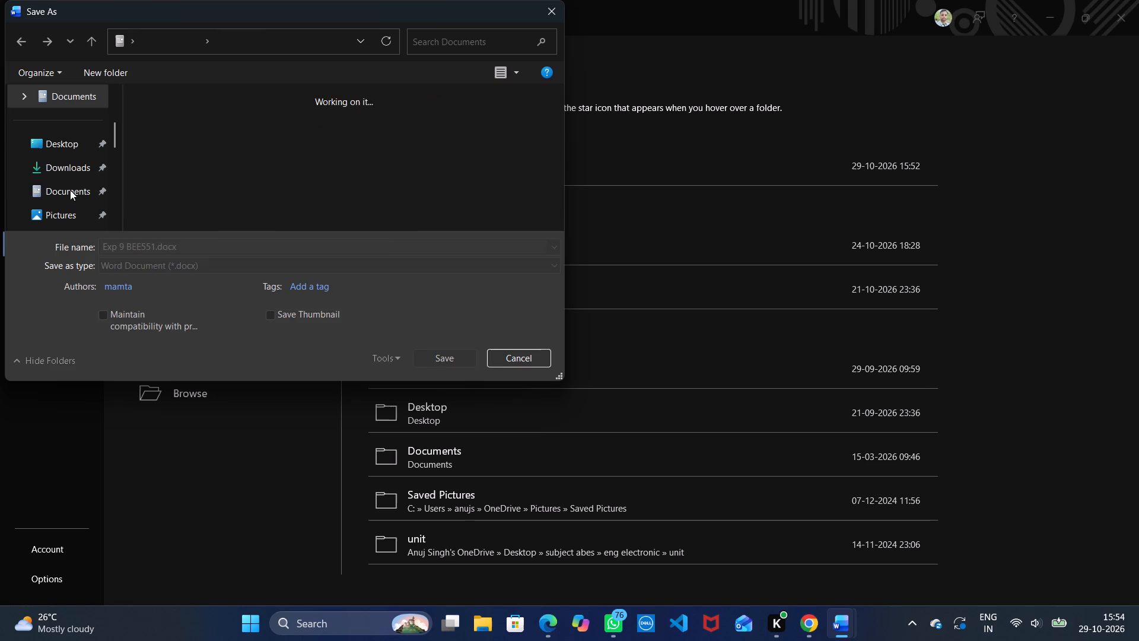
pyautogui.click(206, 141)
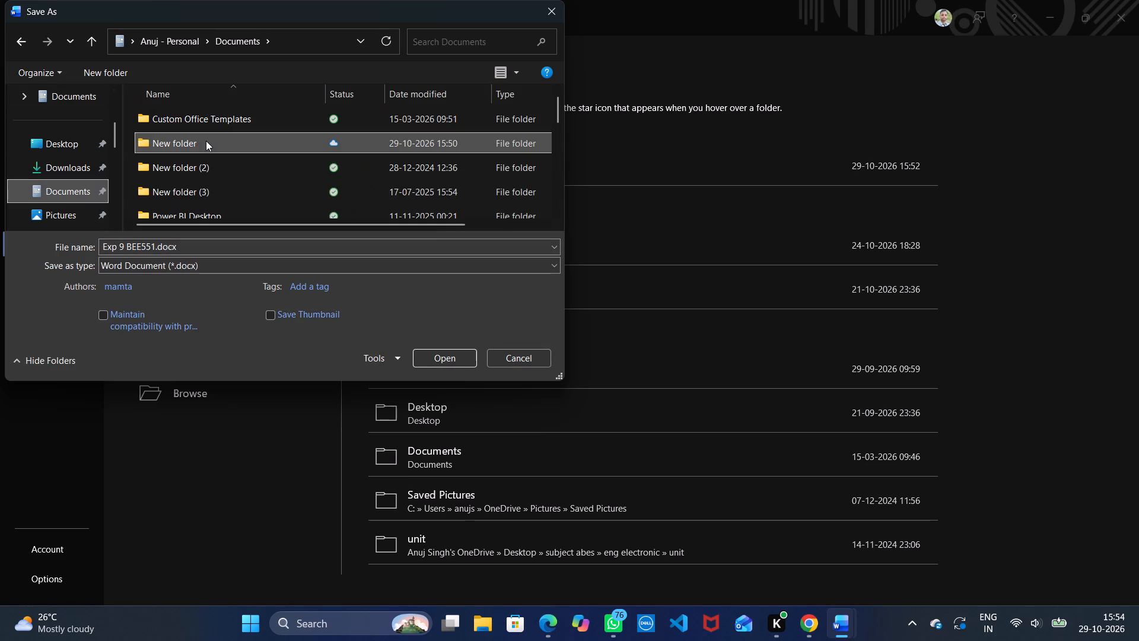
pyautogui.click(423, 262)
pyautogui.click(233, 350)
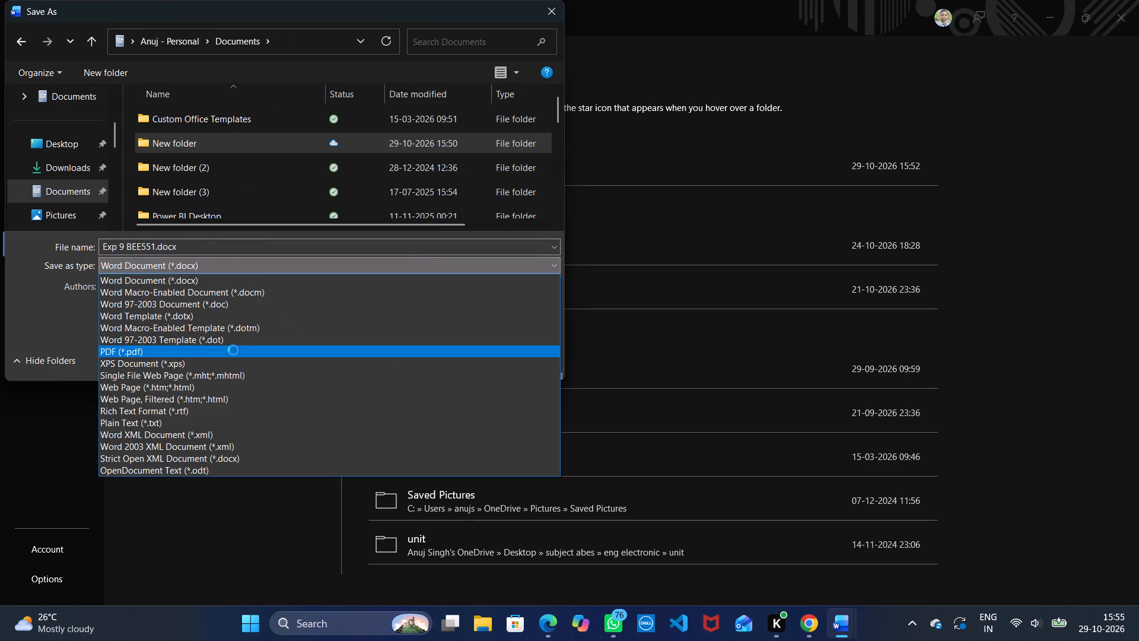
pyautogui.click(248, 150)
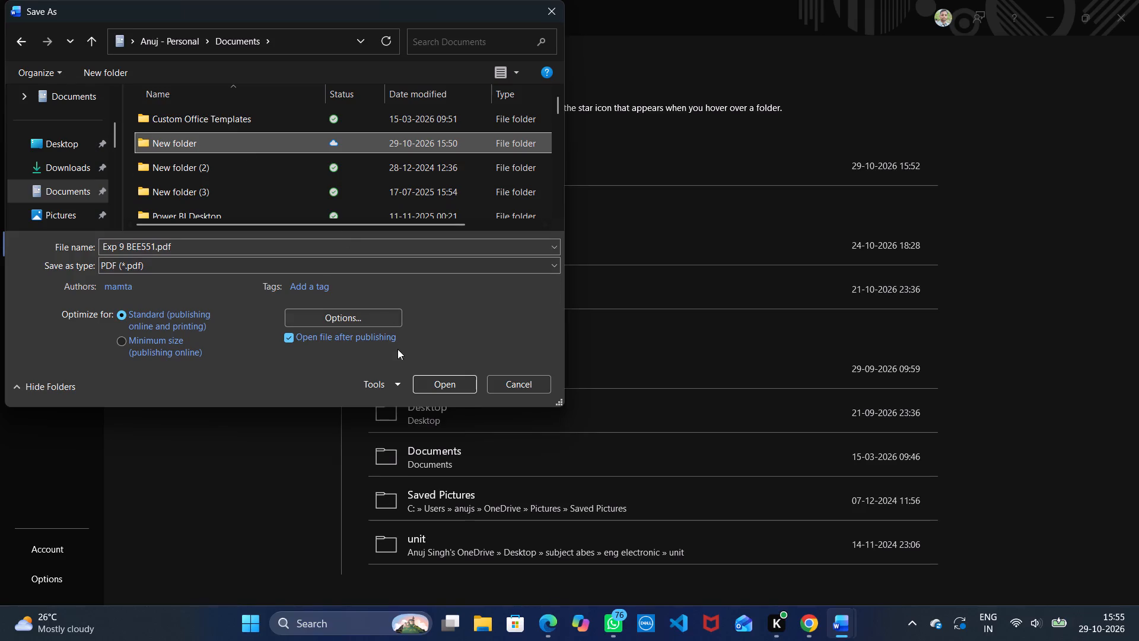
# Save the PDF into New folder under the personal Documents, replacing the existing Exp 9 BEE551.pdf.
pyautogui.click(434, 386)
pyautogui.click(434, 386)
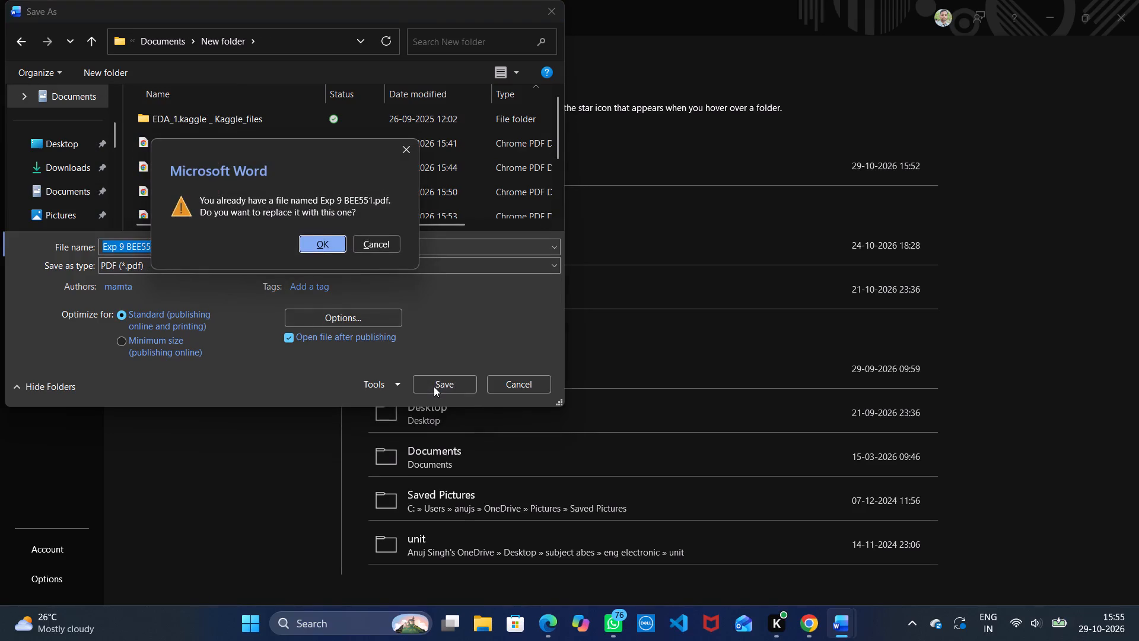
pyautogui.click(319, 239)
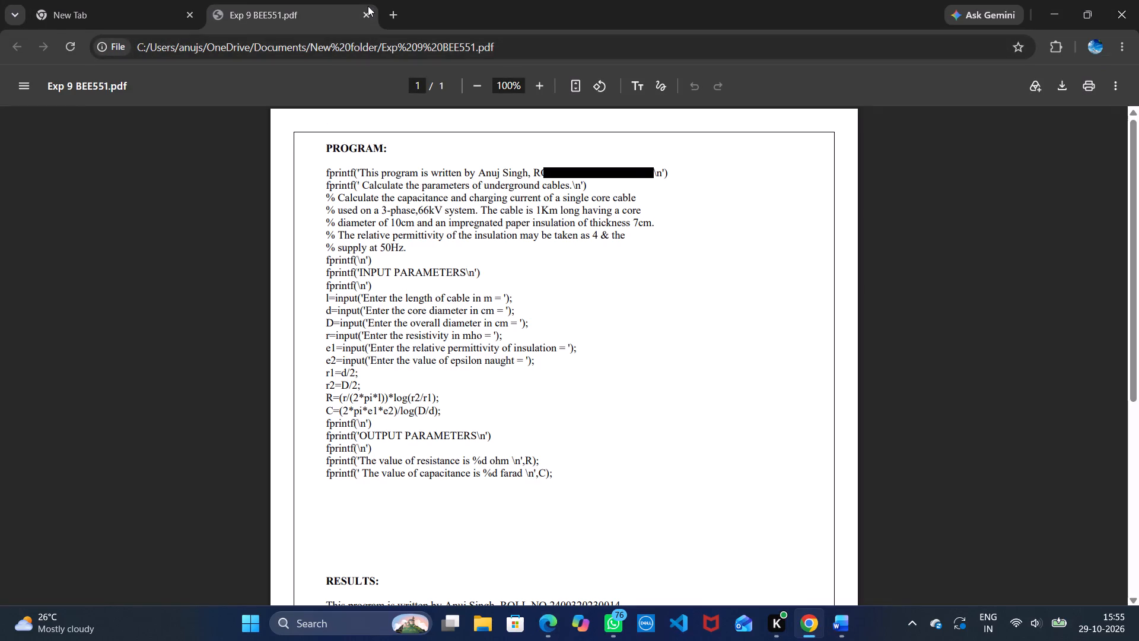
# Close the published Exp 9 BEE551.pdf preview in Chrome.
pyautogui.click(365, 12)
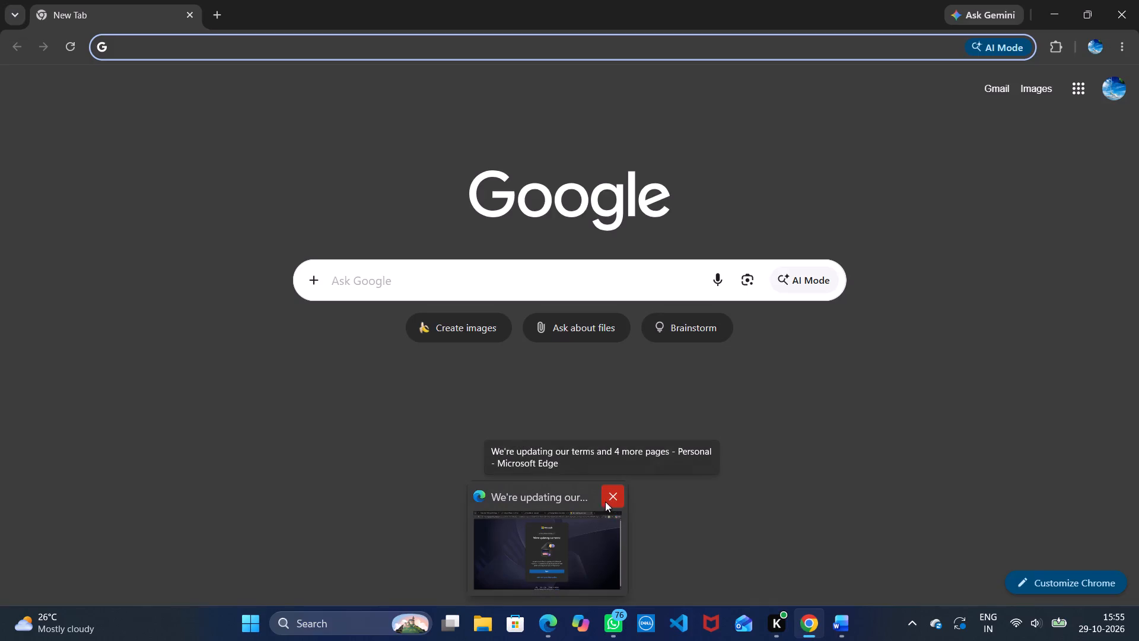
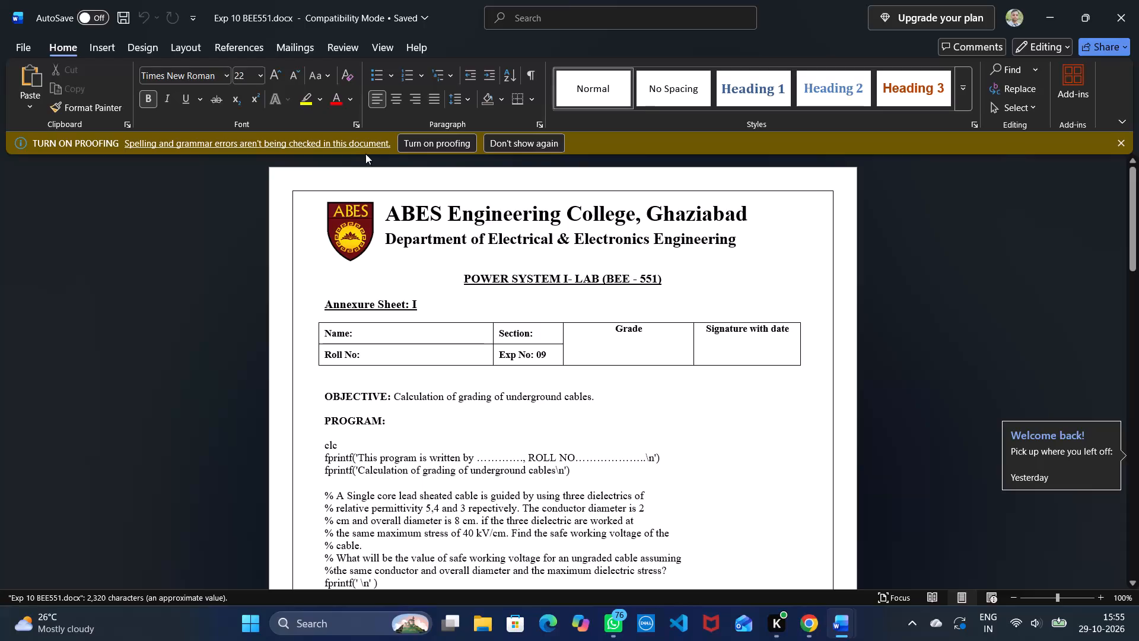
# Cut the first page's college heading, student details table, OBJECTIVE line and ABES logo above PROGRAM in the Exp 10 BEE551 document.
pyautogui.moveTo(385, 212); pyautogui.dragTo(416, 248)
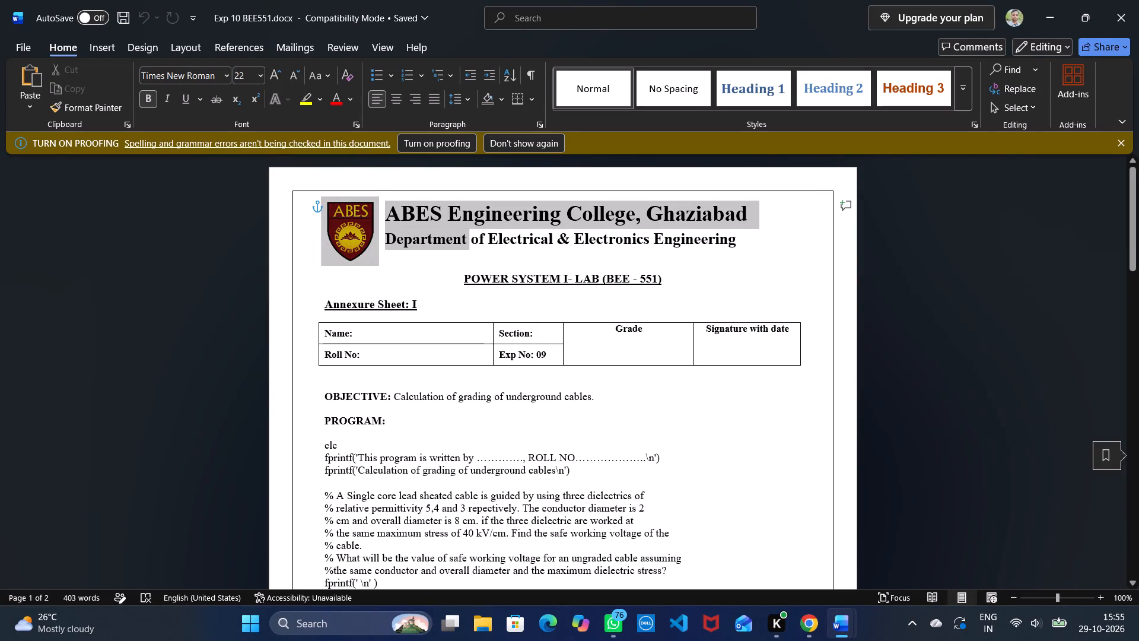
pyautogui.moveTo(416, 248); pyautogui.dragTo(658, 373)
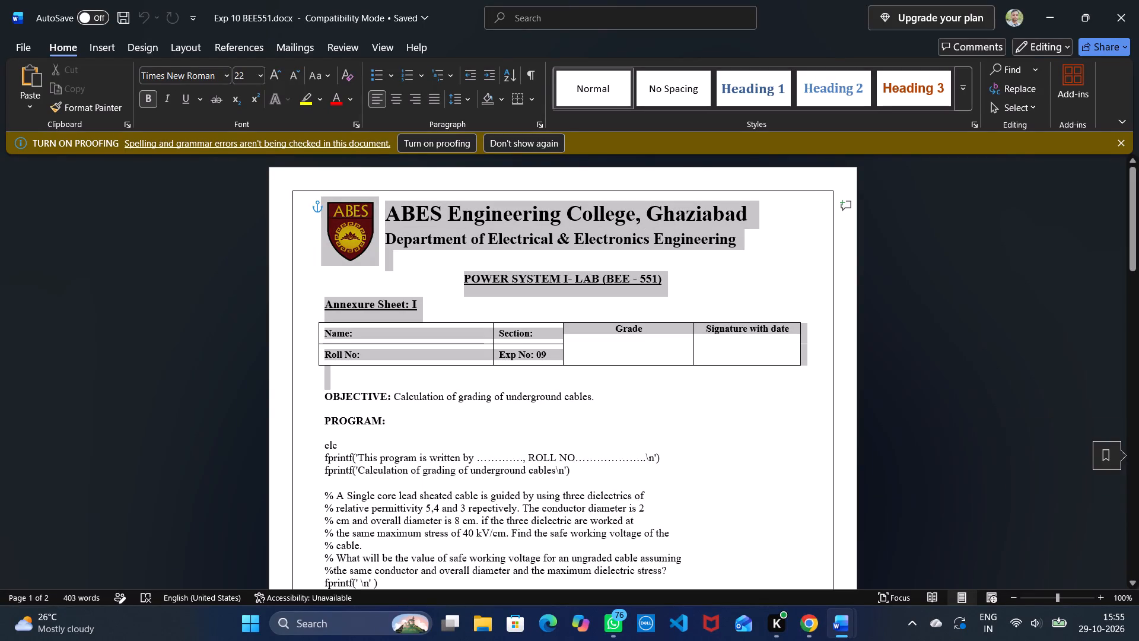
pyautogui.moveTo(658, 373); pyautogui.dragTo(661, 391)
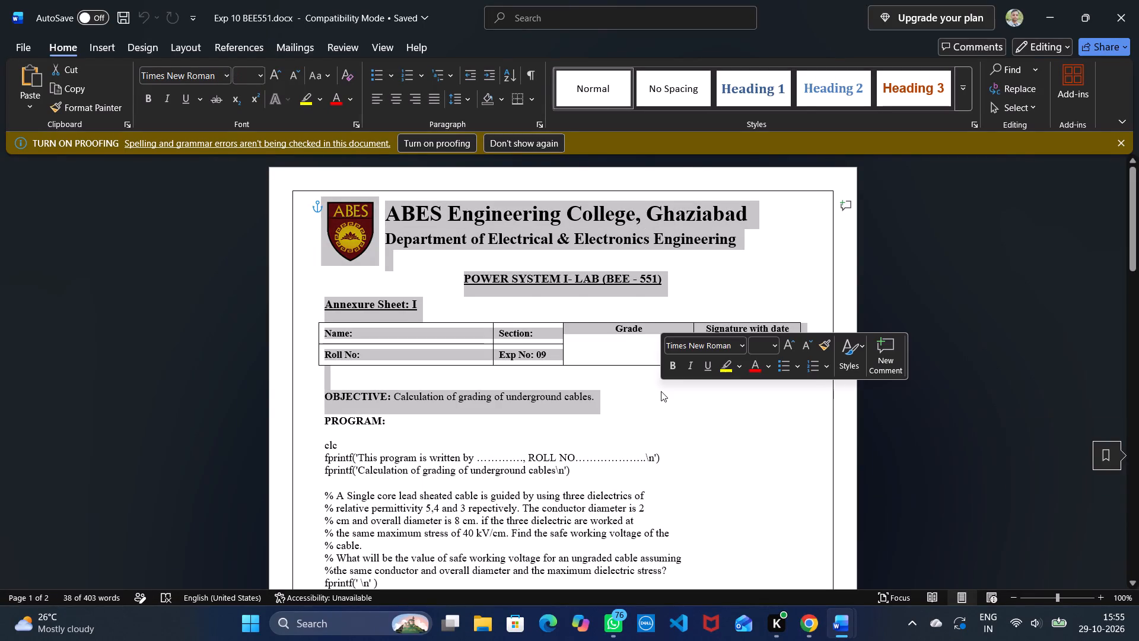
pyautogui.hotkey('ctrl', 'x')
pyautogui.click(338, 227)
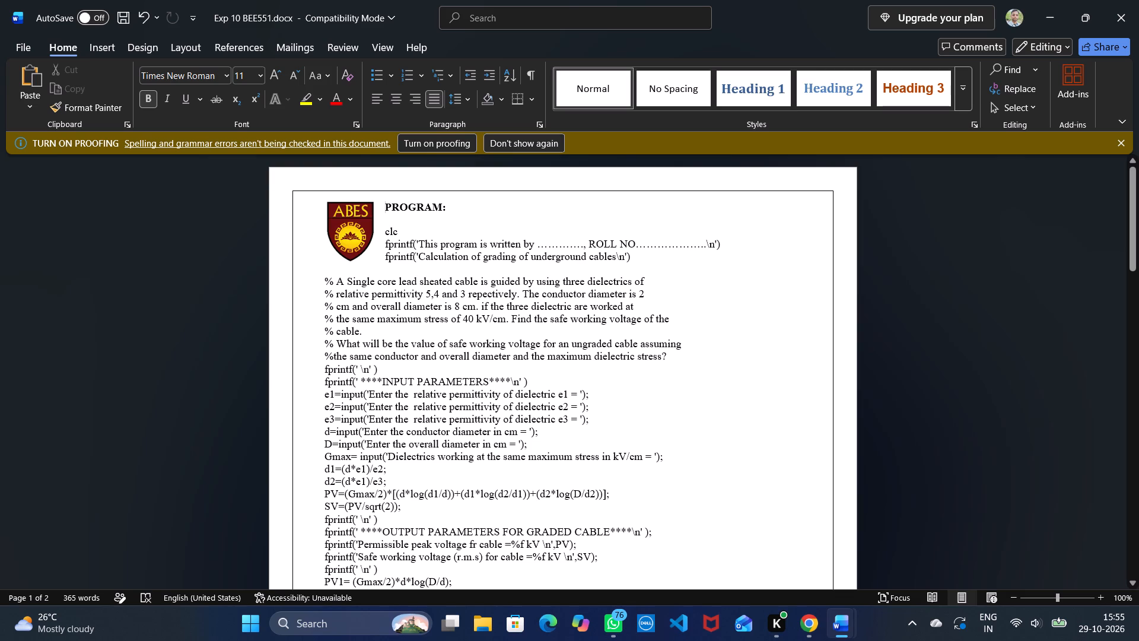
pyautogui.hotkey('ctrl', 'x')
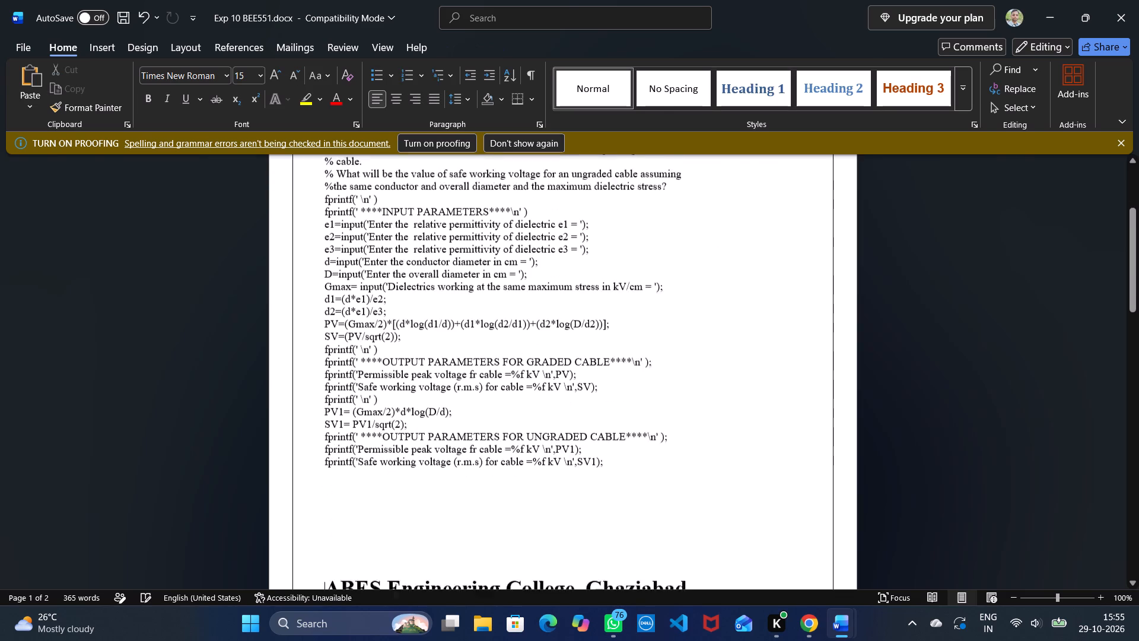
# Delete the PROGRAM: heading and the blank line above clc at the start of the Exp 10 document.
pyautogui.scroll(6, 338, 227)
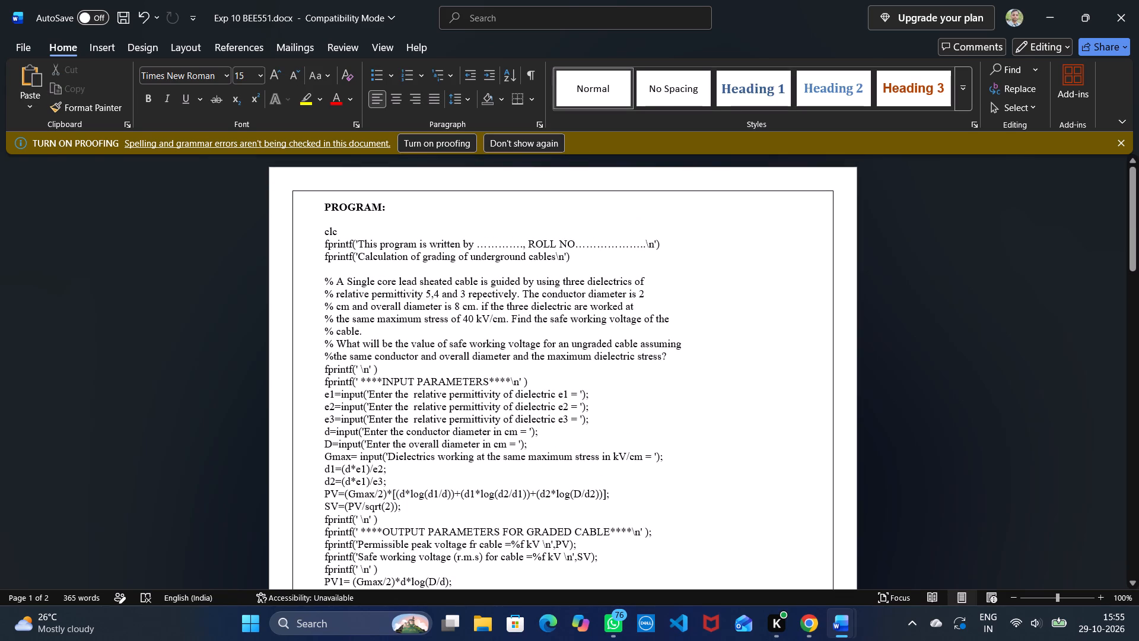
pyautogui.click(389, 206)
pyautogui.press('BackSpace')
pyautogui.press('BackSpace')
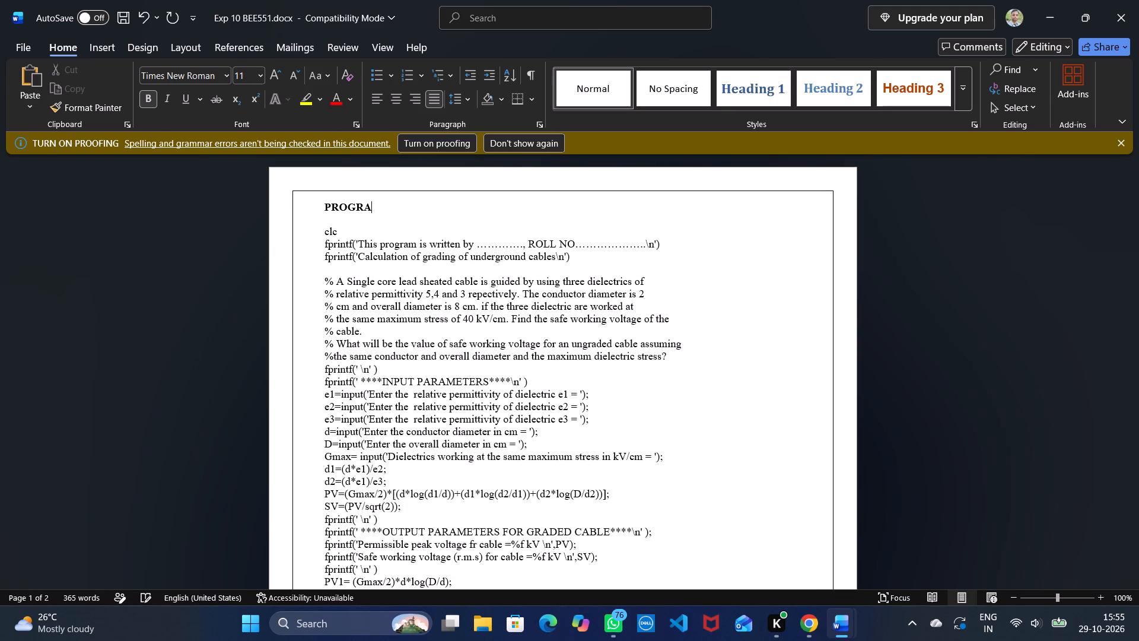
pyautogui.press('BackSpace')
pyautogui.press('BackSpace')
pyautogui.press('BackSpace')
pyautogui.press('BackSpace')
pyautogui.press('BackSpace')
pyautogui.press('BackSpace')
pyautogui.press('BackSpace')
pyautogui.click(326, 228)
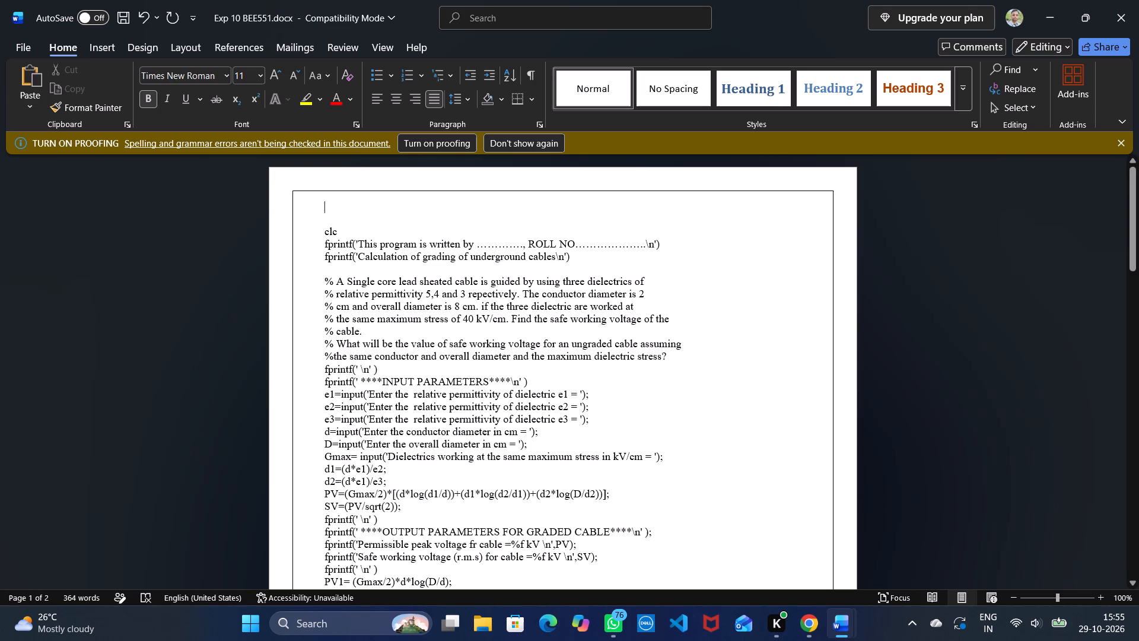
pyautogui.press('BackSpace')
# Cut the second college header, Annexure Sheet:II title, student details table and OBJECTIVE line above RESULTS.
pyautogui.scroll(-2, 326, 228)
pyautogui.click(323, 334)
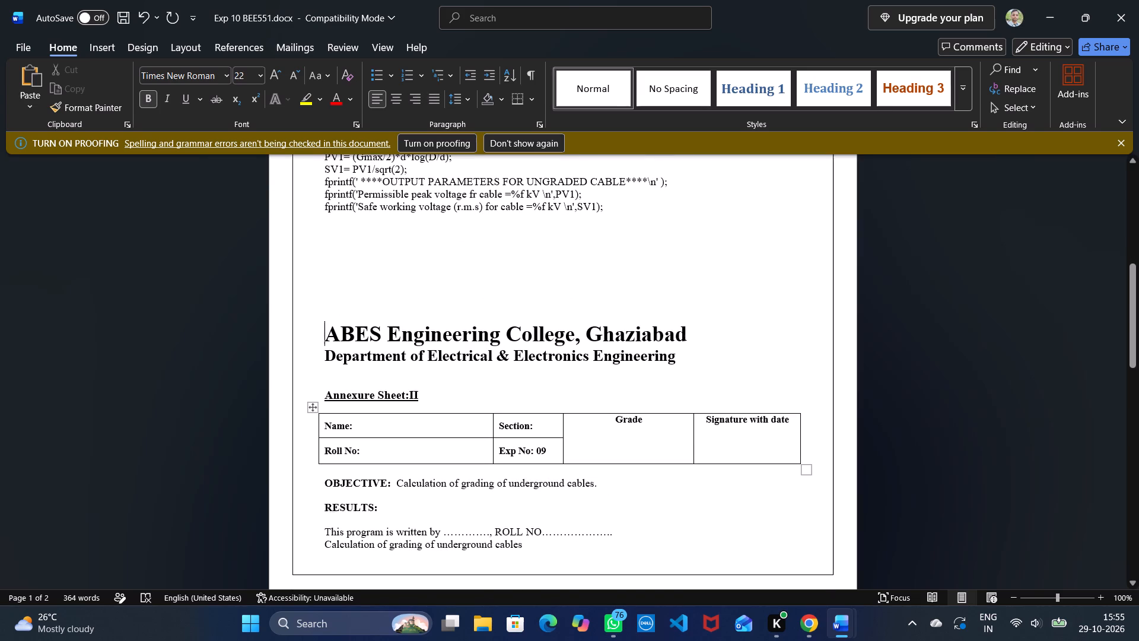
pyautogui.moveTo(324, 321); pyautogui.dragTo(577, 478)
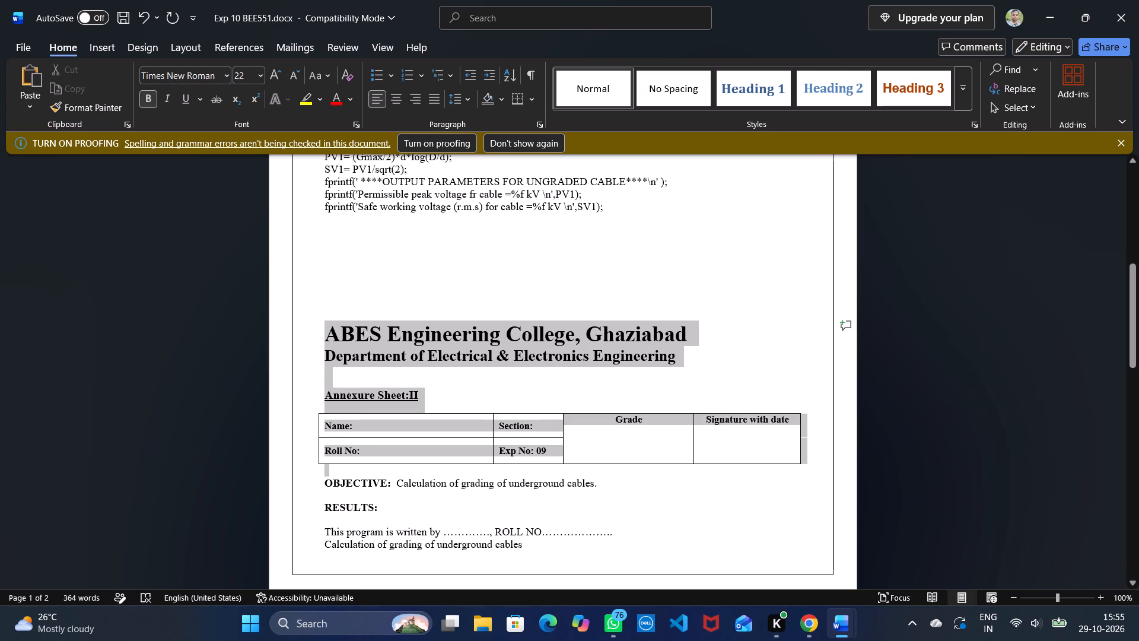
pyautogui.moveTo(577, 478); pyautogui.dragTo(670, 483)
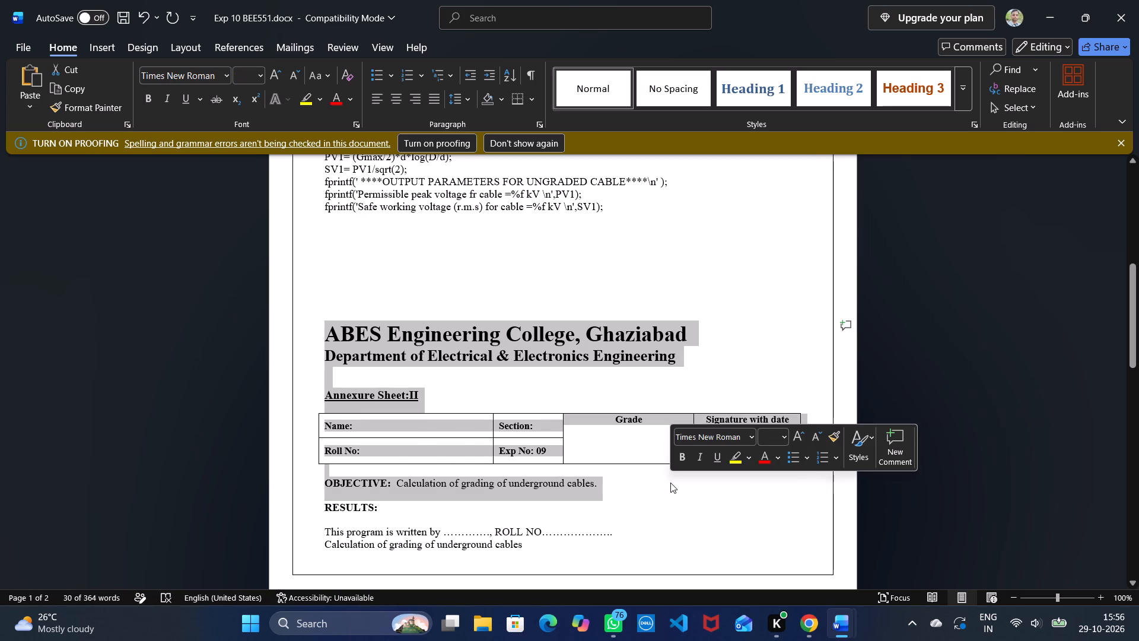
pyautogui.hotkey('ctrl', 'x')
# Remove the surplus blank lines between the end of the program code and the RESULTS heading.
pyautogui.scroll(-1, 454, 437)
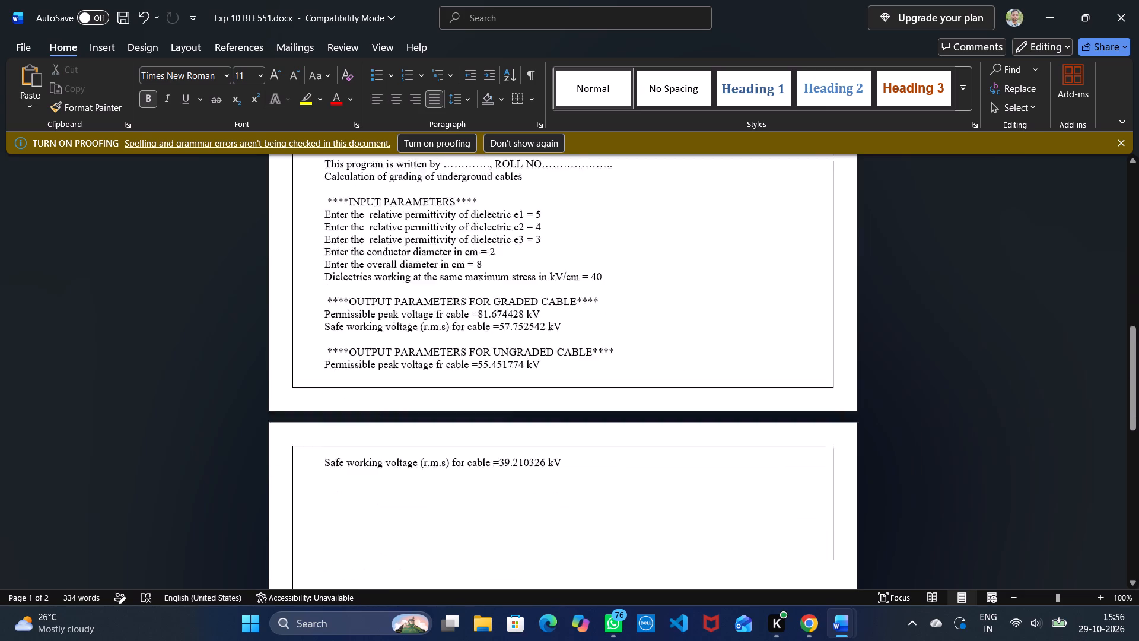
pyautogui.scroll(-1, 454, 437)
pyautogui.scroll(2, 454, 437)
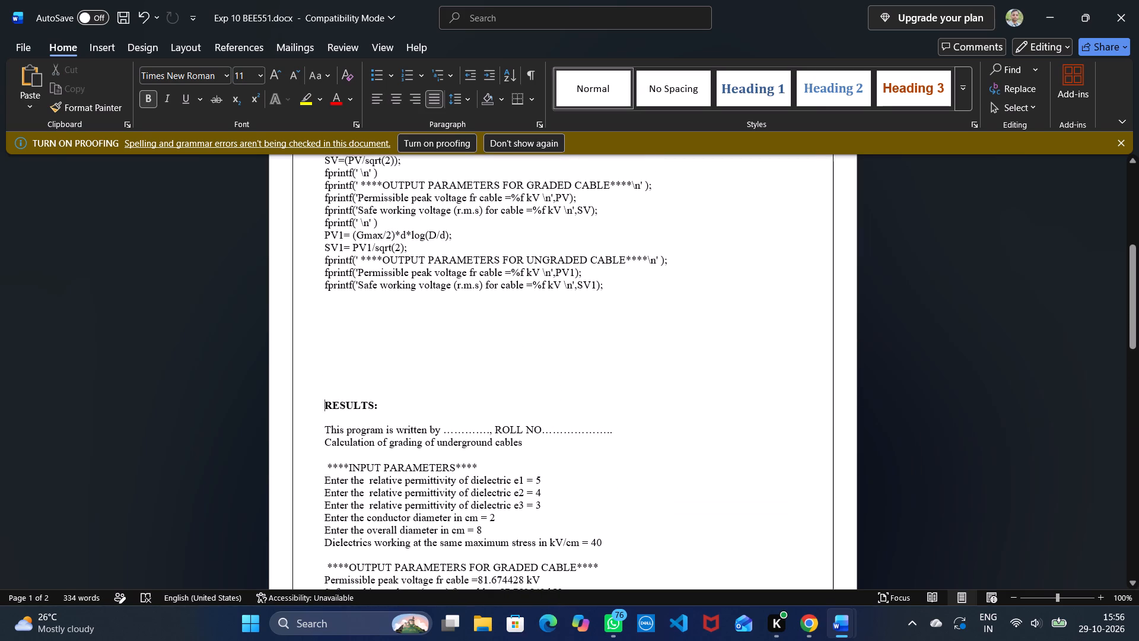
pyautogui.click(322, 404)
pyautogui.press('BackSpace')
pyautogui.press('BackSpace')
pyautogui.press('BackSpace')
# Replace the dotted placeholder after "This program is written by" in the first fprintf line with the student's name.
pyautogui.scroll(-3, 322, 404)
pyautogui.scroll(4, 462, 455)
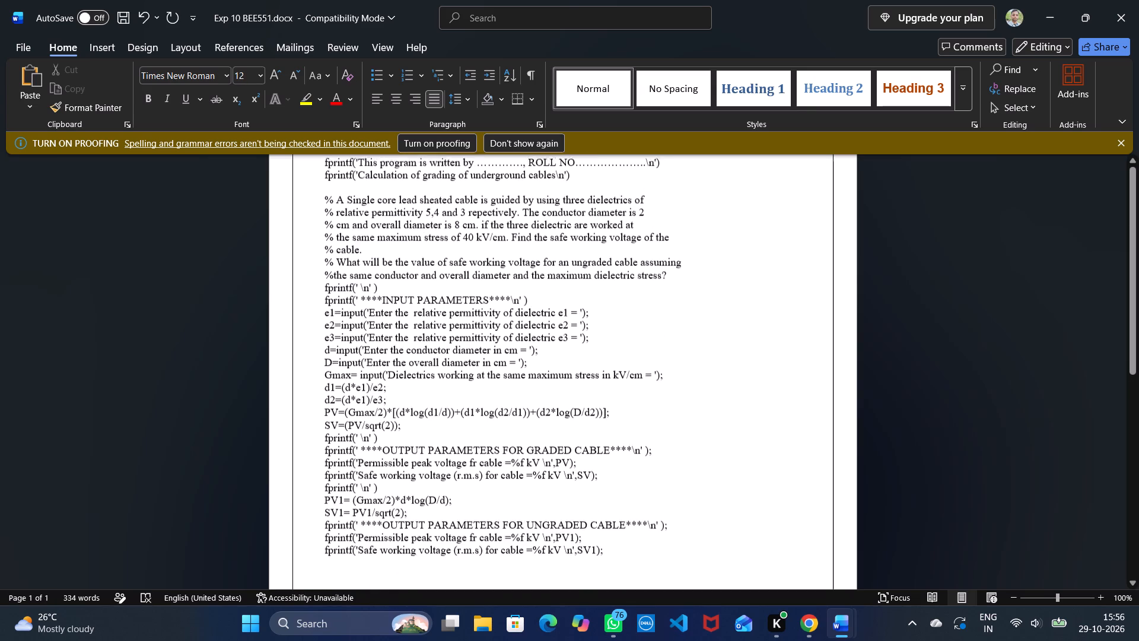
pyautogui.click(521, 219)
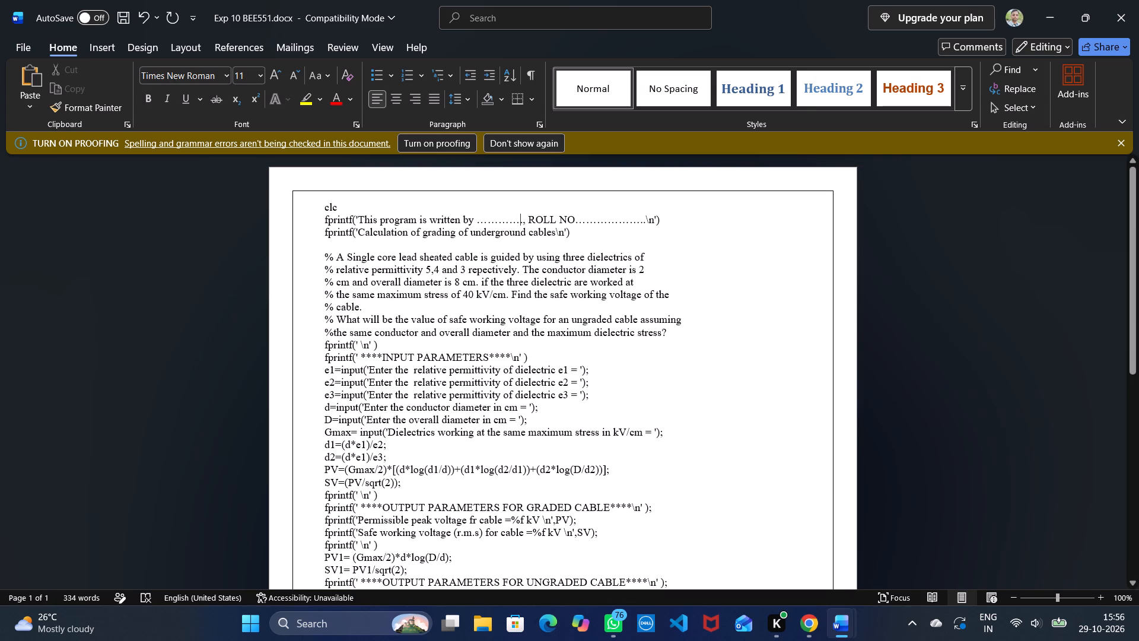
pyautogui.press('Right')
pyautogui.press('BackSpace')
pyautogui.press('BackSpace')
pyautogui.press('BackSpace')
pyautogui.press('BackSpace')
pyautogui.press('BackSpace')
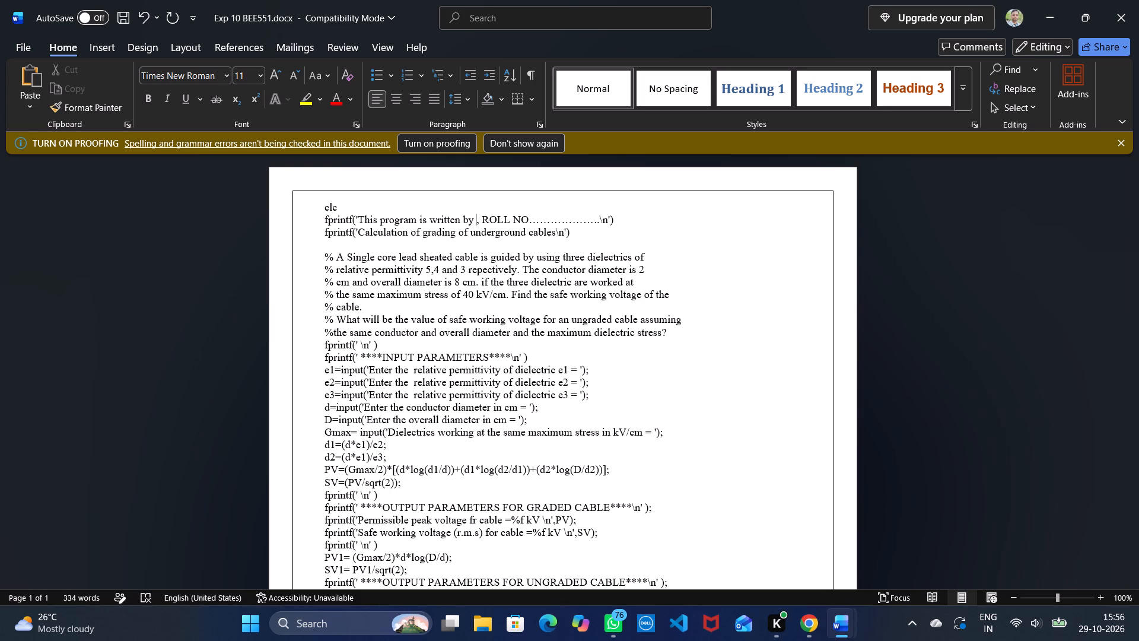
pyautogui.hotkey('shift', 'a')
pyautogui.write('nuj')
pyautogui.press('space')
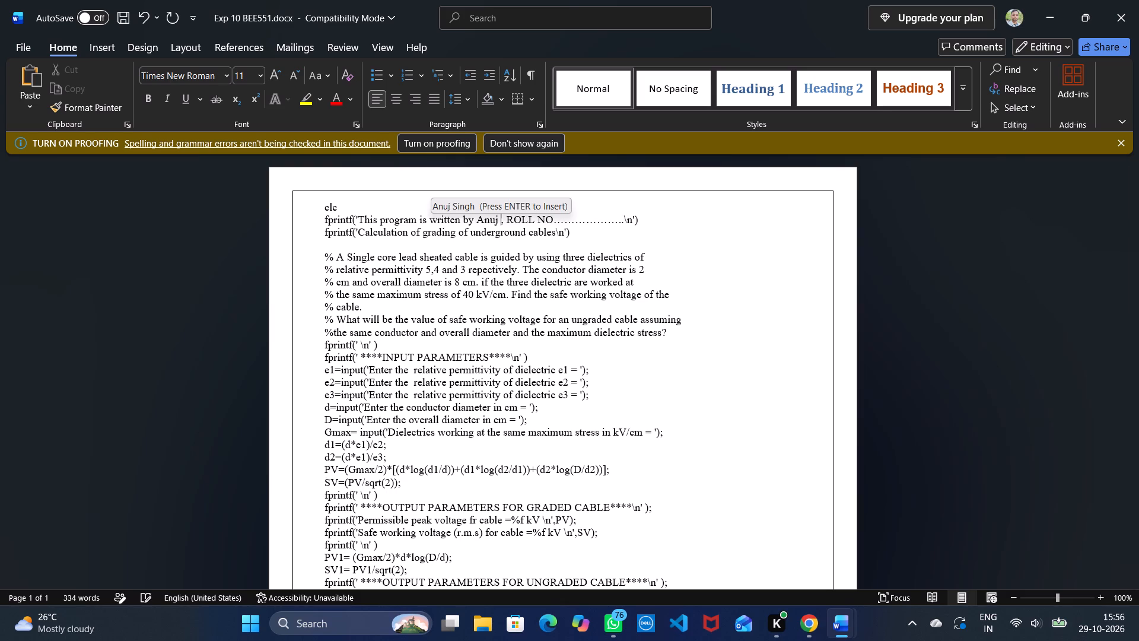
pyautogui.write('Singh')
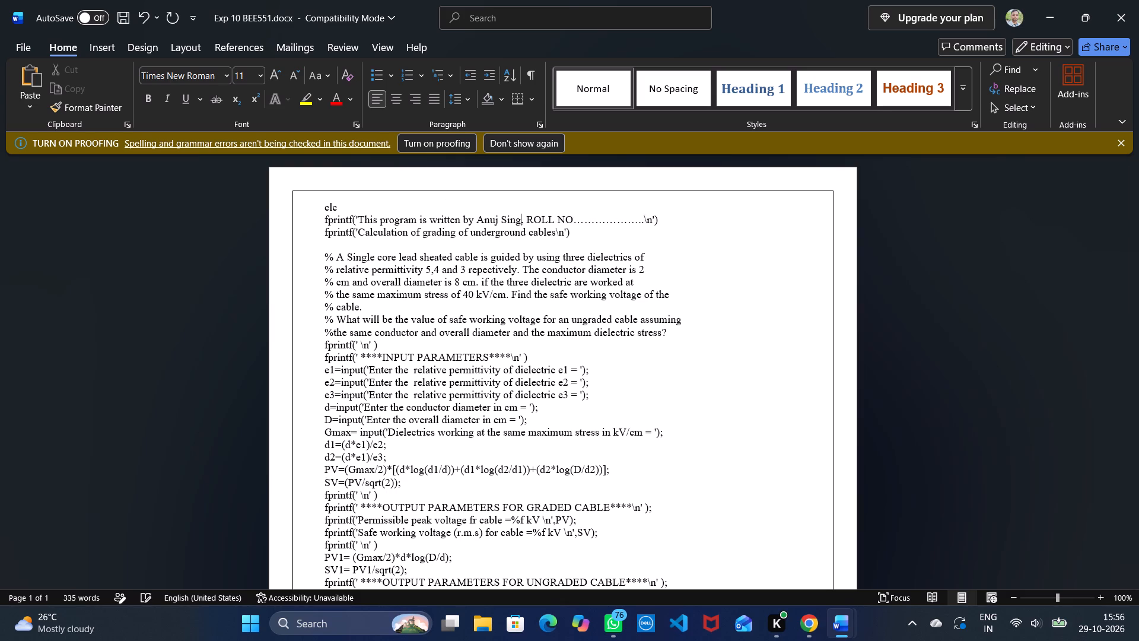
# Replace the dotted placeholder after ROLL NO in the first fprintf line with the student's roll number.
pyautogui.click(650, 222)
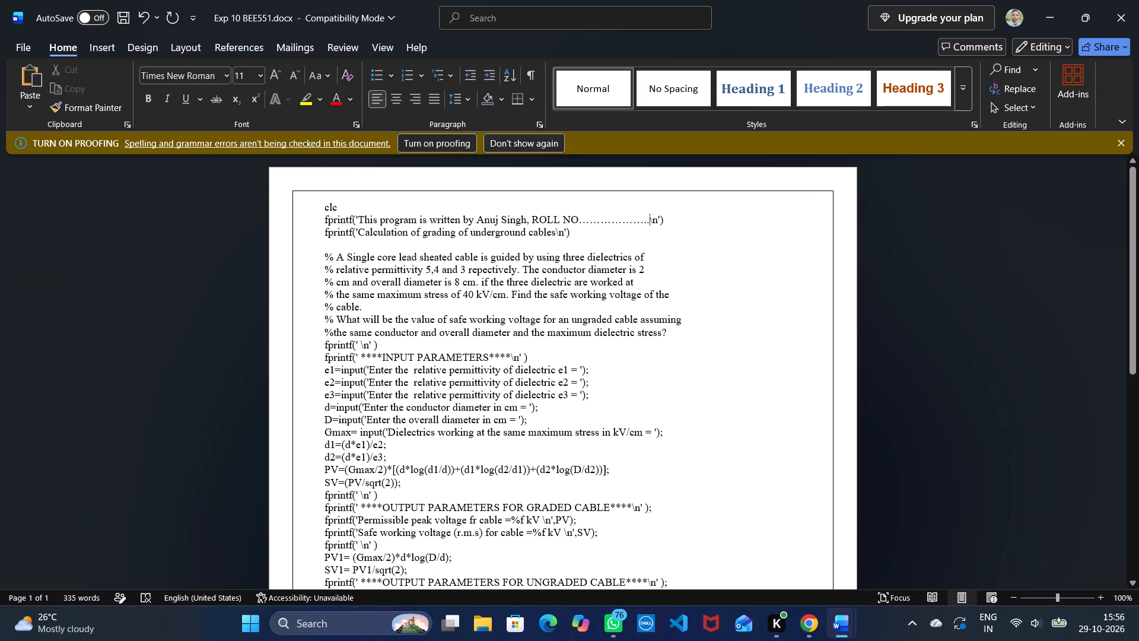
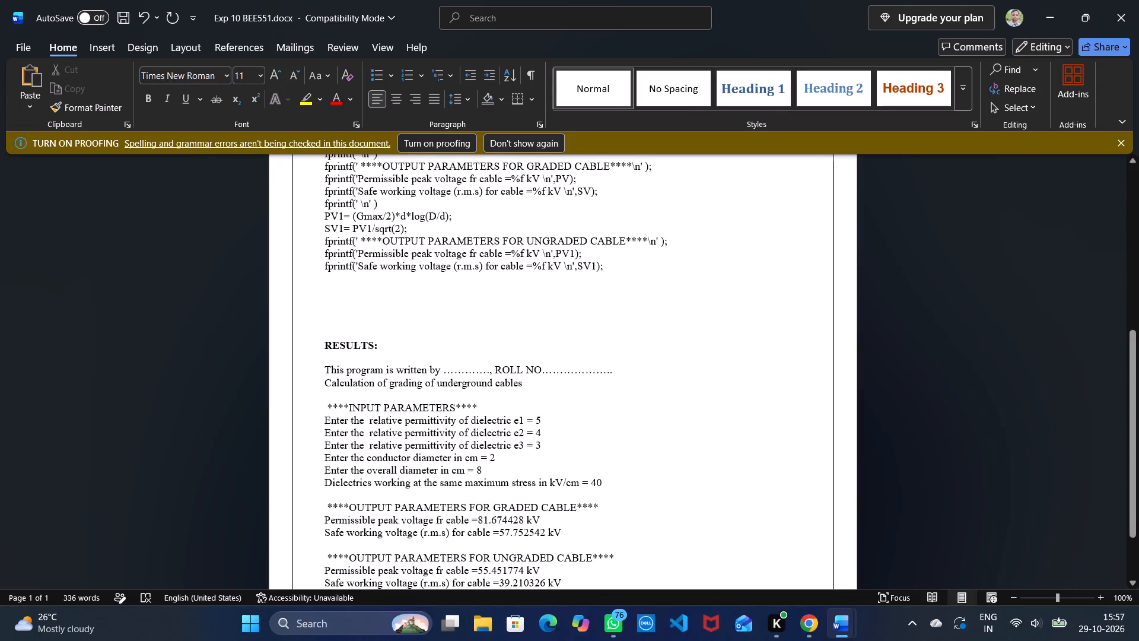
# Replace the dotted placeholder after "This program is written by" under the RESULTS heading with the student's name.
pyautogui.scroll(-1, 681, 396)
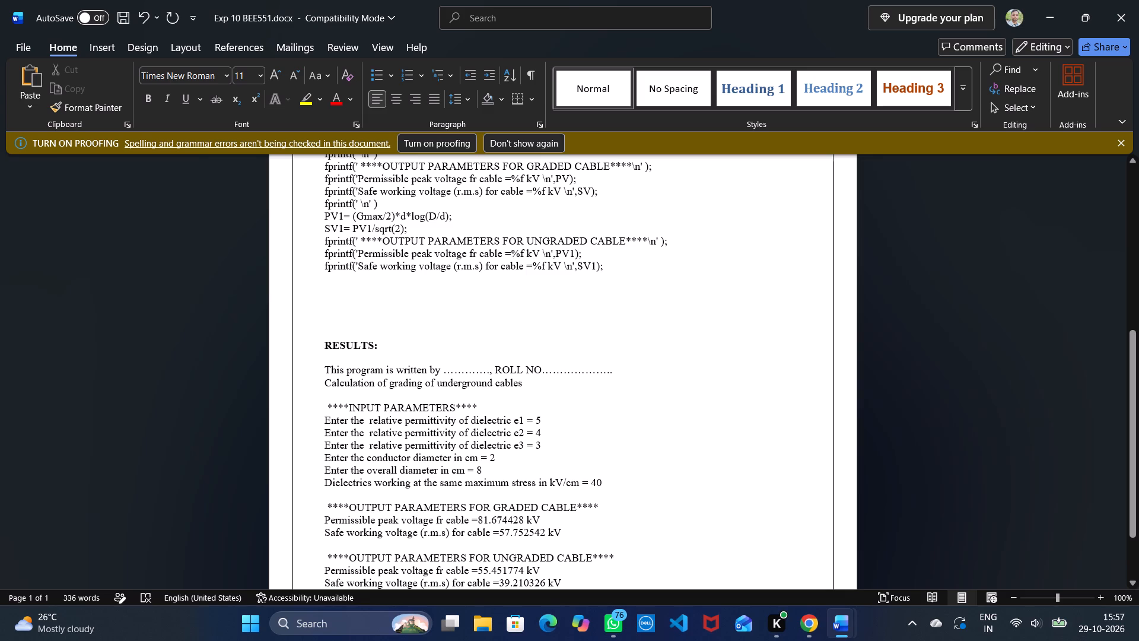
pyautogui.click(489, 370)
pyautogui.press('BackSpace')
pyautogui.press('BackSpace')
pyautogui.press('BackSpace')
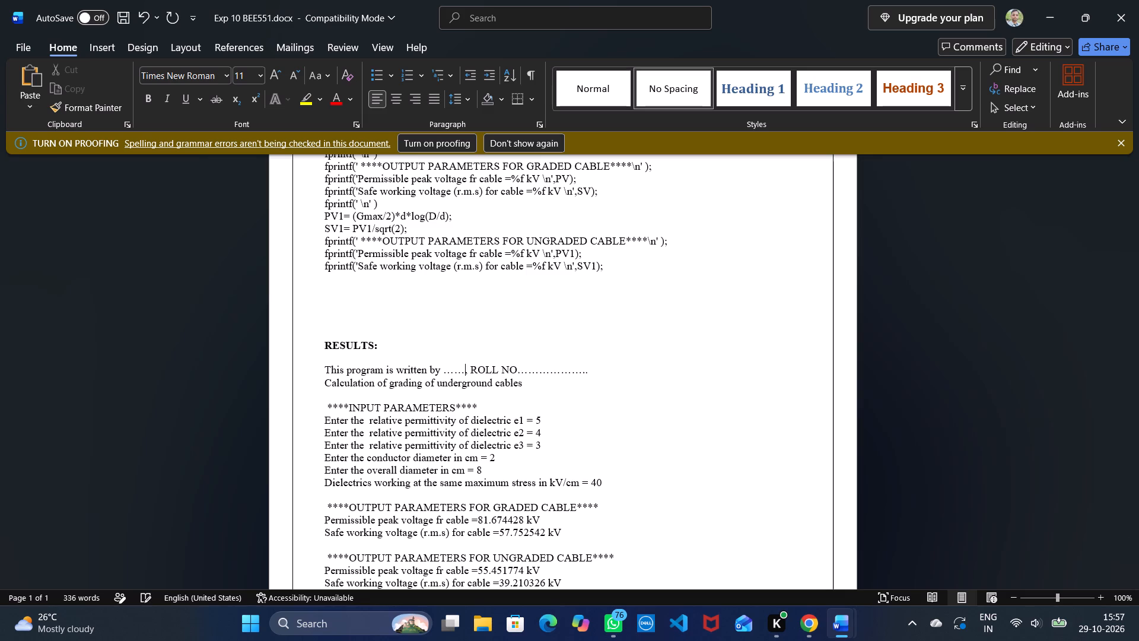
pyautogui.press('BackSpace')
pyautogui.press('BackSpace')
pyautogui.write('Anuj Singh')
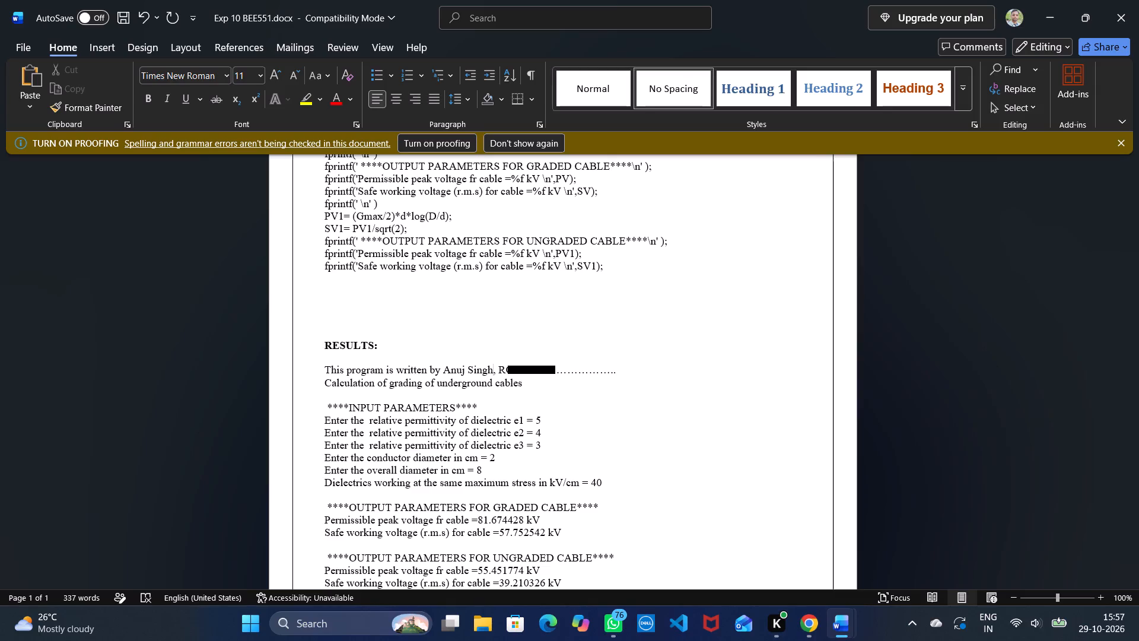
# Replace the dotted placeholder after ROLL NO under the RESULTS heading with the student's roll number.
pyautogui.click(619, 369)
pyautogui.press('BackSpace')
pyautogui.press('BackSpace')
pyautogui.press('BackSpace')
pyautogui.press('BackSpace')
pyautogui.press('BackSpace')
pyautogui.press('BackSpace')
pyautogui.press('BackSpace')
pyautogui.press('BackSpace')
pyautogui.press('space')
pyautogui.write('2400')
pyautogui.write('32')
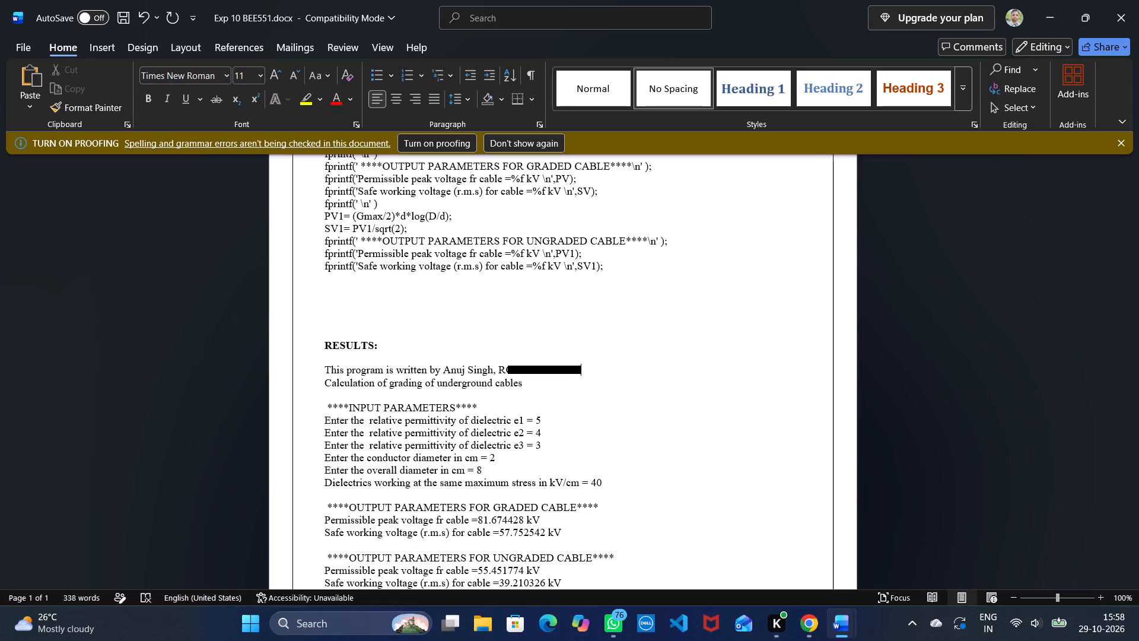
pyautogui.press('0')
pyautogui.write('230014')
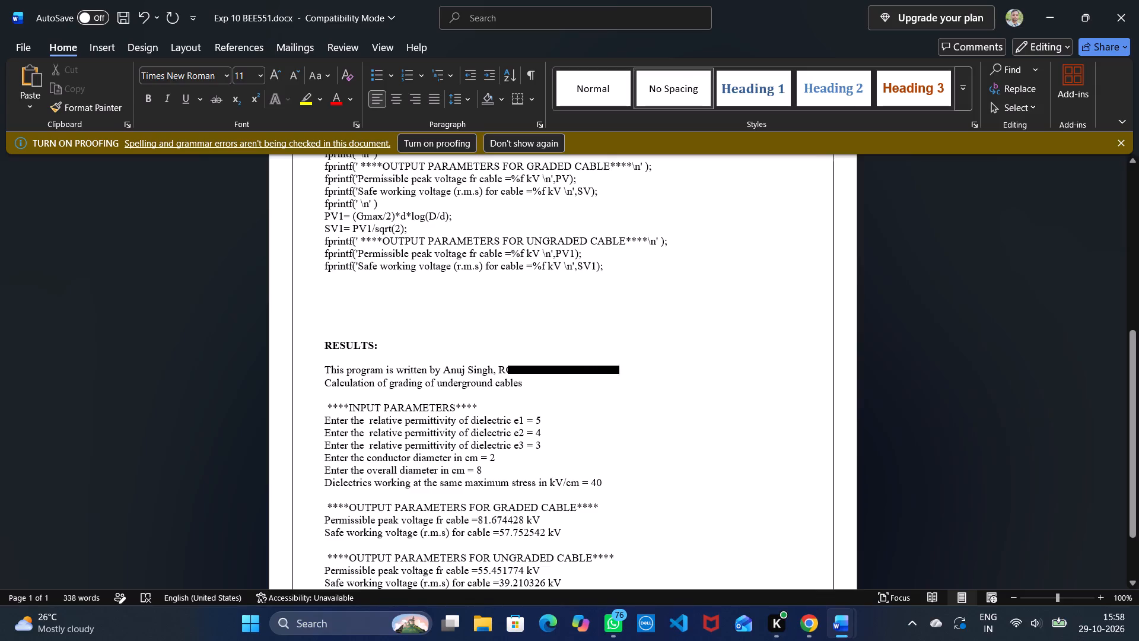
# Turn on AutoSave for the document by uploading it to the personal OneDrive.
pyautogui.scroll(-3, 619, 418)
pyautogui.scroll(5, 619, 418)
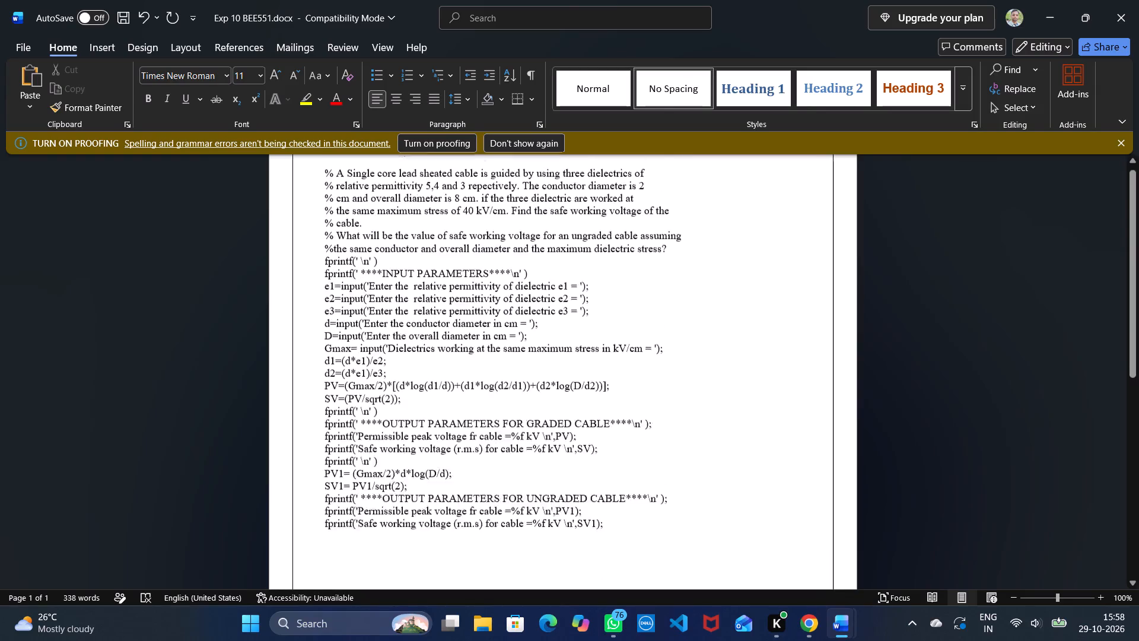
pyautogui.scroll(1, 609, 389)
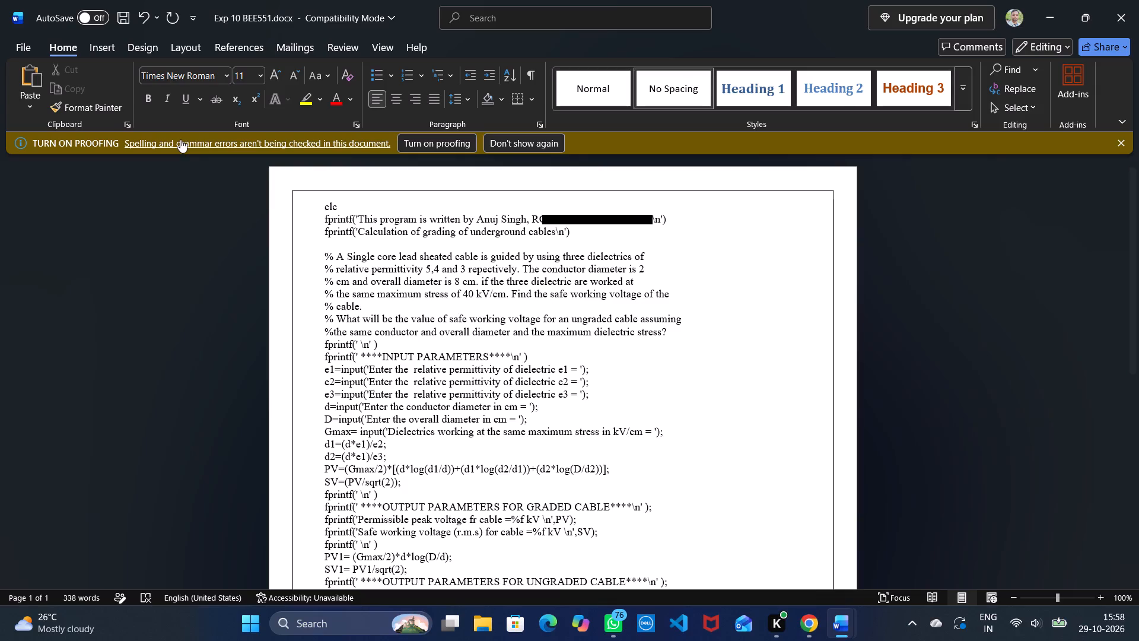
pyautogui.click(26, 44)
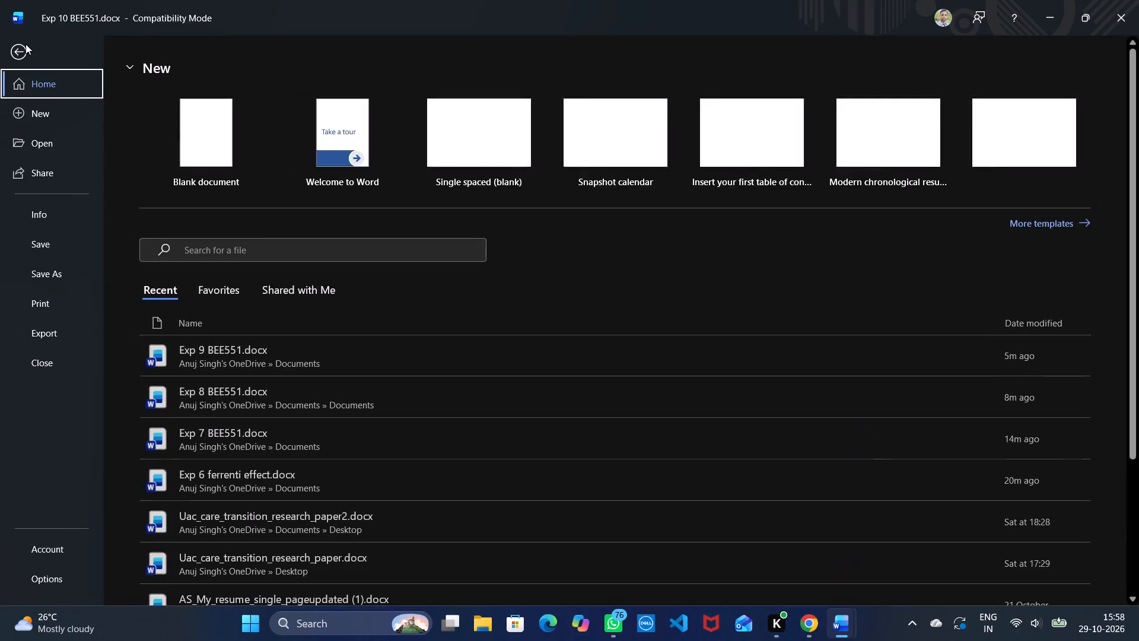
pyautogui.click(15, 51)
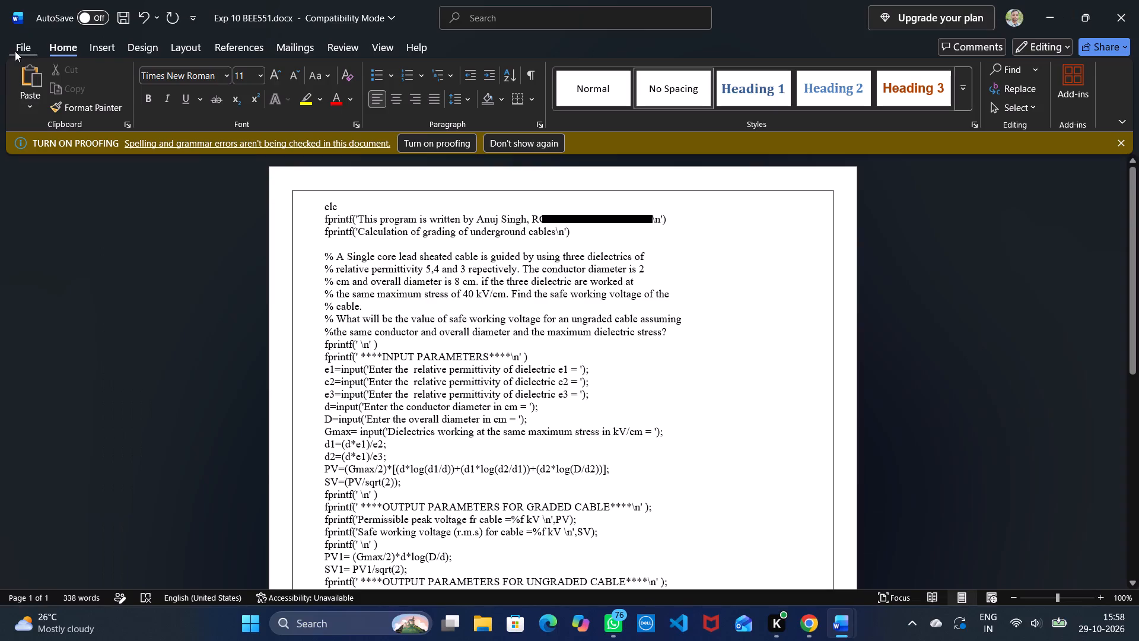
pyautogui.click(84, 11)
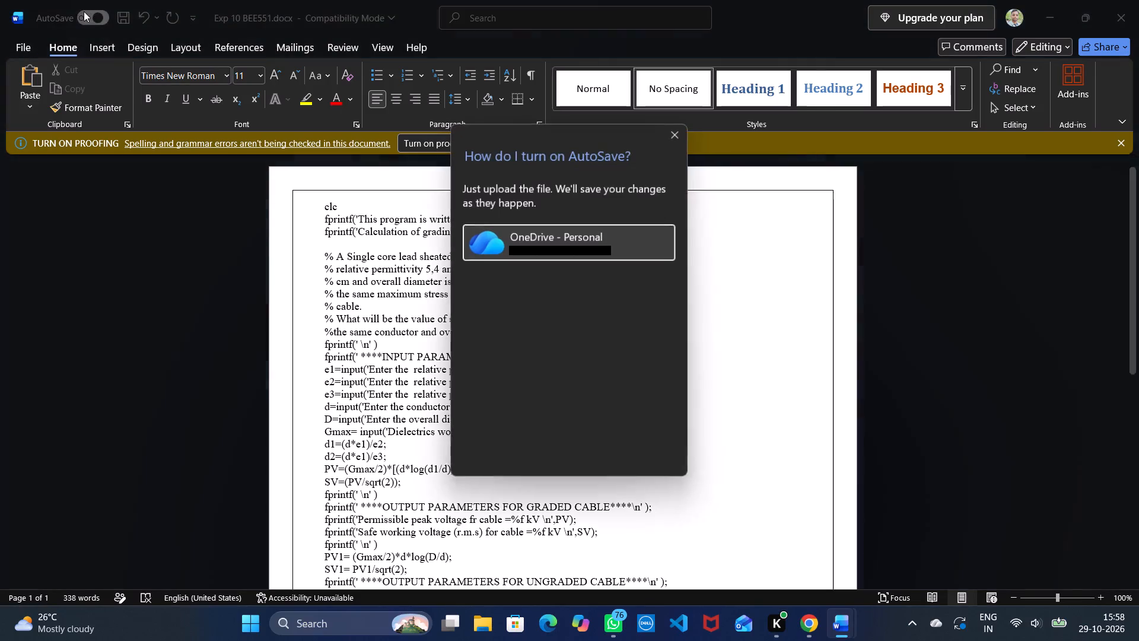
pyautogui.click(629, 234)
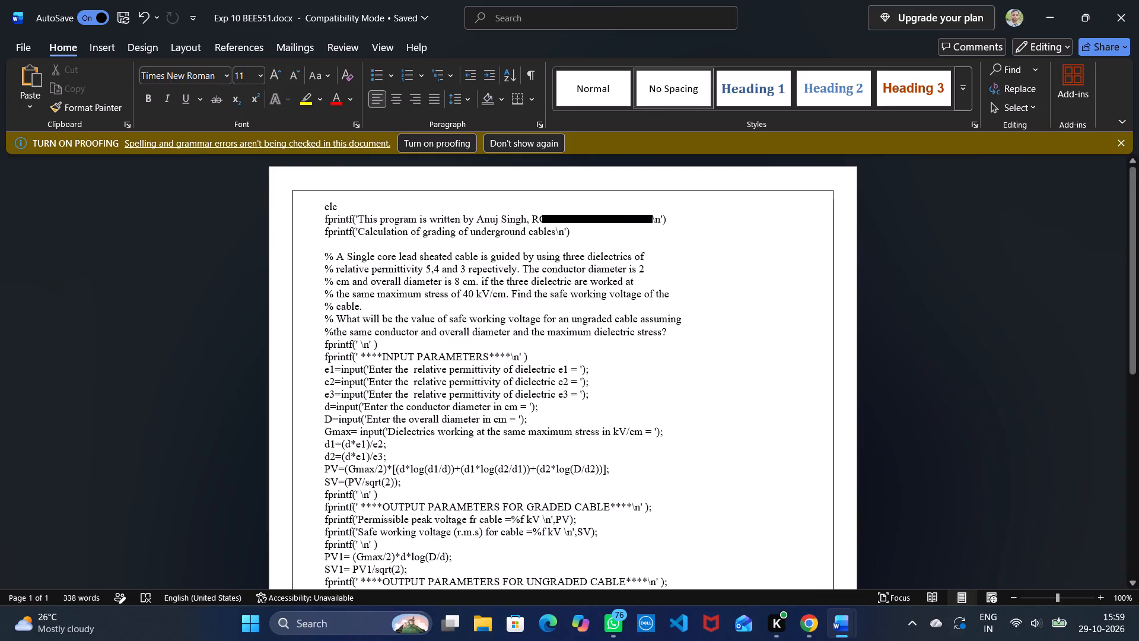
# Save a PDF copy named Exp 10 BEE551 in New folder under Documents, and close the published PDF.
pyautogui.click(33, 47)
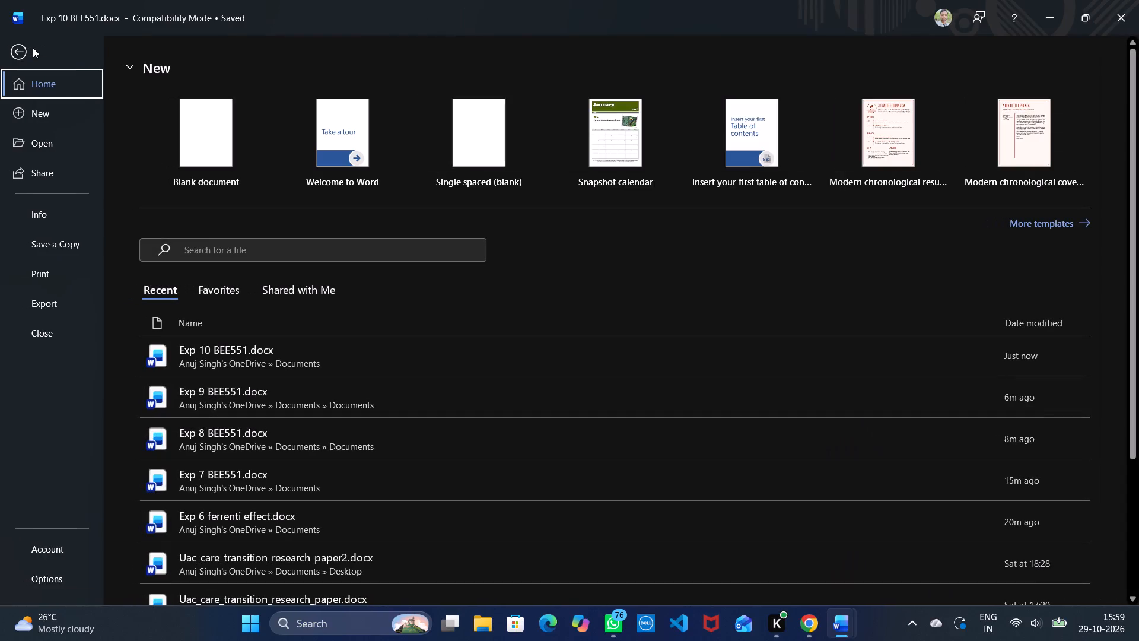
pyautogui.click(69, 249)
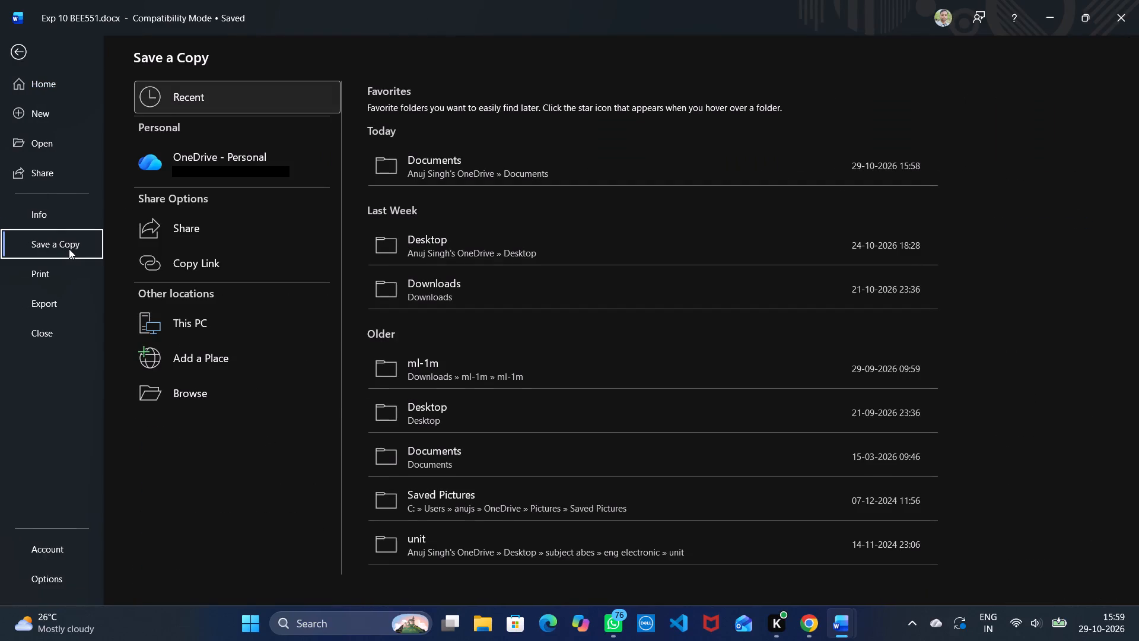
pyautogui.click(182, 399)
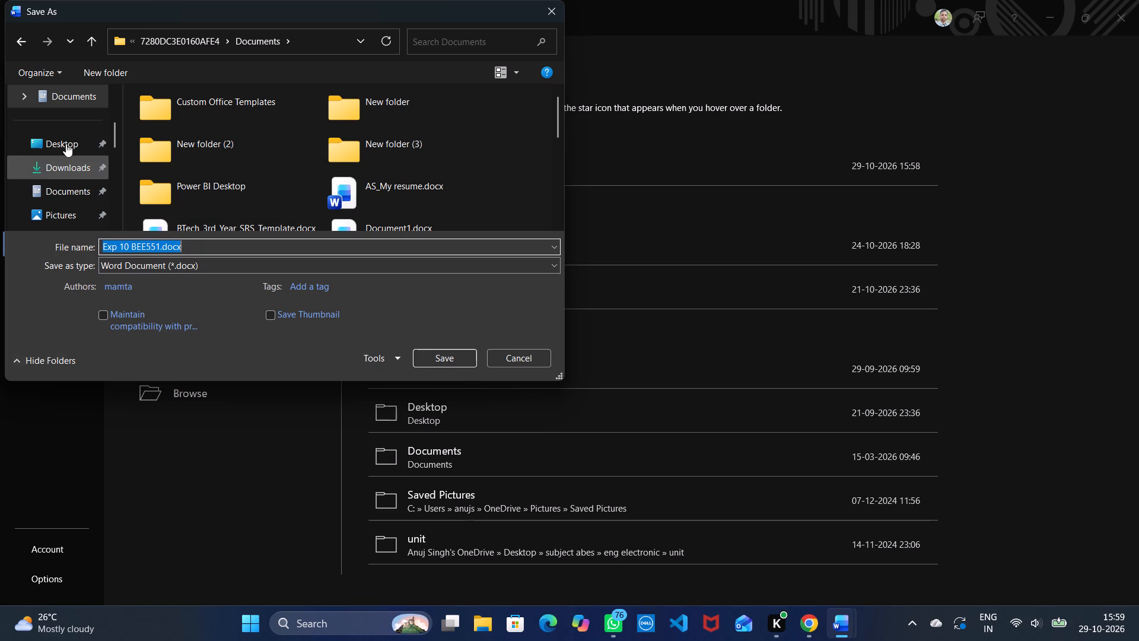
pyautogui.click(62, 196)
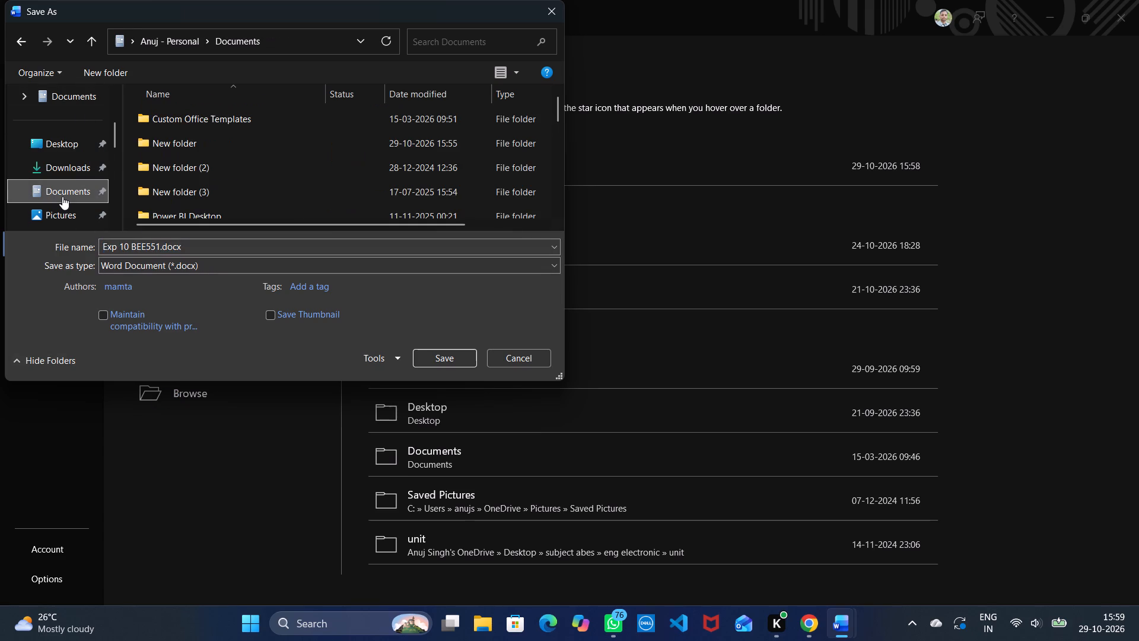
pyautogui.click(218, 145)
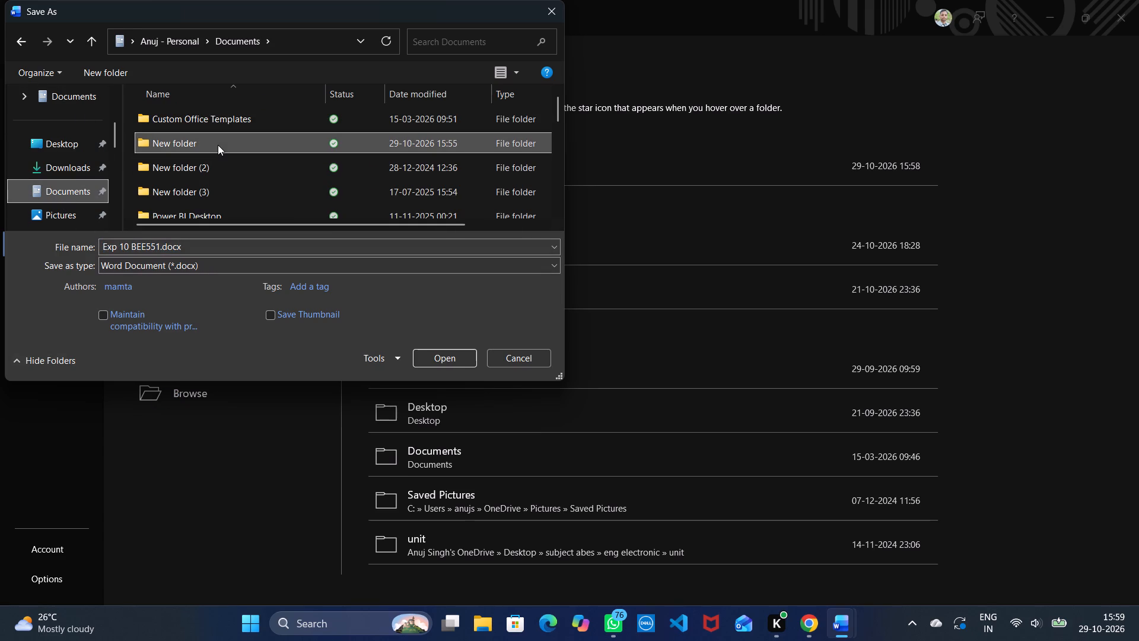
pyautogui.click(456, 265)
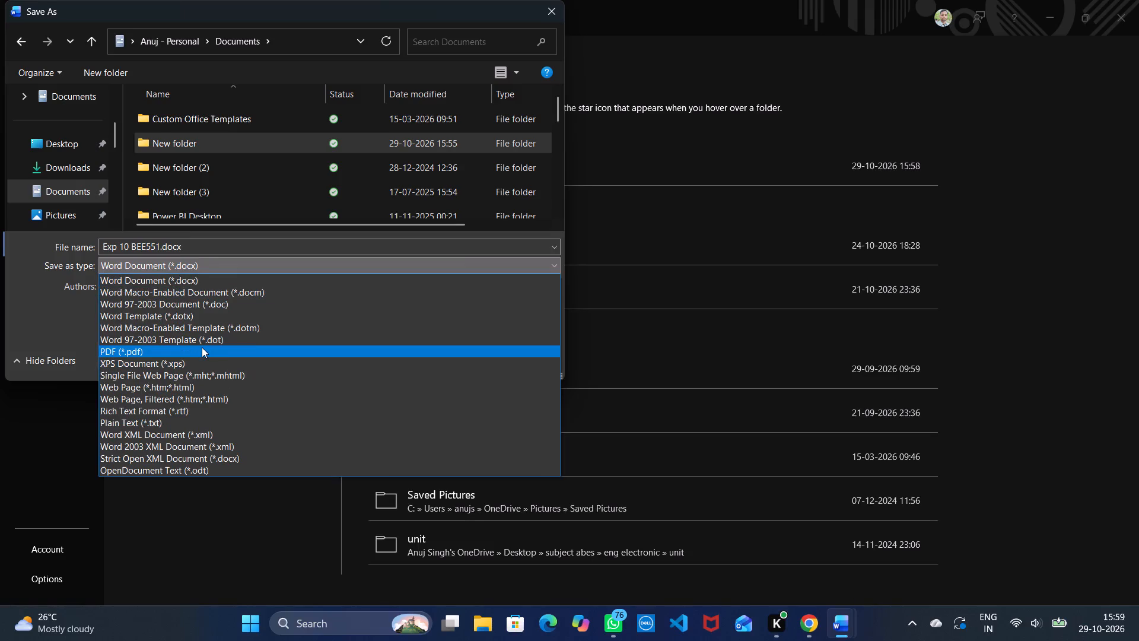
pyautogui.click(202, 347)
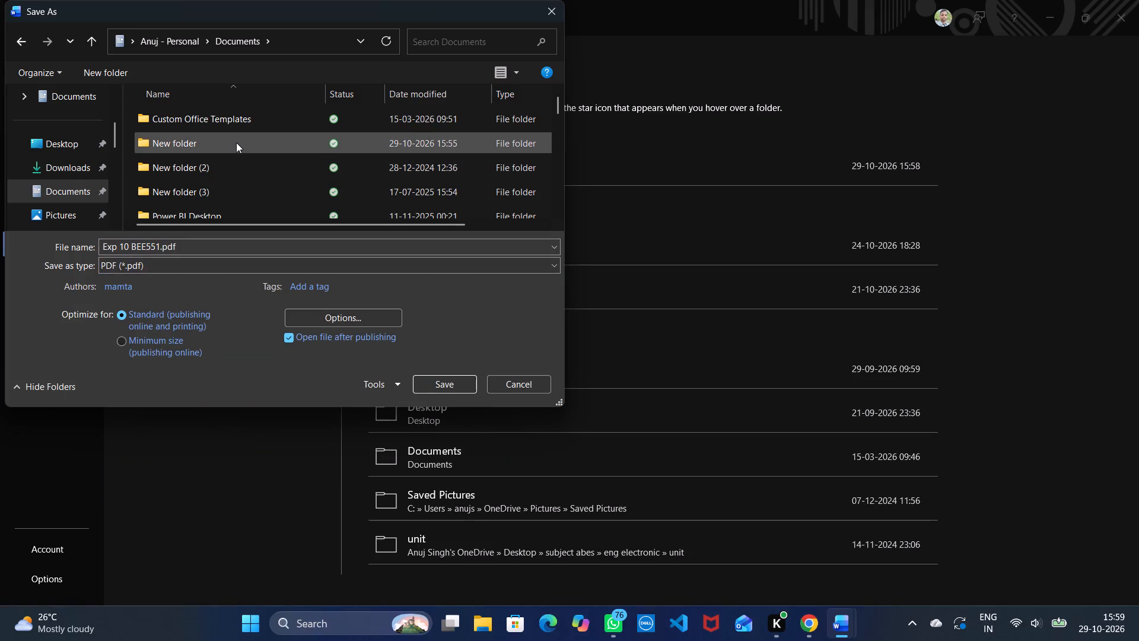
pyautogui.click(236, 142)
pyautogui.click(434, 380)
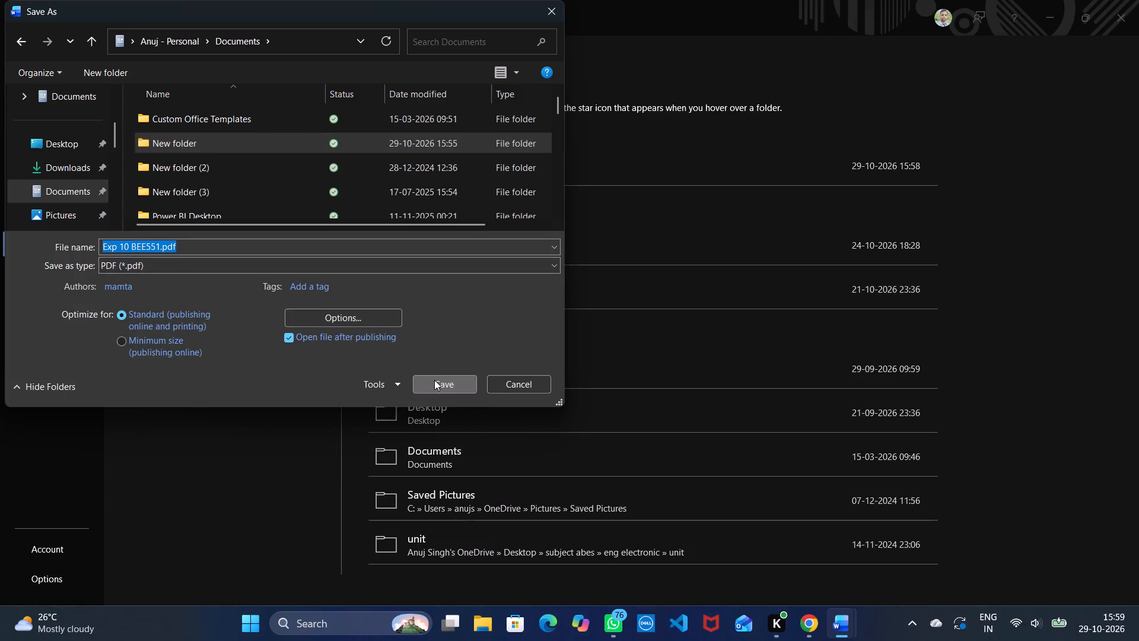
pyautogui.click(441, 384)
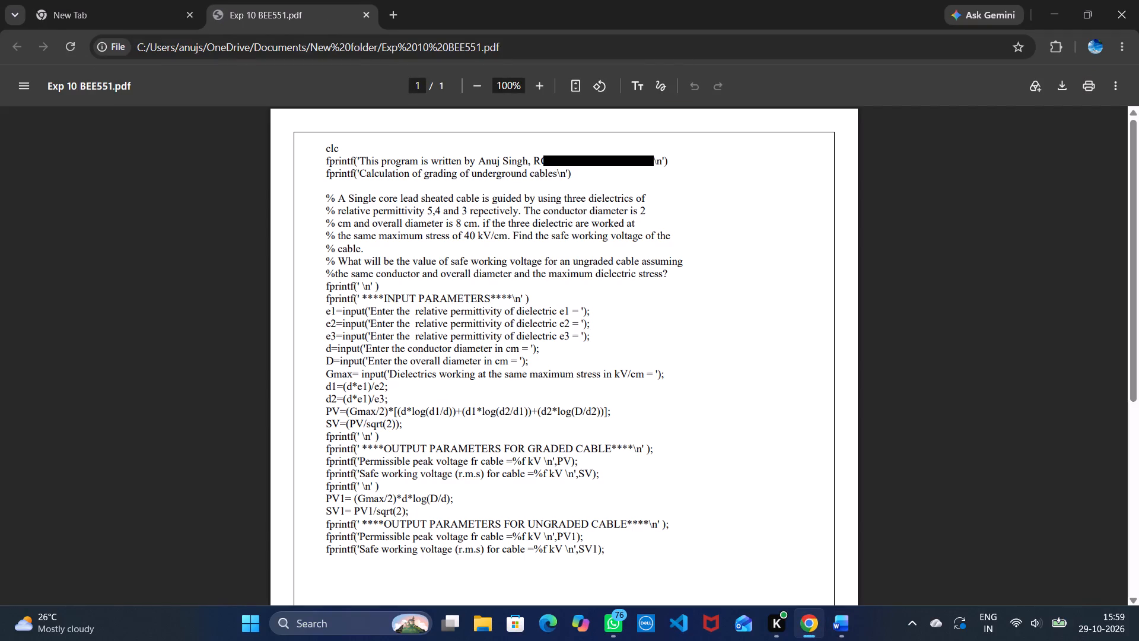
pyautogui.click(367, 9)
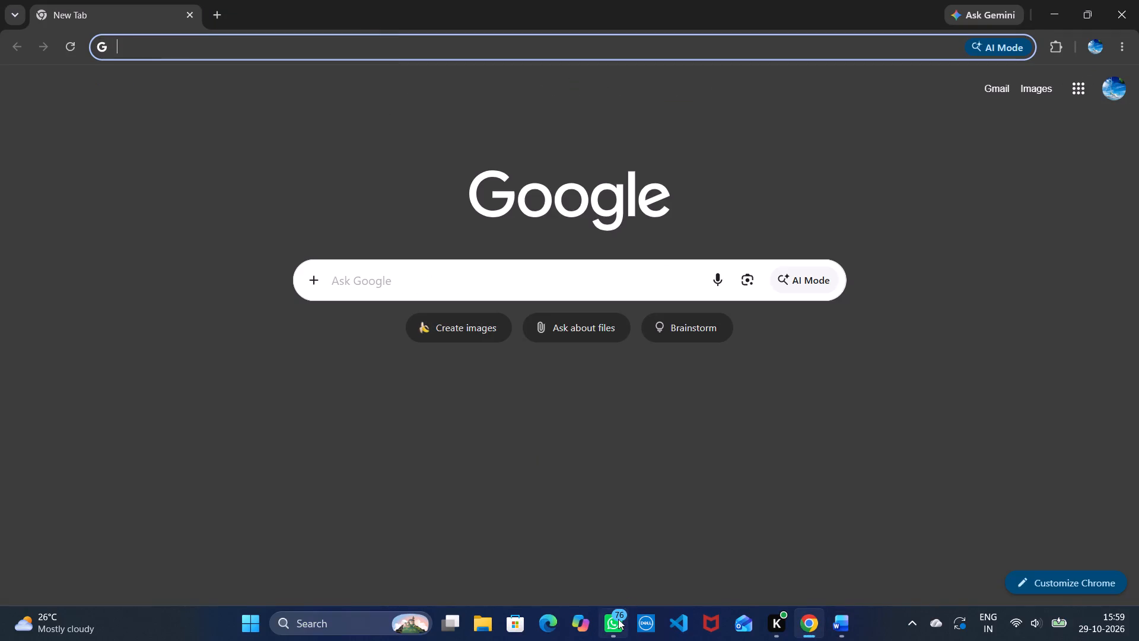
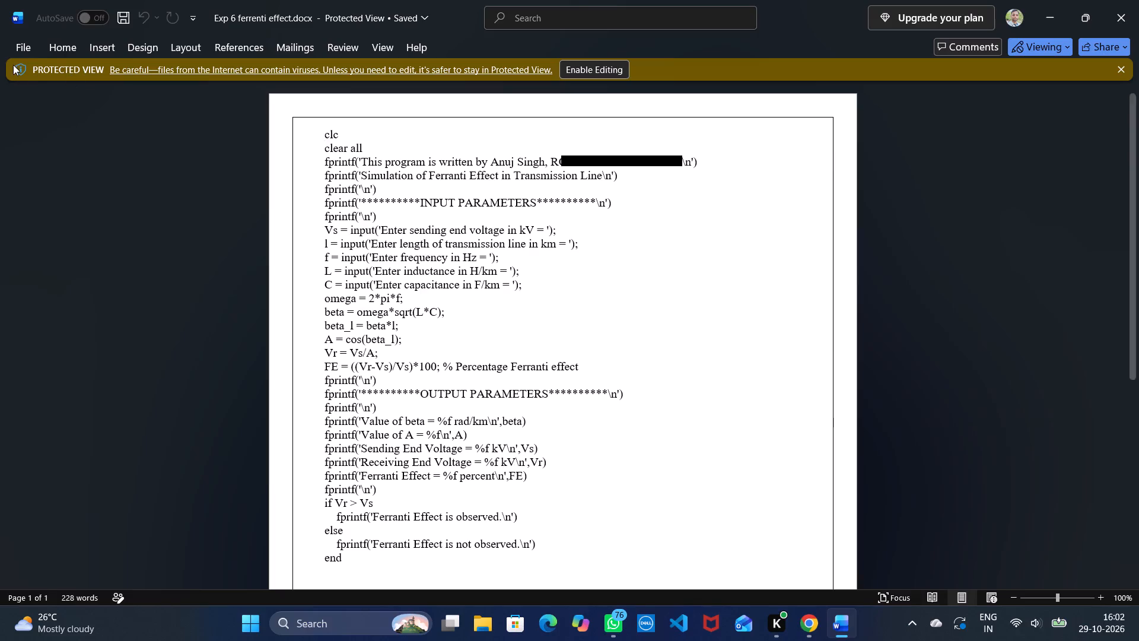
# Enable editing of the protected Exp 6 ferrenti effect document.
pyautogui.click(109, 42)
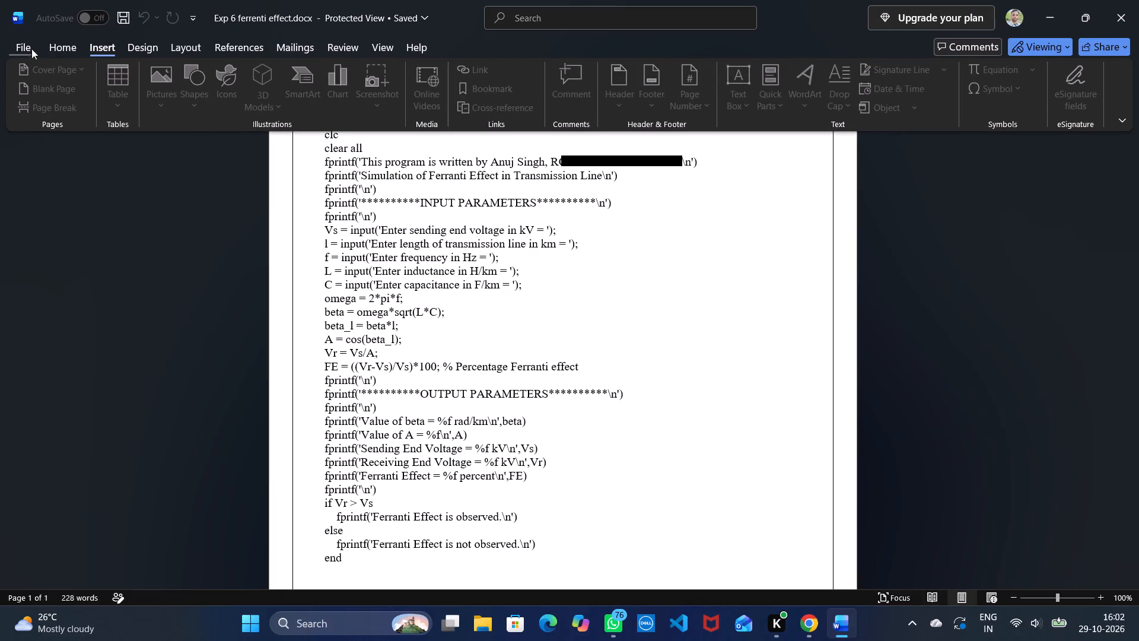
pyautogui.click(61, 47)
pyautogui.click(106, 250)
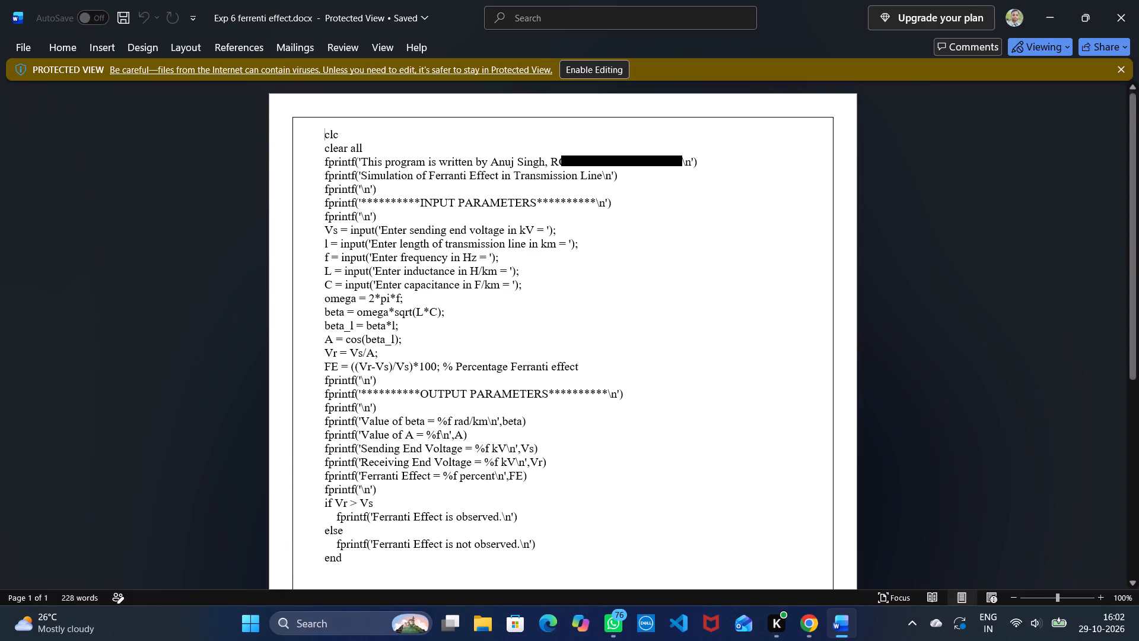
pyautogui.click(596, 65)
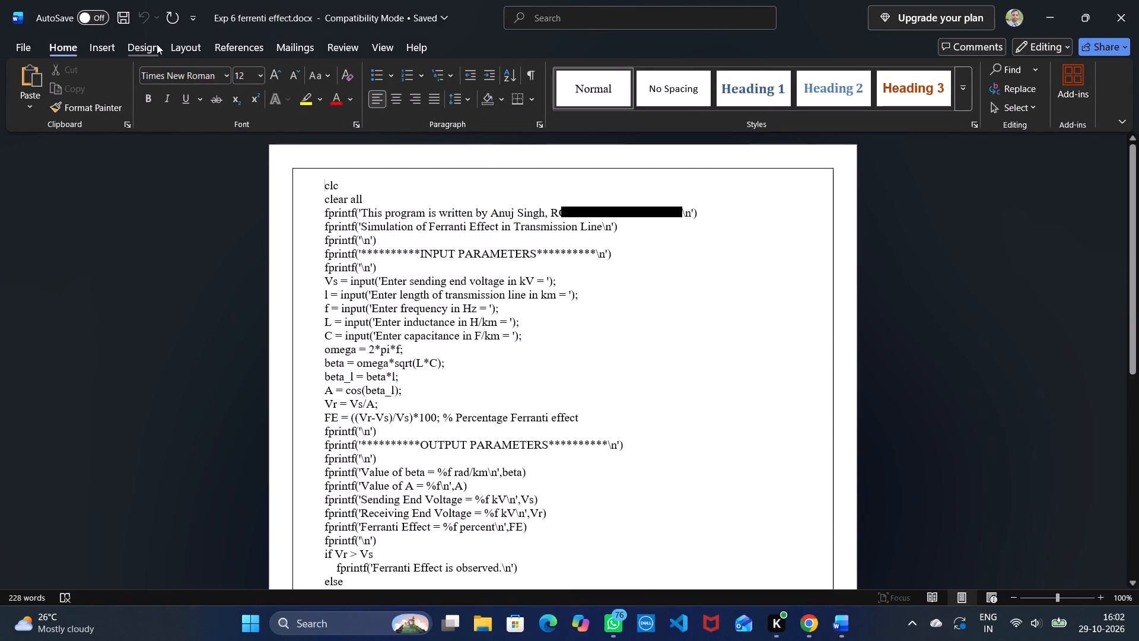
# Insert the text of Exp 7 BEE551.docx from the Documents folder at the very start of the document.
pyautogui.click(95, 45)
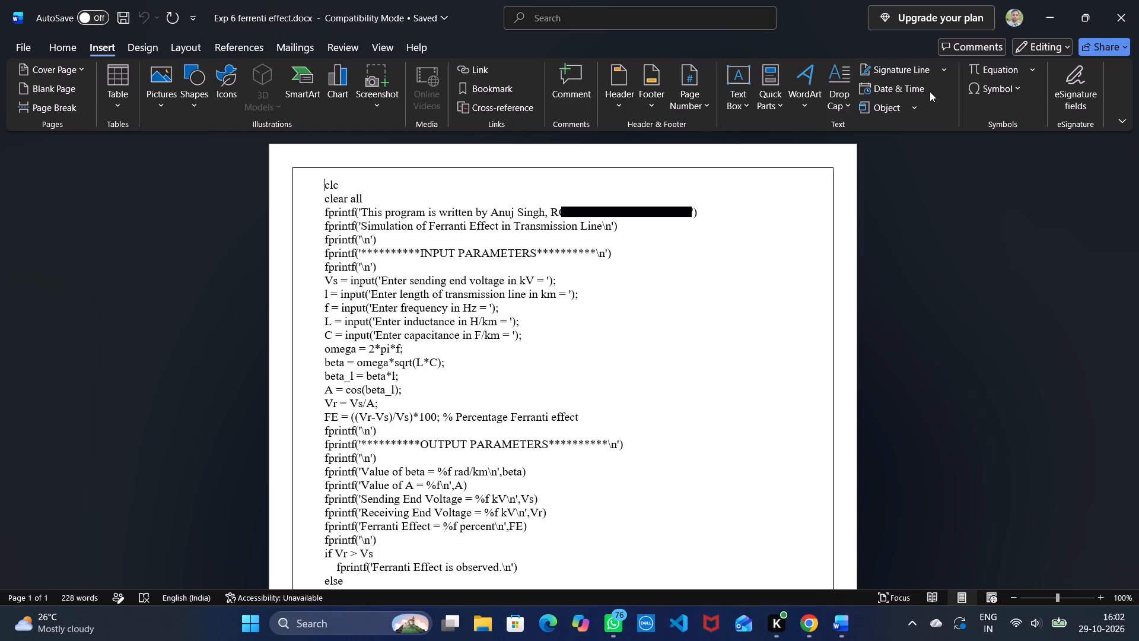
pyautogui.click(914, 107)
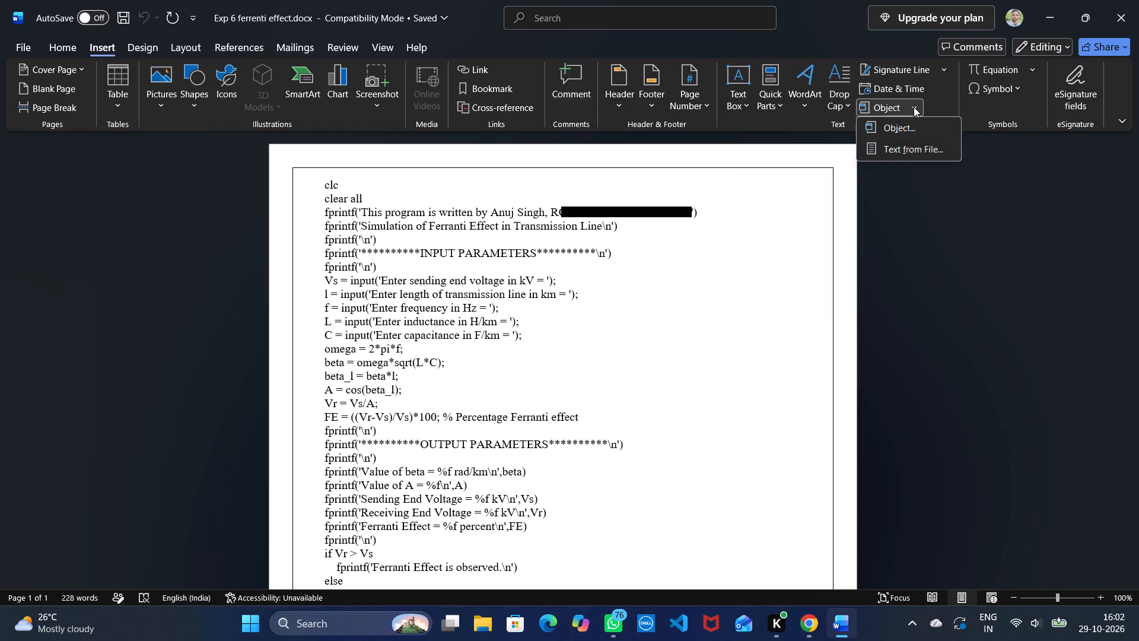
pyautogui.click(911, 150)
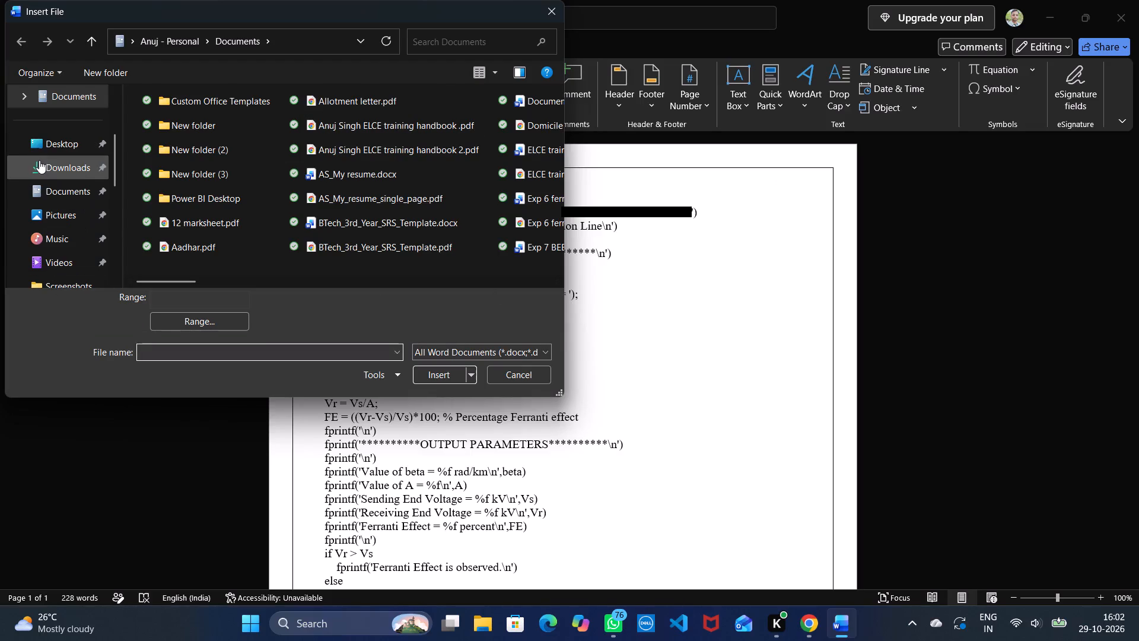
pyautogui.click(560, 281)
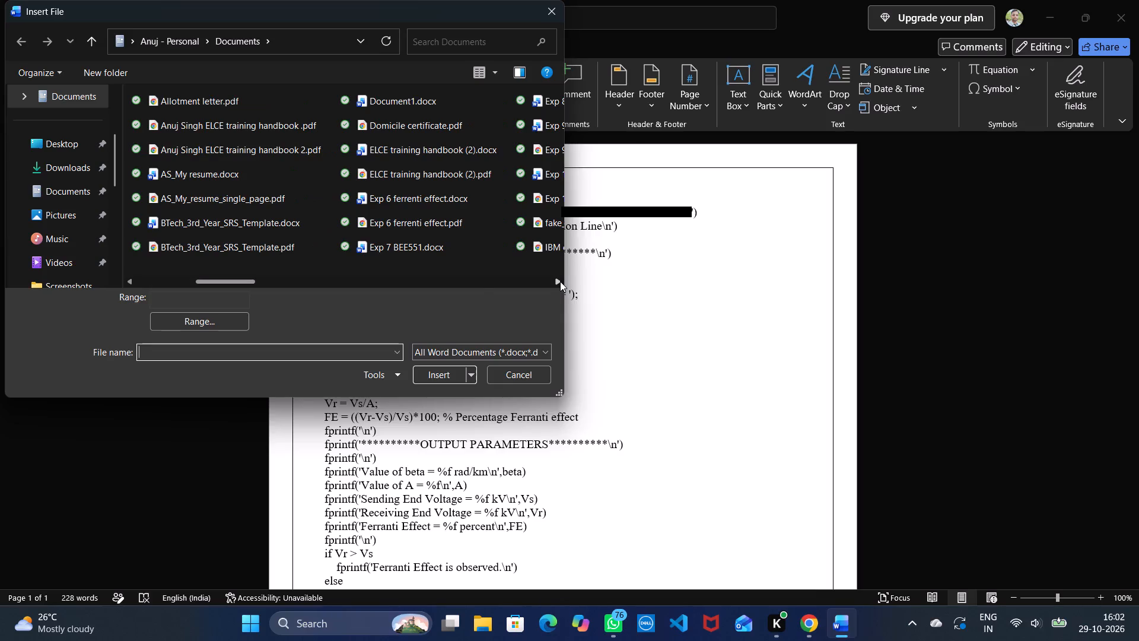
pyautogui.click(449, 247)
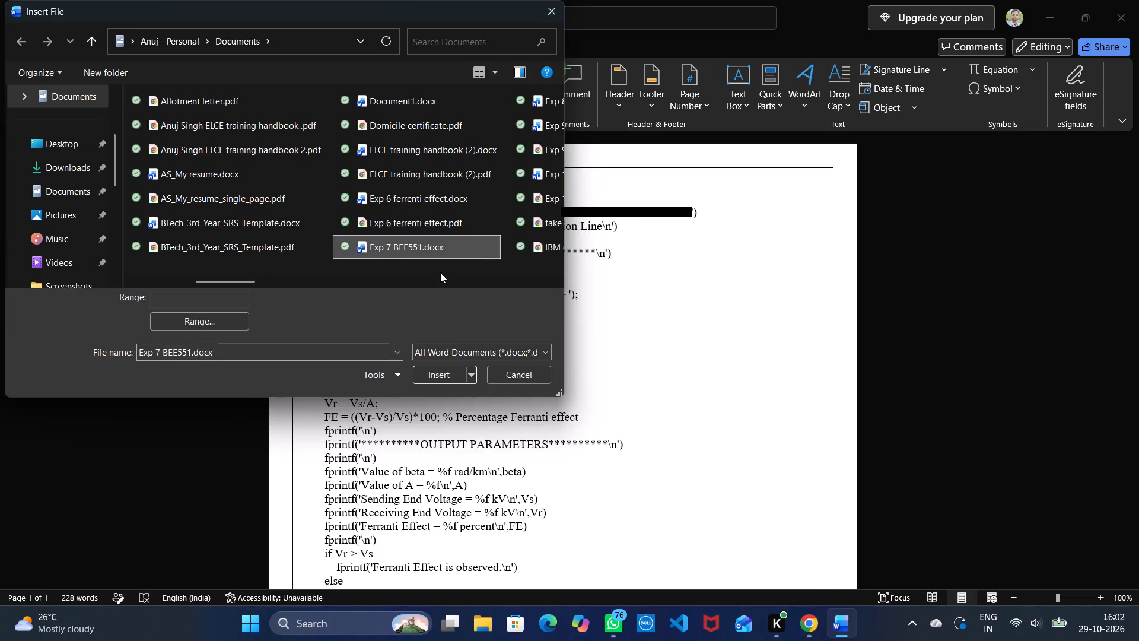
pyautogui.click(437, 374)
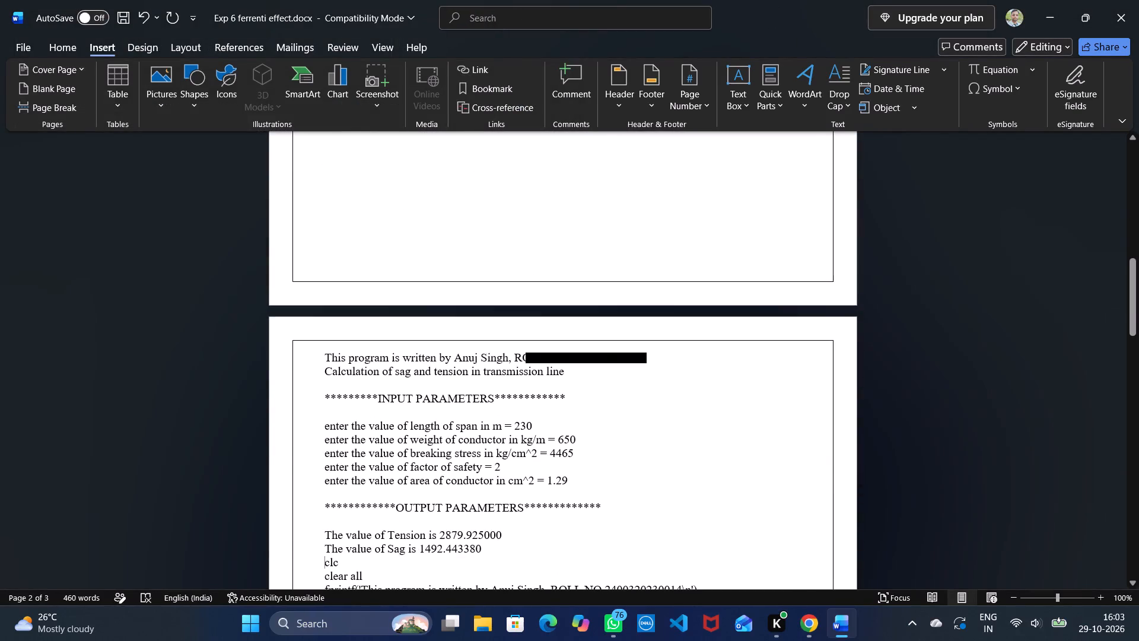
# Review the combined document's page layout and where the Exp 7 sag and tension text meets the Ferranti effect code.
pyautogui.scroll(9, 638, 389)
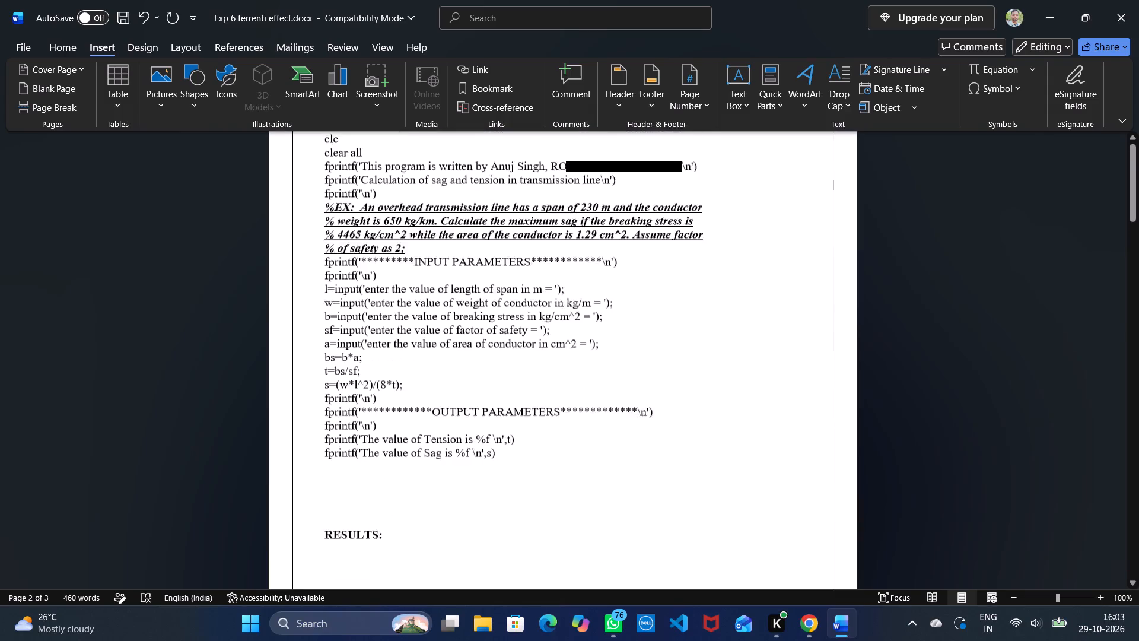
pyautogui.scroll(4, 638, 389)
pyautogui.scroll(-5, 638, 389)
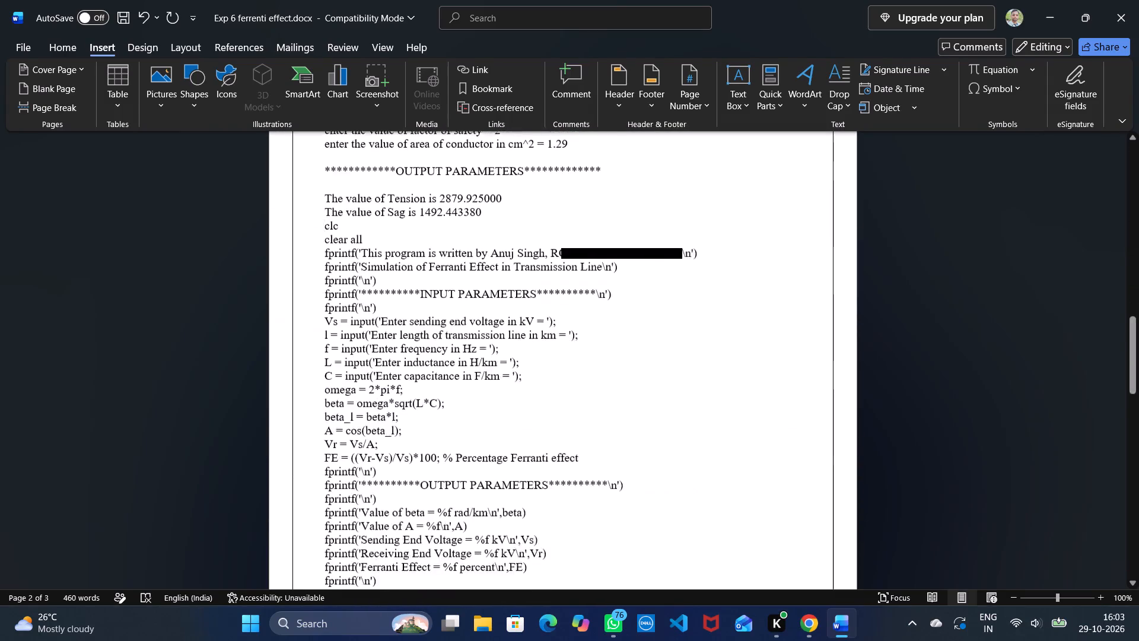
pyautogui.scroll(-7, 638, 389)
pyautogui.scroll(7, 638, 389)
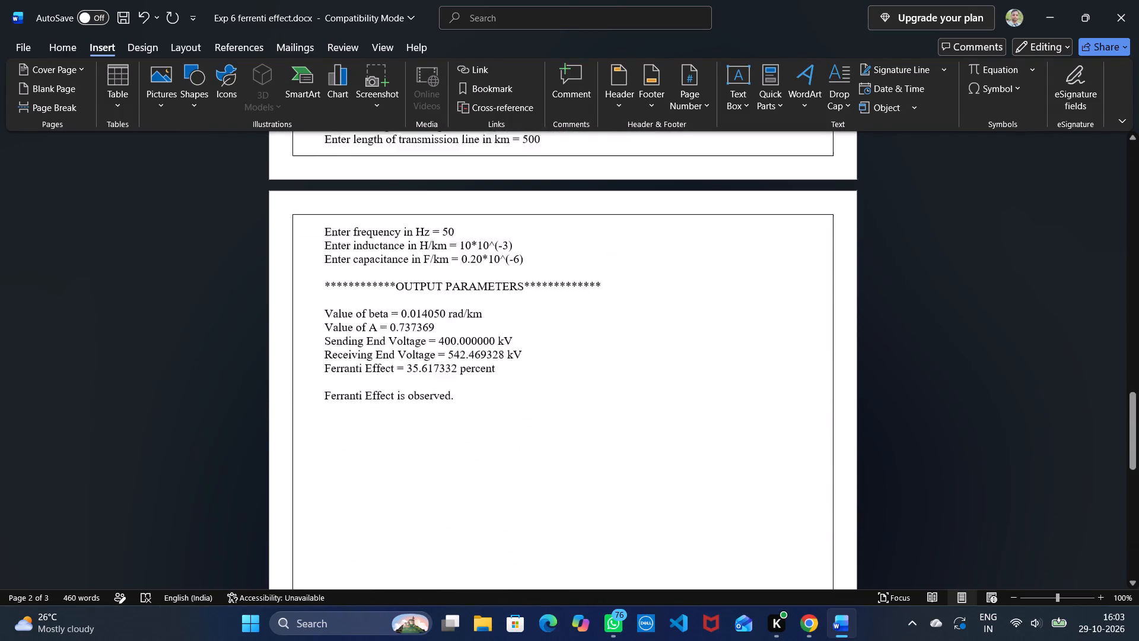
pyautogui.scroll(3, 638, 389)
pyautogui.scroll(-2, 511, 448)
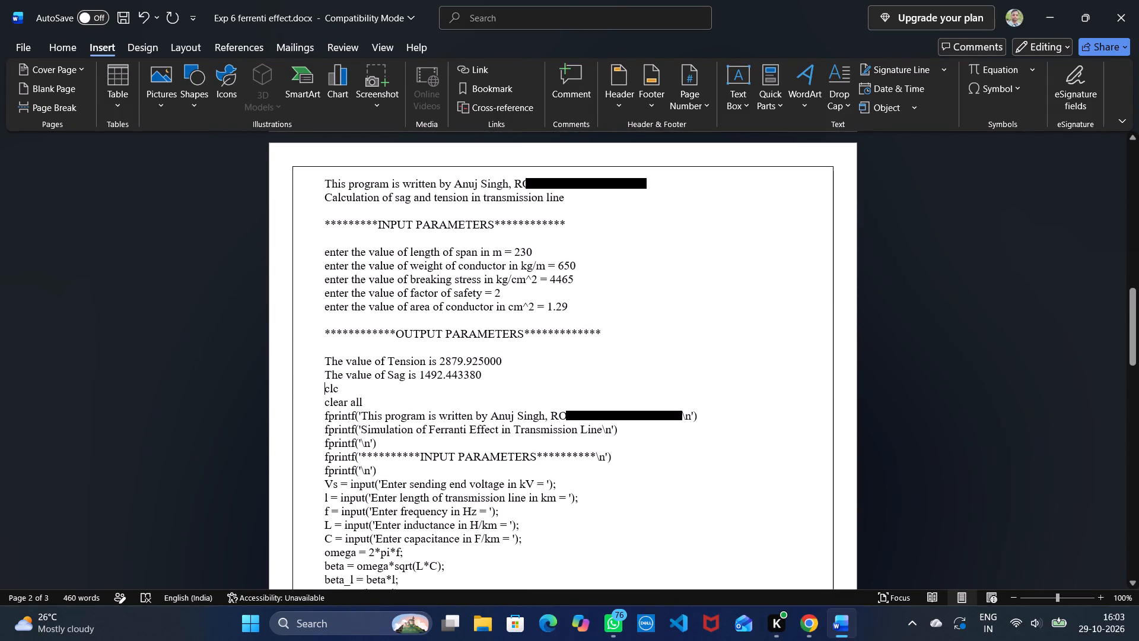
pyautogui.scroll(1, 342, 346)
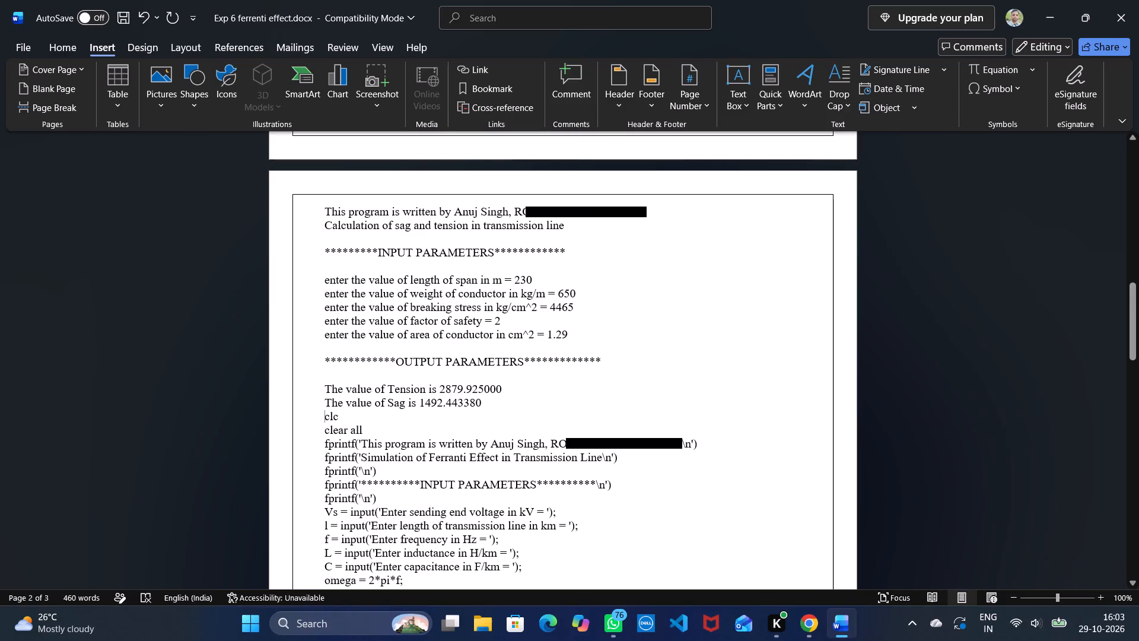
# Try to pull the sag and tension results up under the RESULTS: heading by deleting backward from their first line.
pyautogui.click(320, 209)
pyautogui.scroll(2, 340, 209)
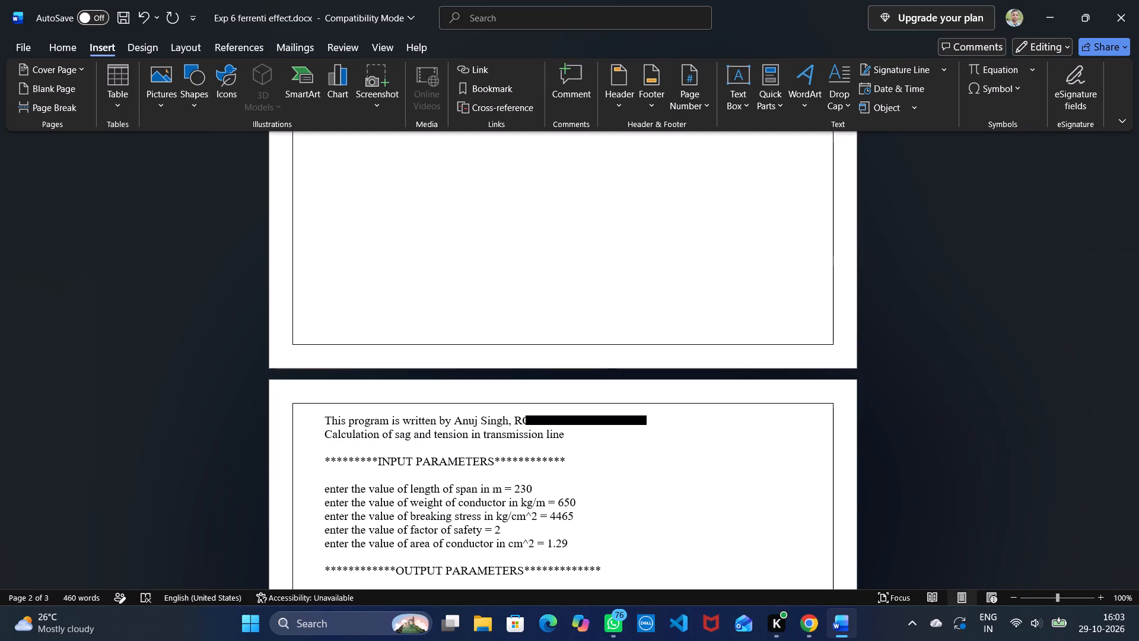
pyautogui.press('BackSpace')
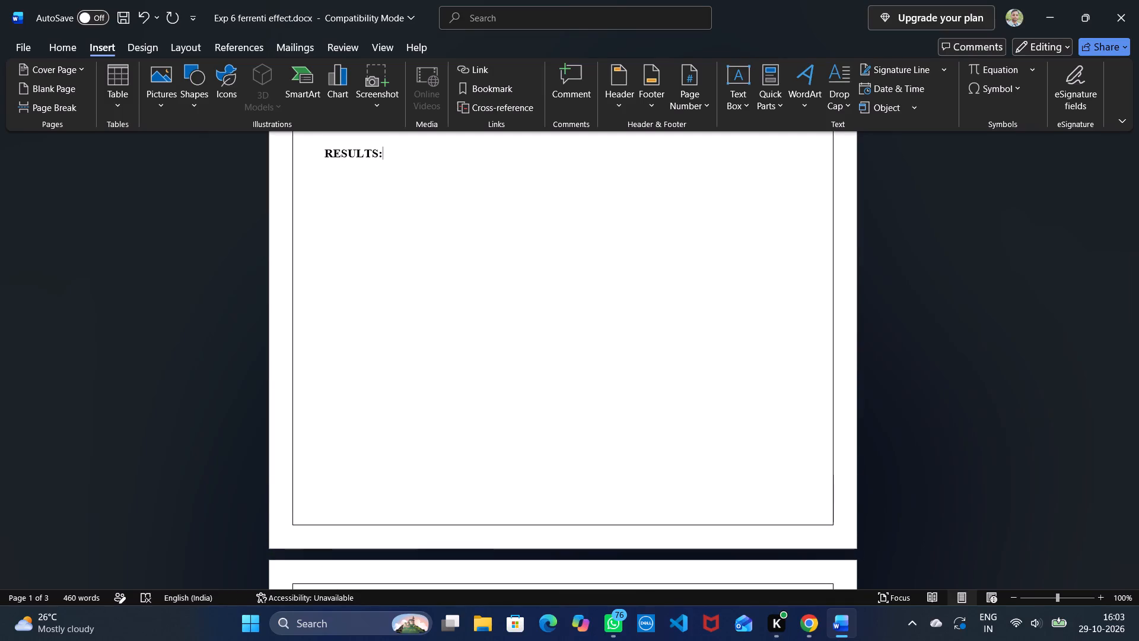
pyautogui.press('BackSpace')
pyautogui.scroll(-4, 340, 209)
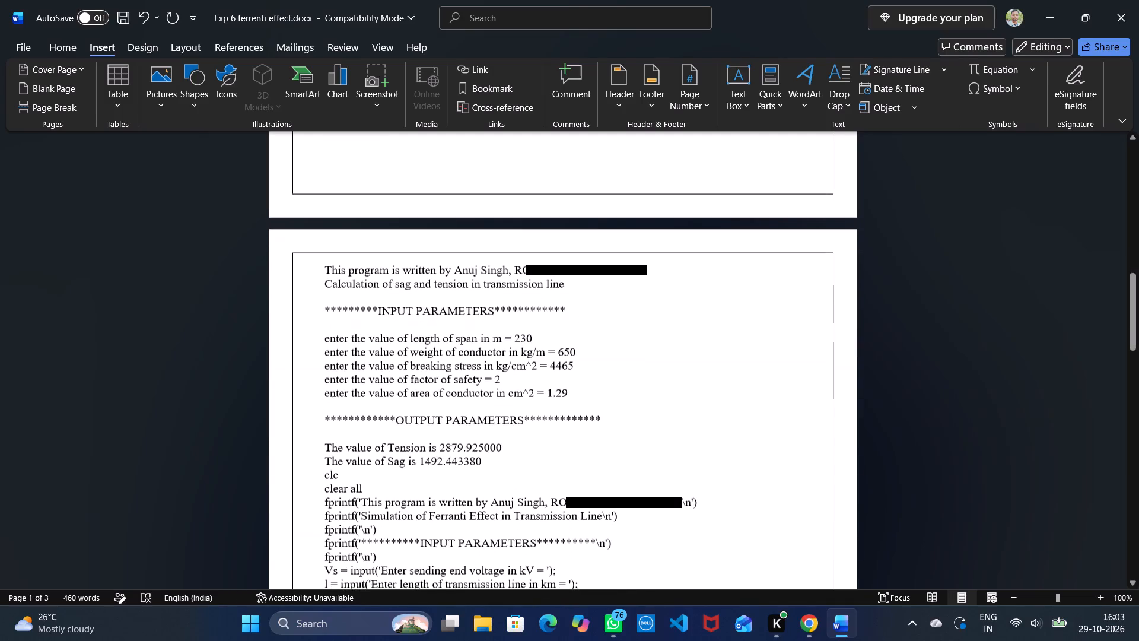
pyautogui.click(324, 267)
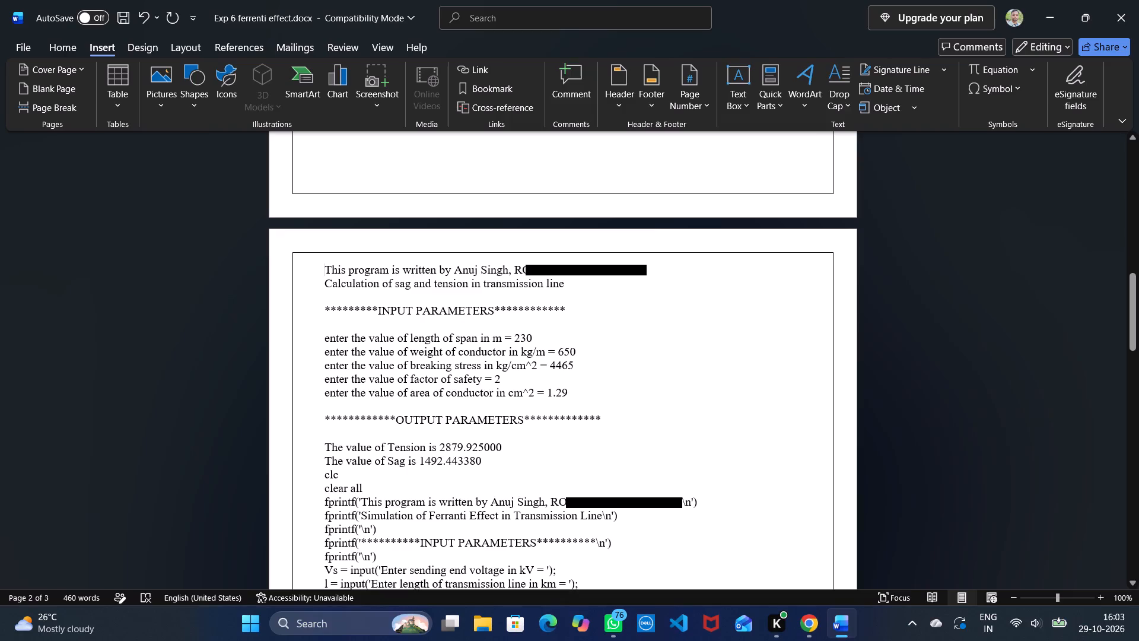
pyautogui.press('Up')
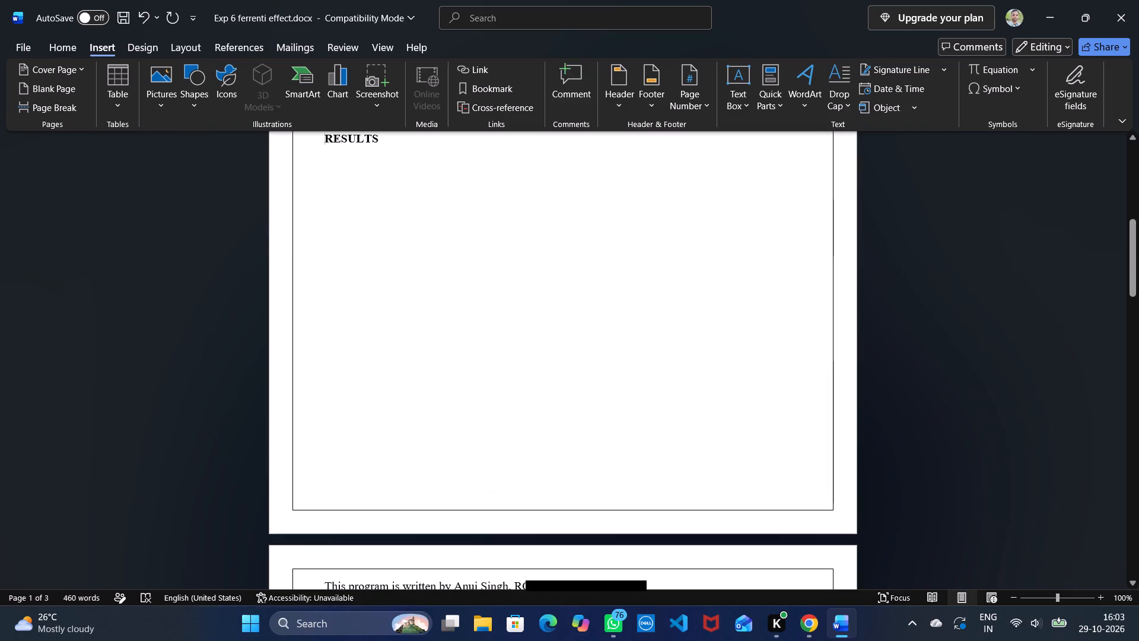
pyautogui.scroll(-1, 370, 338)
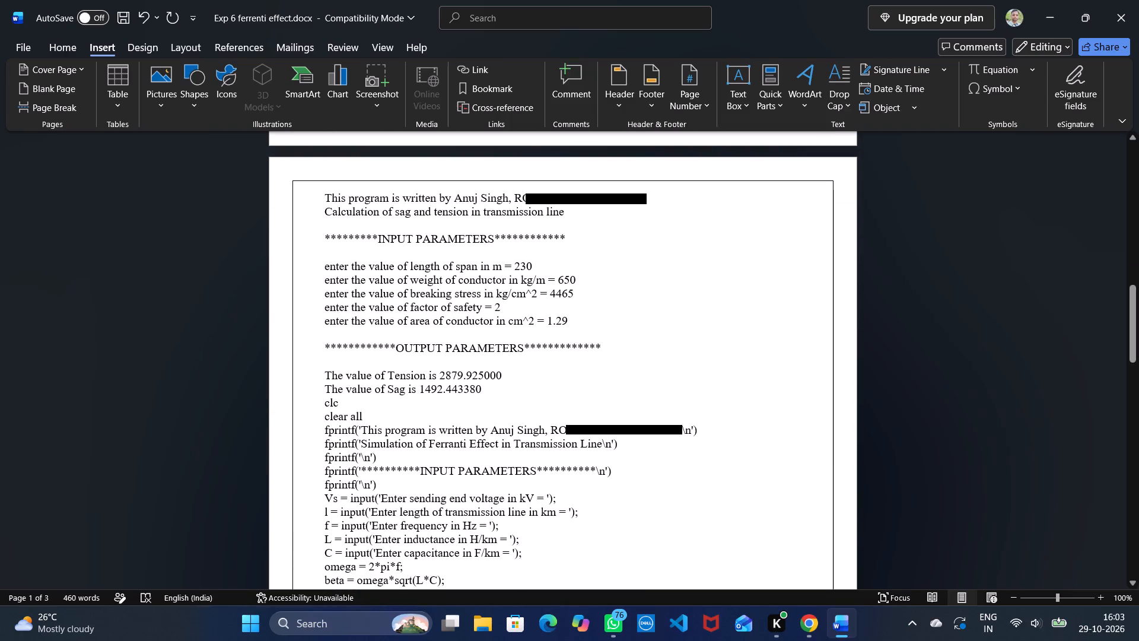
pyautogui.click(322, 198)
pyautogui.press('BackSpace')
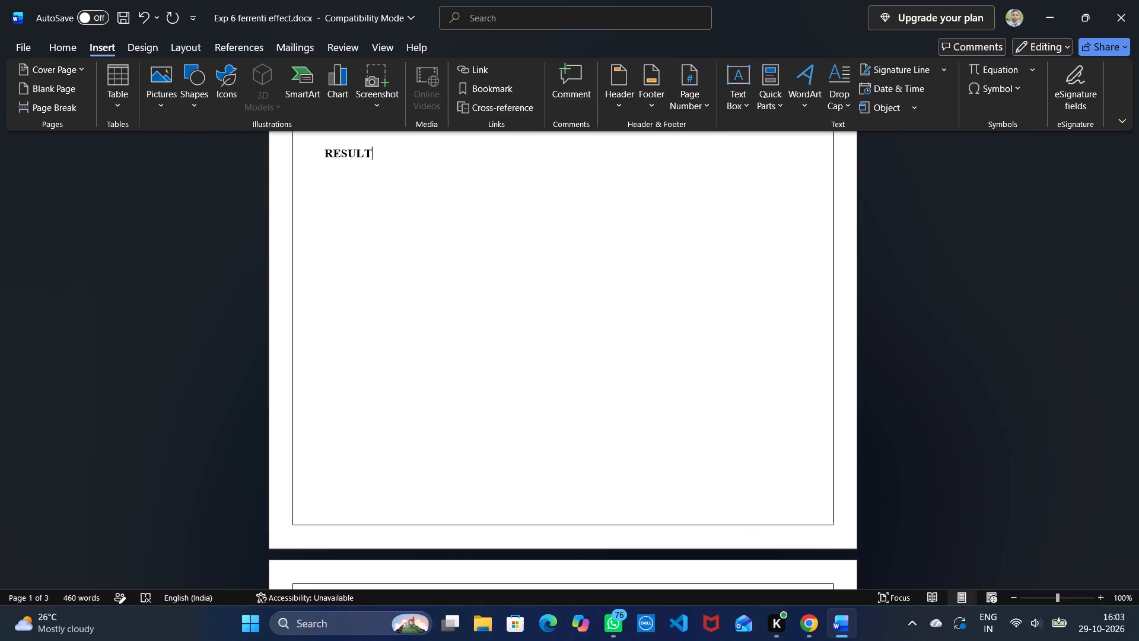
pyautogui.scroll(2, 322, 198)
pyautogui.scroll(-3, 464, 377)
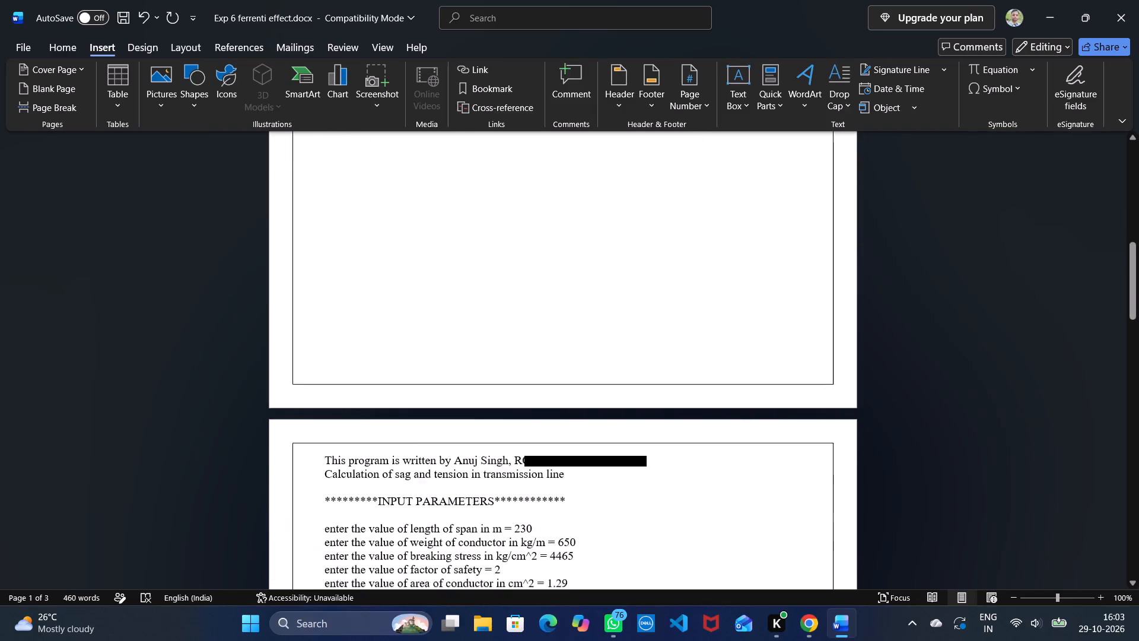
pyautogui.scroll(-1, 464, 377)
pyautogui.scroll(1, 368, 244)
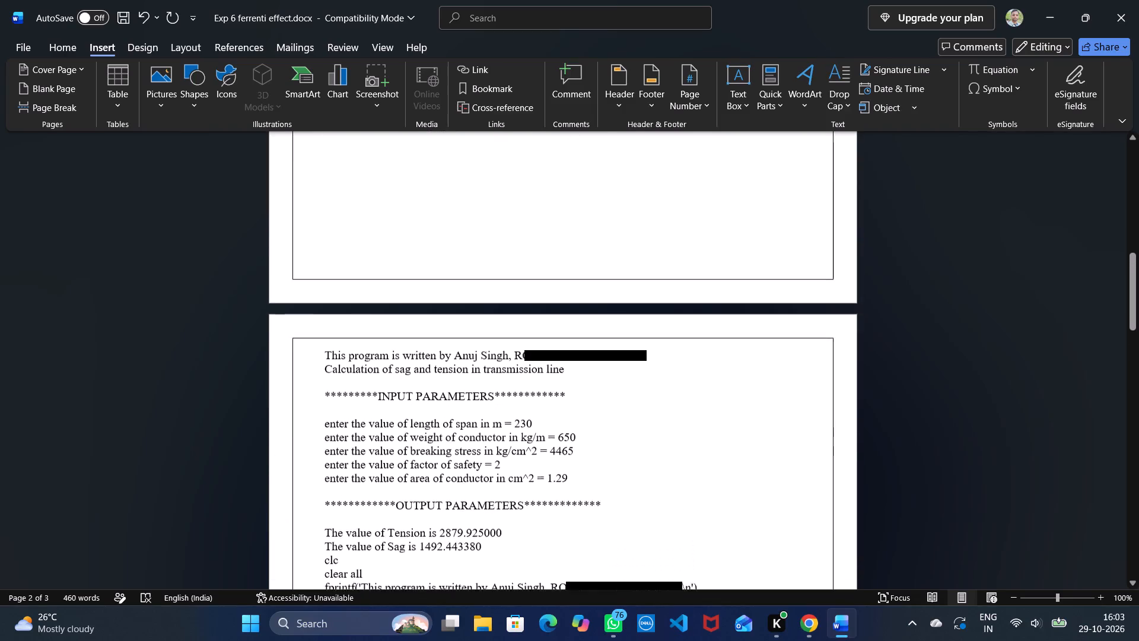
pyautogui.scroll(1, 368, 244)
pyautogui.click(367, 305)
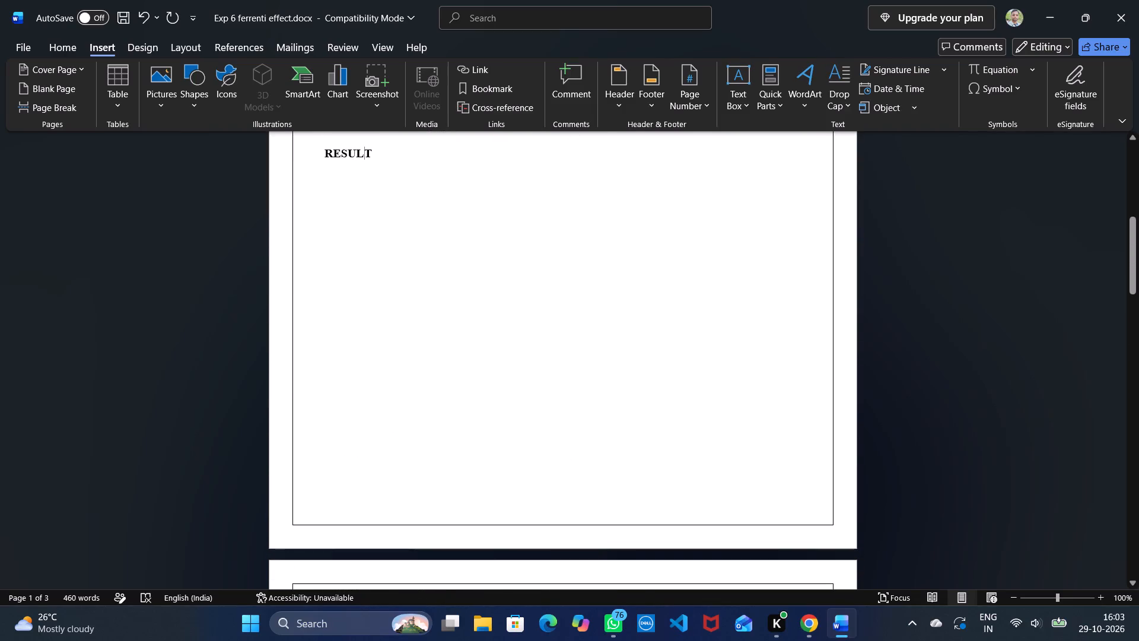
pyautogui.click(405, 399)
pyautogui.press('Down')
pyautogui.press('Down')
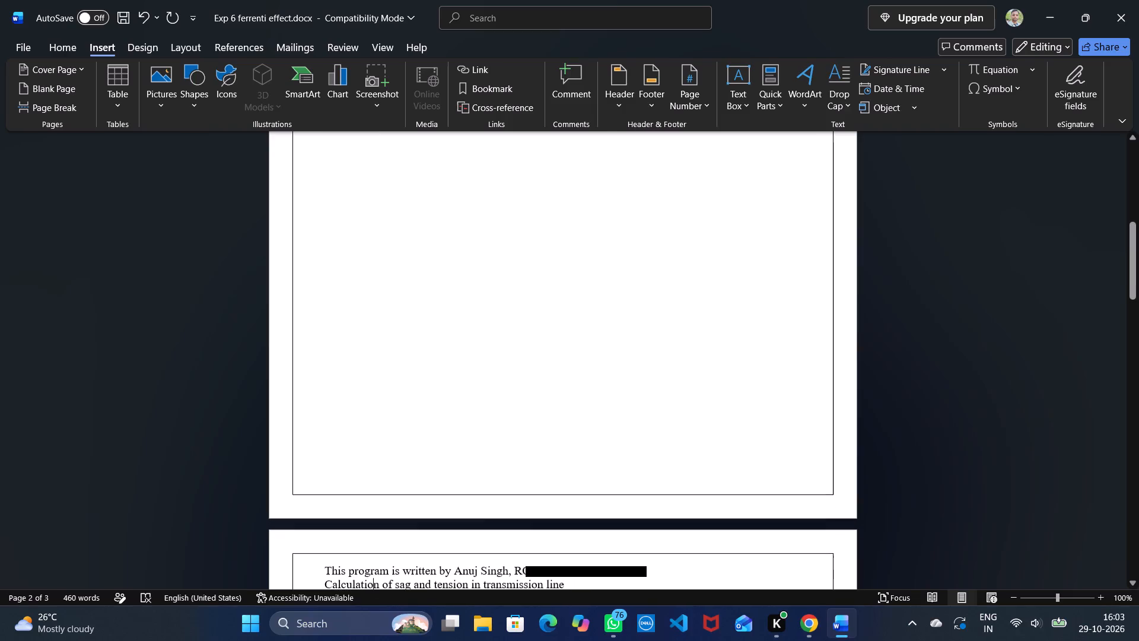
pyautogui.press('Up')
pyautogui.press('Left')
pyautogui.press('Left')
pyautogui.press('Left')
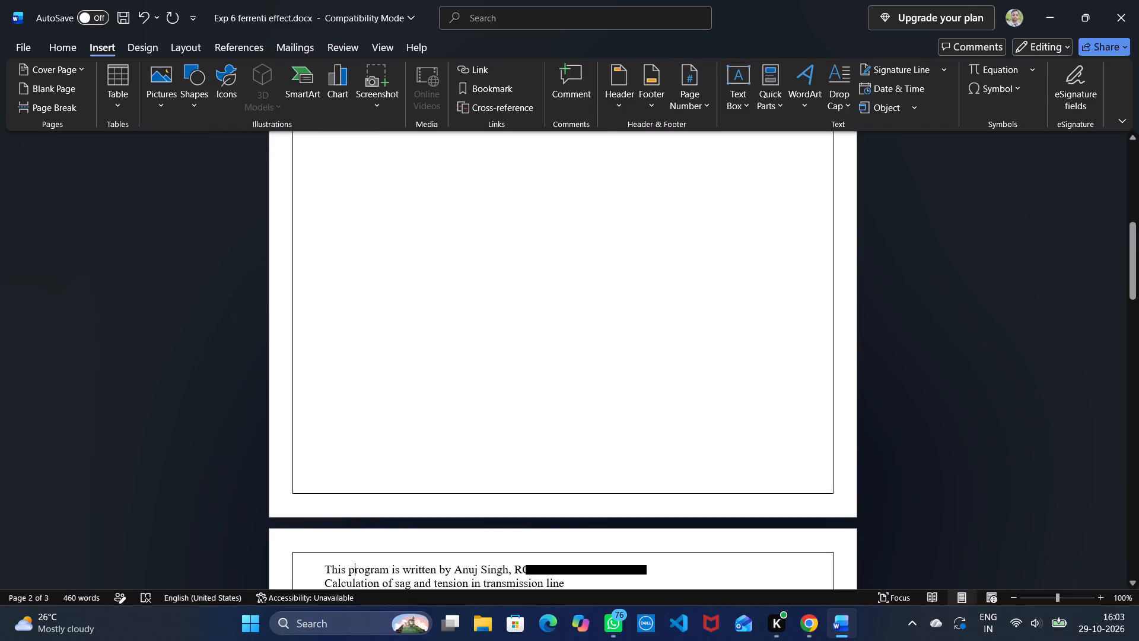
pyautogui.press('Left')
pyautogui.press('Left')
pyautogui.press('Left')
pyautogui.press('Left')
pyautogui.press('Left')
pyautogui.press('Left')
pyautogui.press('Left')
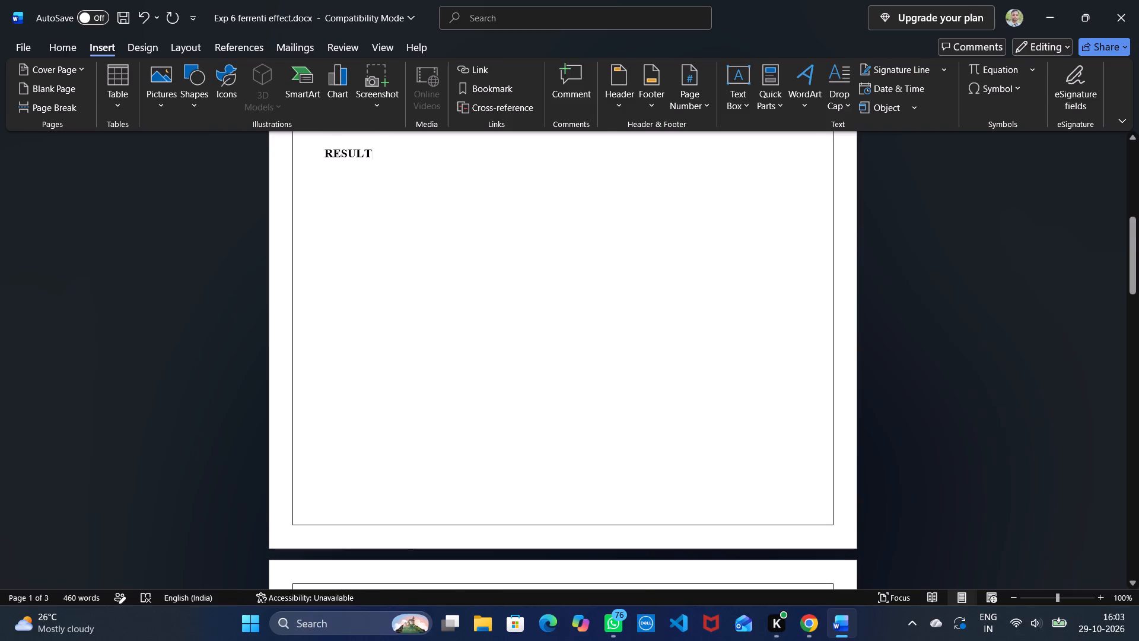
# Delete one empty line directly above the sag and tension program's results heading.
pyautogui.scroll(2, 440, 425)
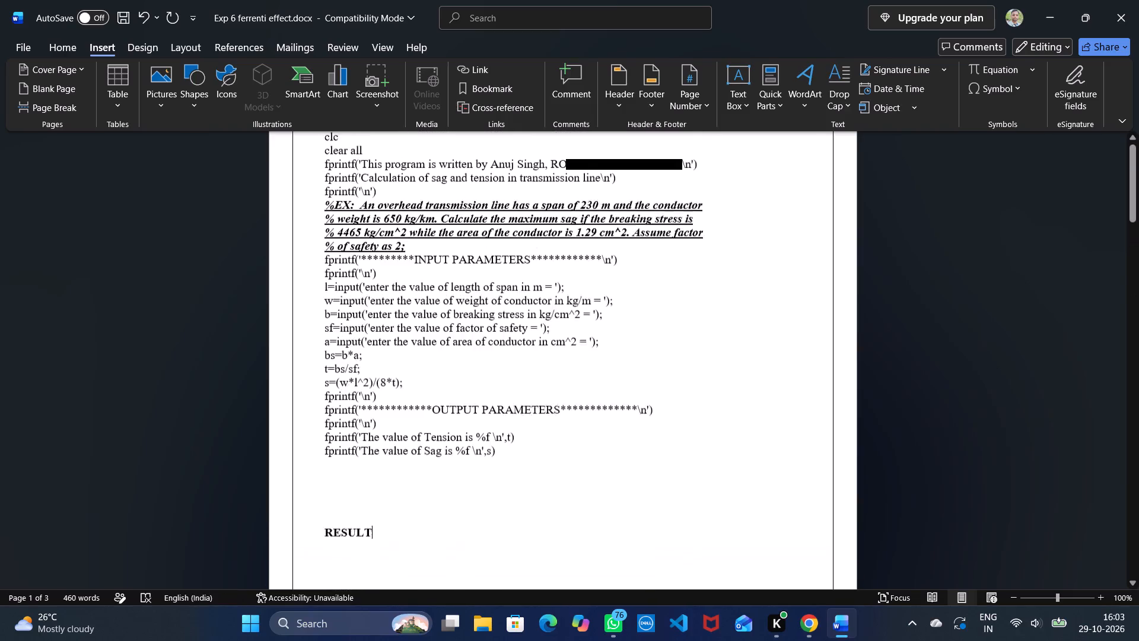
pyautogui.scroll(2, 440, 425)
pyautogui.scroll(-1, 440, 425)
pyautogui.click(349, 427)
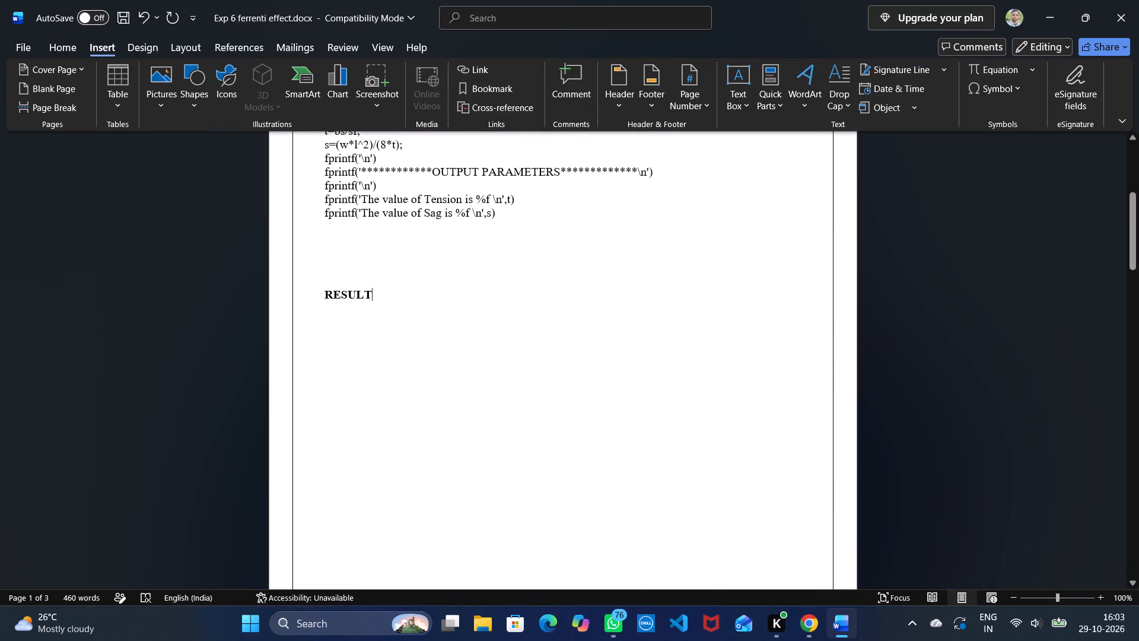
pyautogui.click(383, 276)
pyautogui.press('BackSpace')
# Check the layout of the Ferranti effect code and results that follow the sag and tension results.
pyautogui.scroll(-4, 379, 353)
pyautogui.scroll(-3, 375, 480)
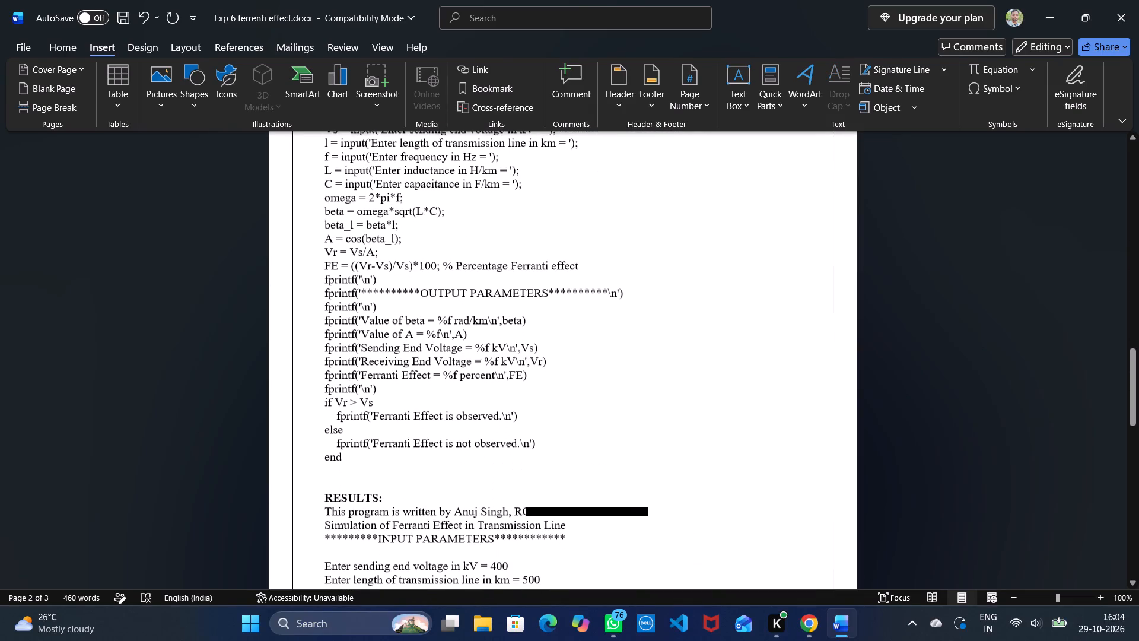
pyautogui.scroll(-4, 375, 480)
pyautogui.scroll(1, 375, 480)
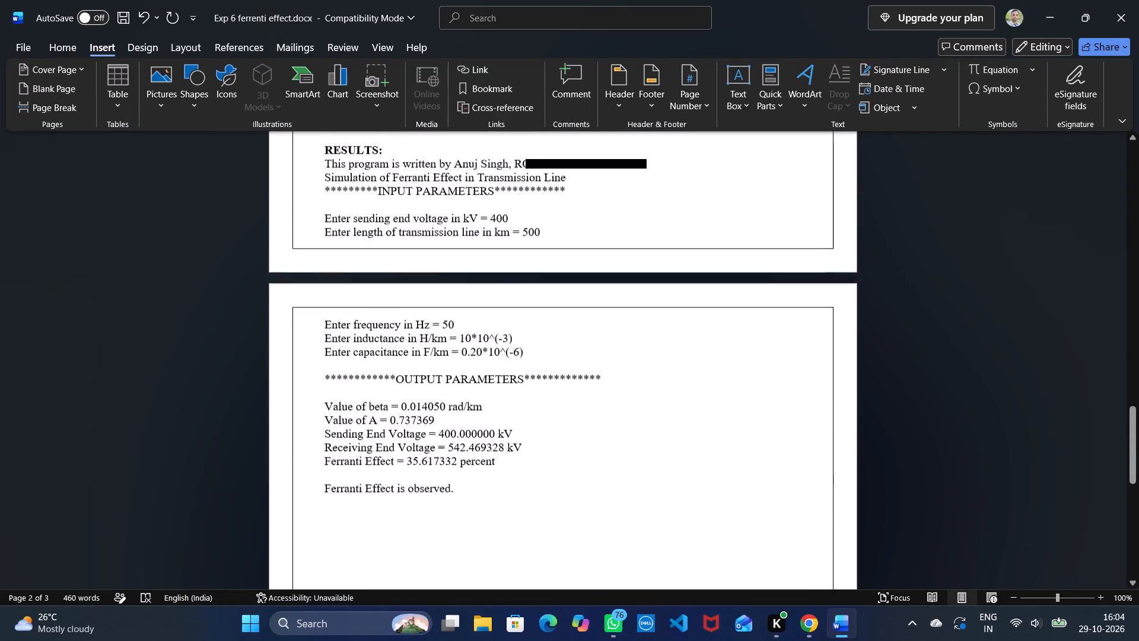
pyautogui.scroll(1, 375, 480)
pyautogui.scroll(1, 316, 324)
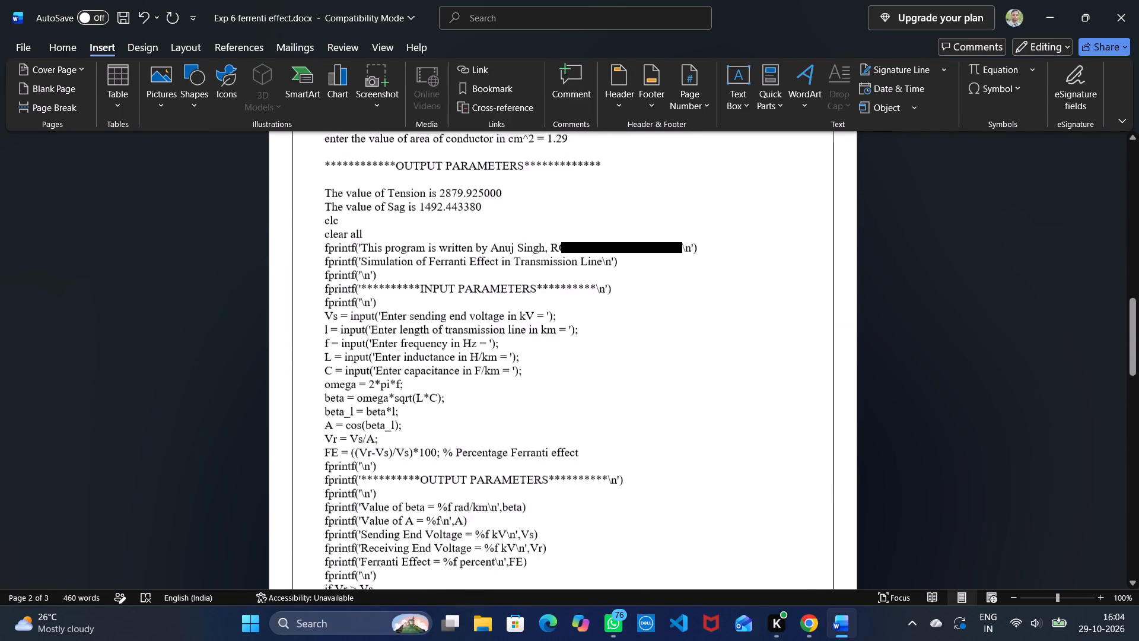
# Examine the page where the sag and tension results run directly into the Ferranti effect code.
pyautogui.scroll(1, 316, 324)
pyautogui.hscroll(1, 316, 324)
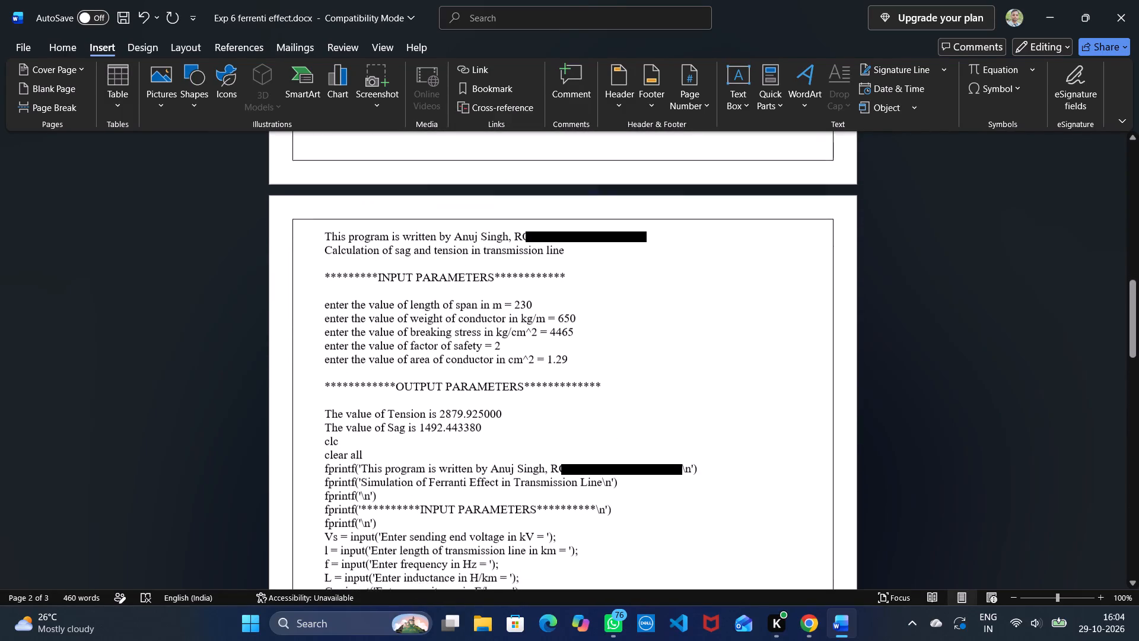
pyautogui.hscroll(1, 316, 324)
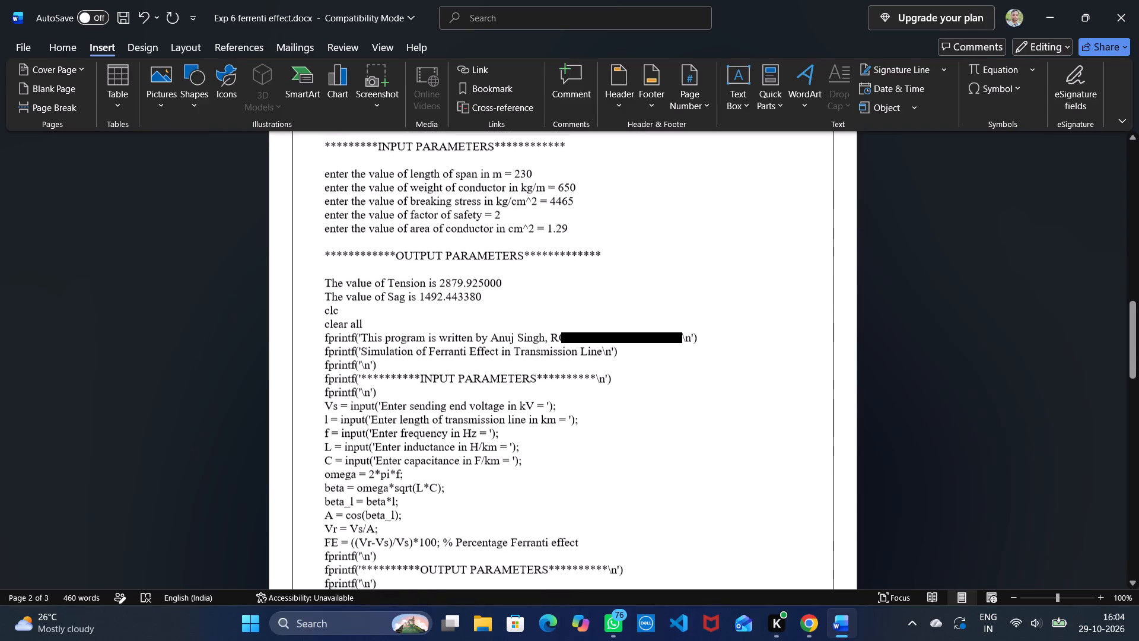
pyautogui.scroll(-1, 362, 284)
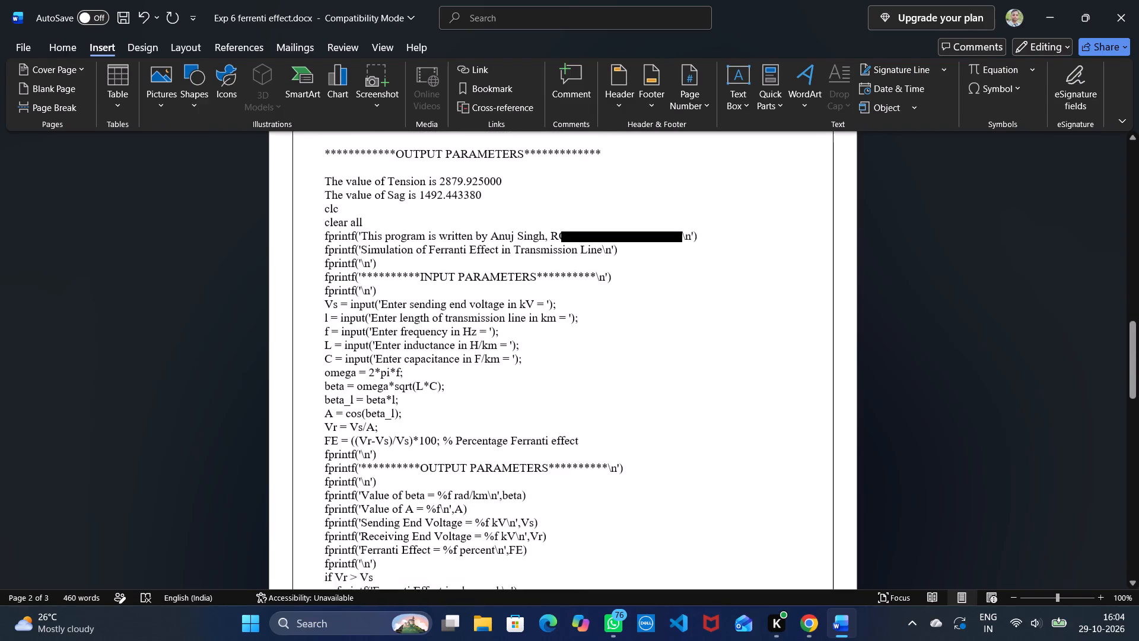
pyautogui.scroll(-1, 362, 284)
pyautogui.scroll(1, 362, 284)
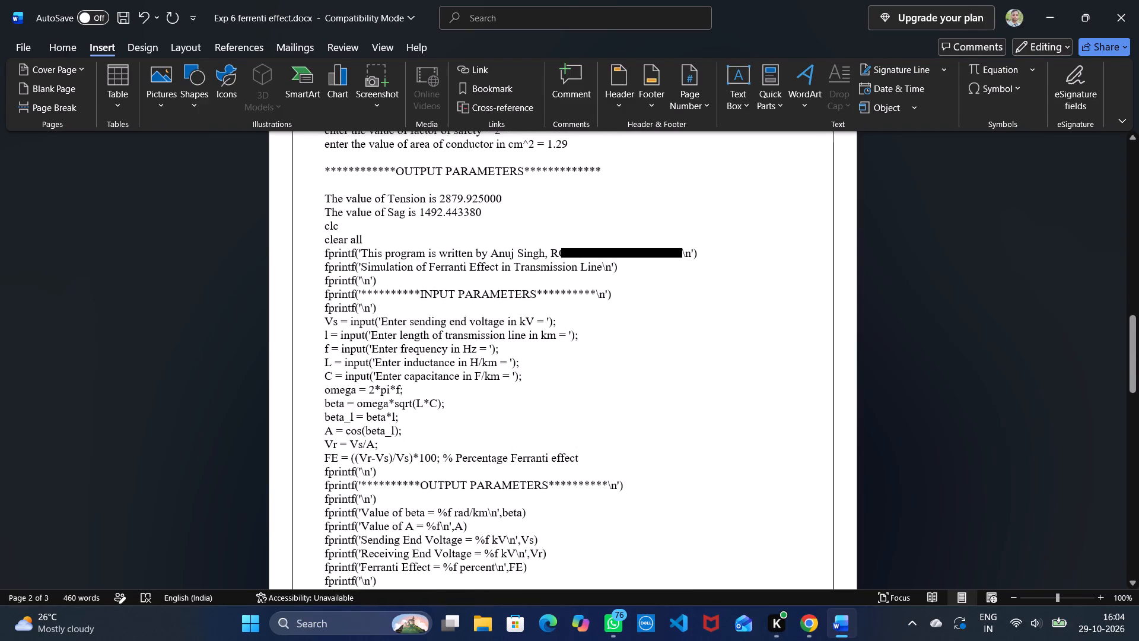
pyautogui.scroll(2, 331, 230)
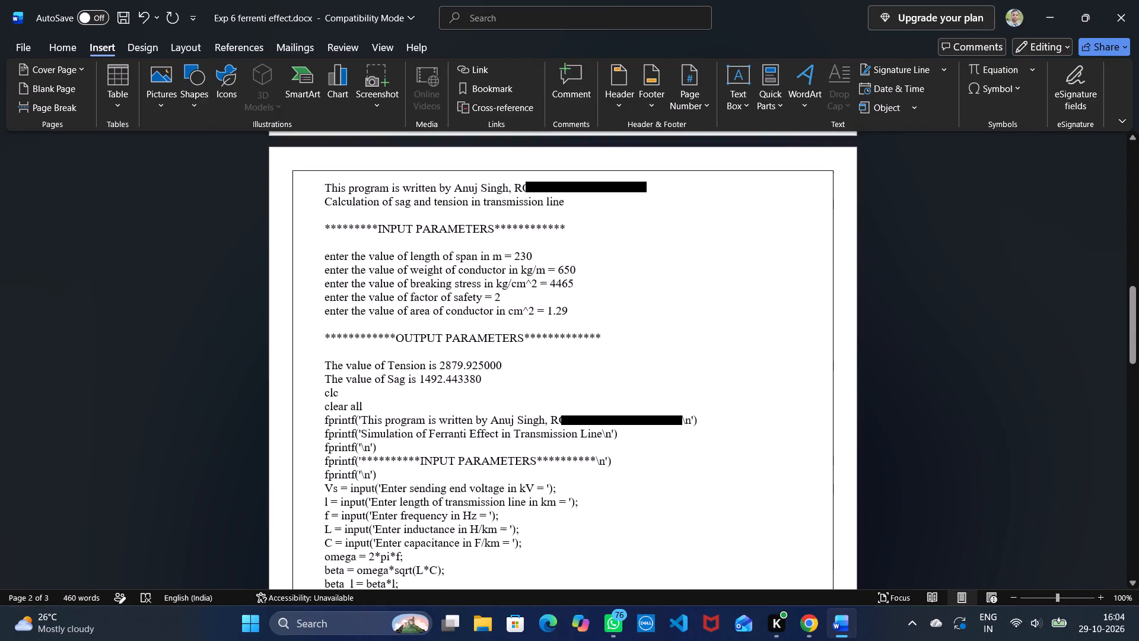
# Delete the empty lines between the sag and tension program's last fprintf line and its RESULT heading.
pyautogui.scroll(6, 331, 230)
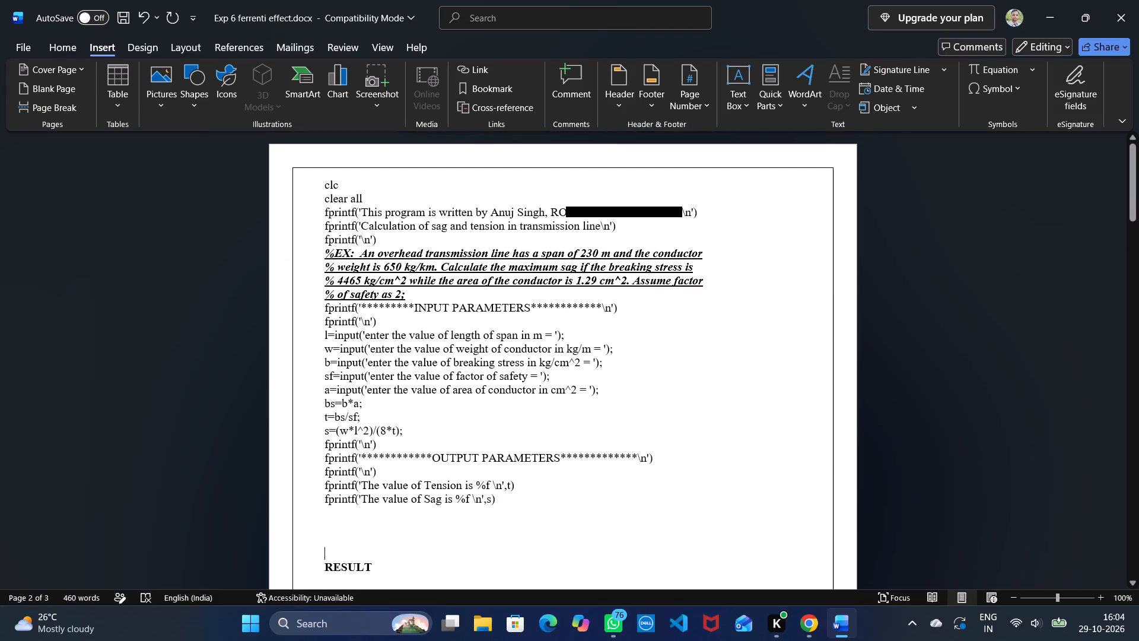
pyautogui.click(322, 568)
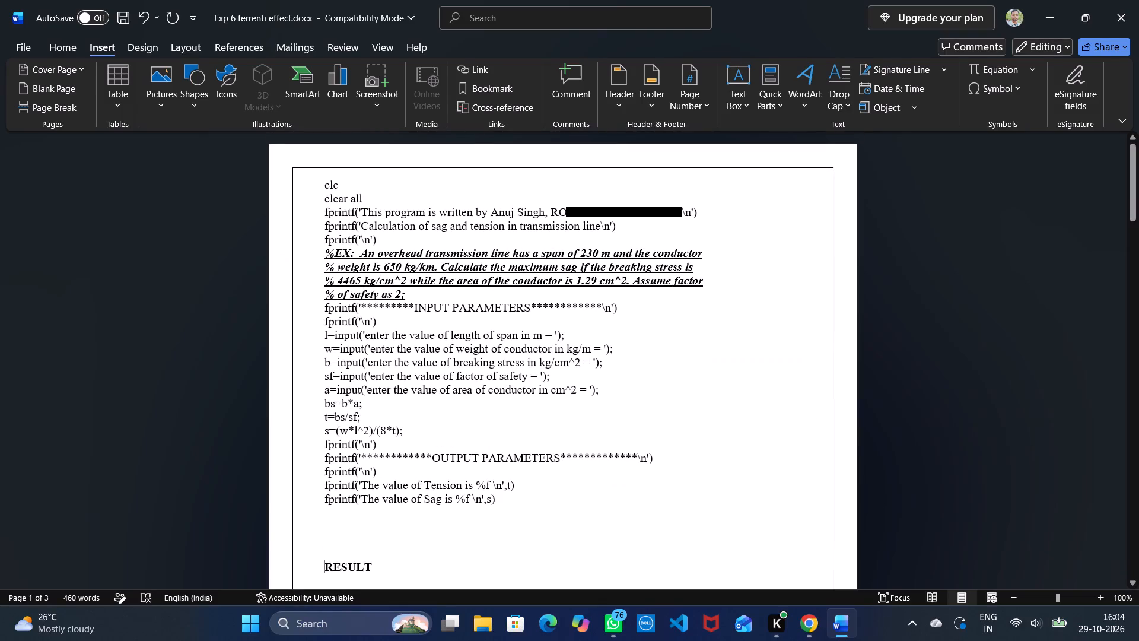
pyautogui.press('BackSpace')
pyautogui.press('BackSpace')
pyautogui.press('BackSpace')
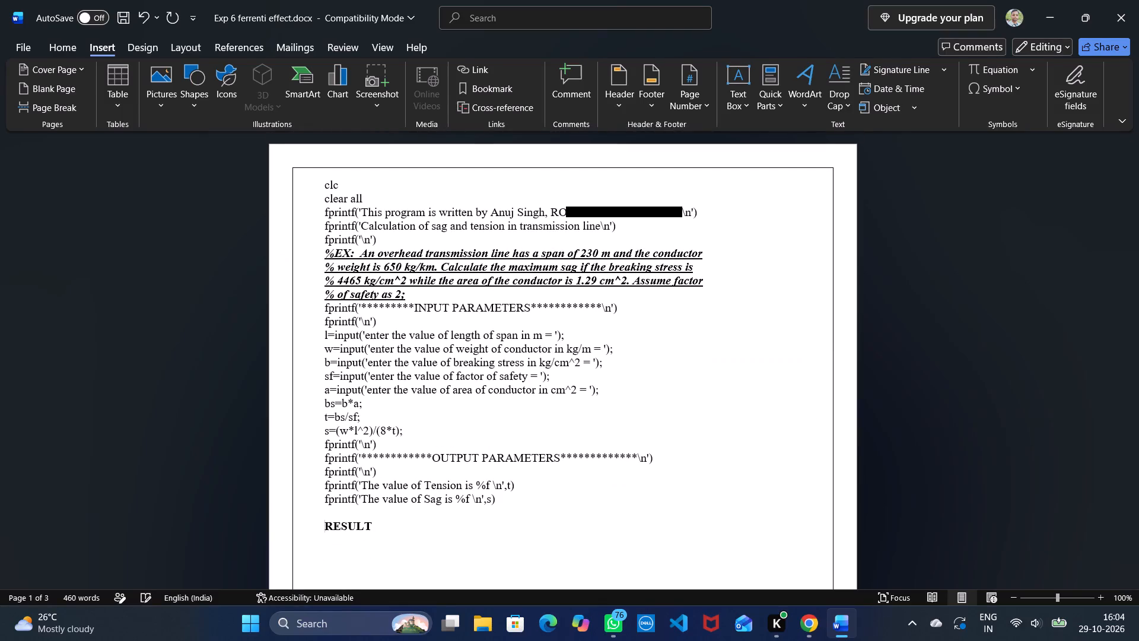
pyautogui.press('BackSpace')
pyautogui.scroll(-3, 322, 568)
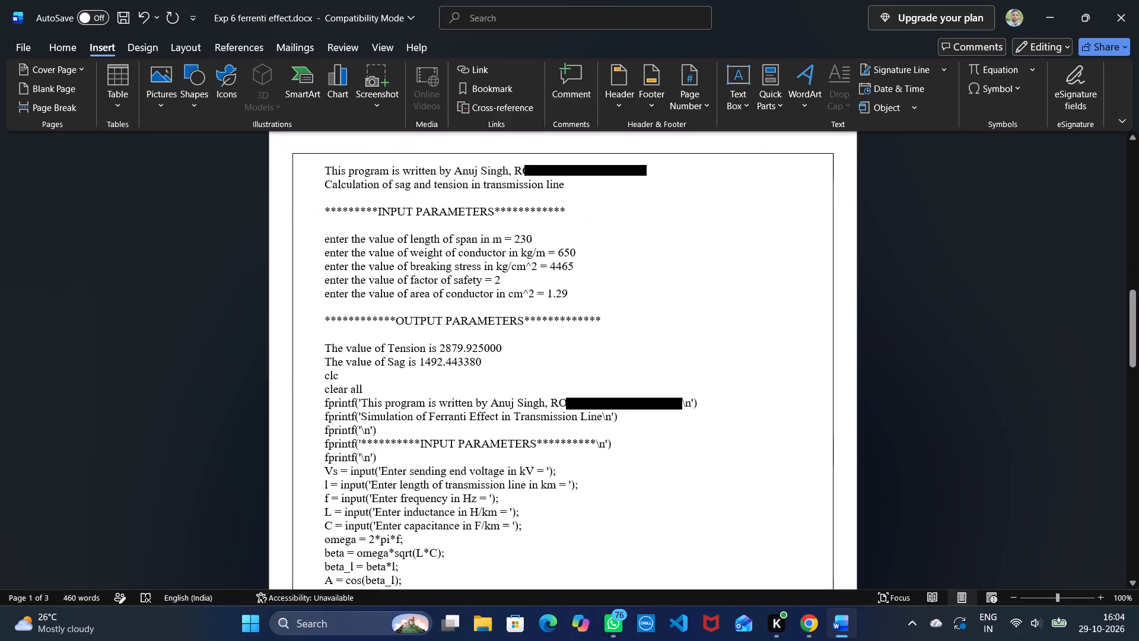
pyautogui.scroll(1, 322, 568)
pyautogui.scroll(4, 416, 358)
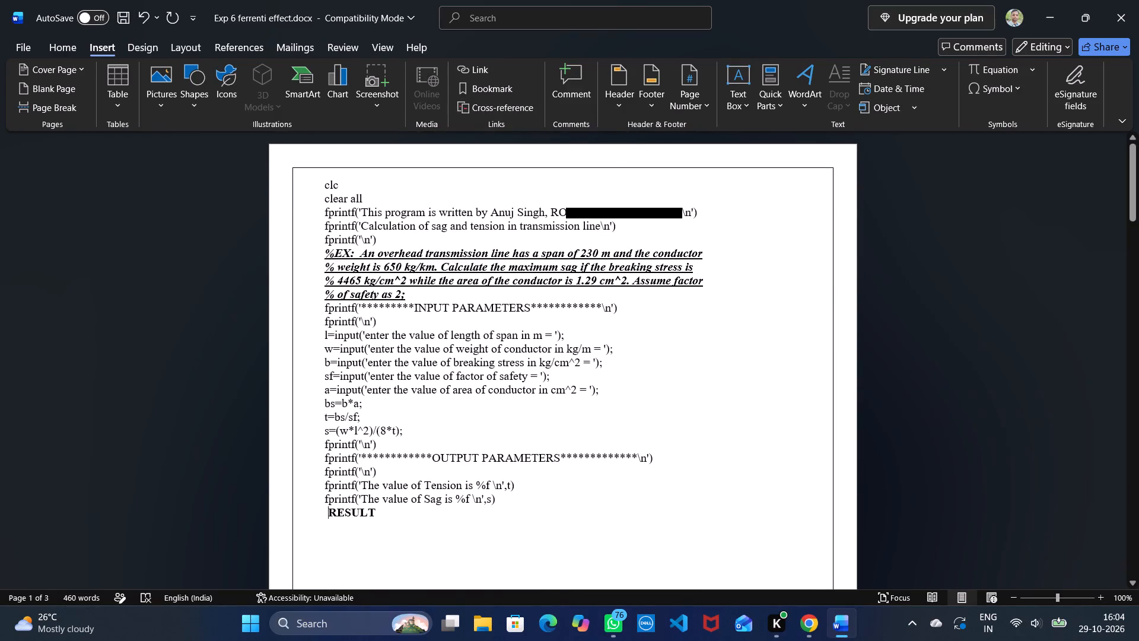
# Close the combined document Exp 6 ferrenti effect.docx.
pyautogui.click(1109, 4)
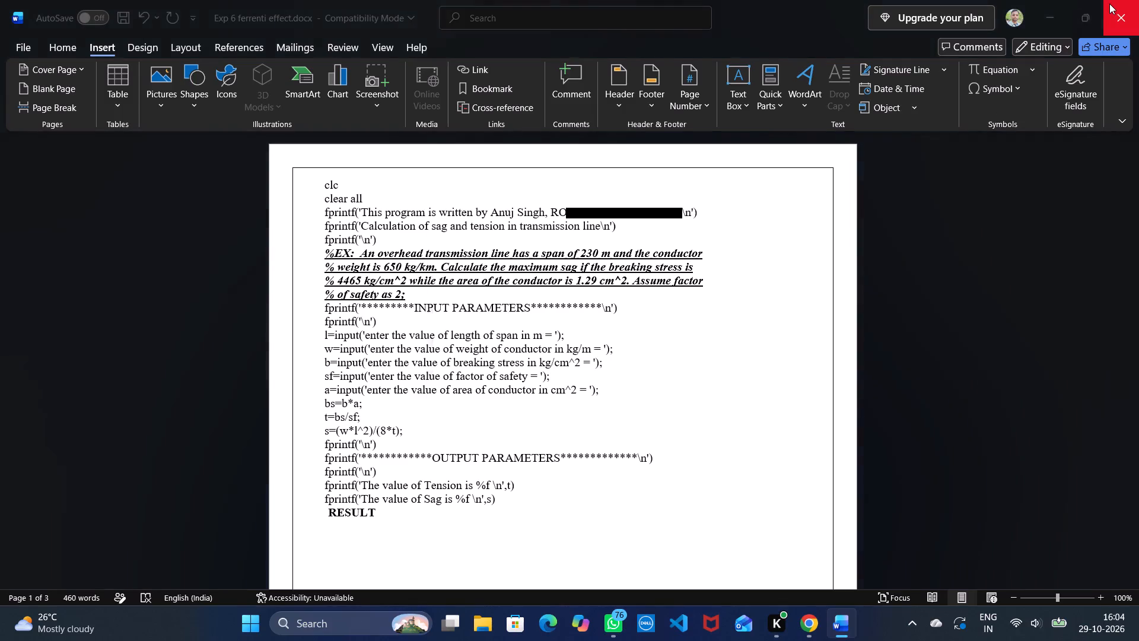
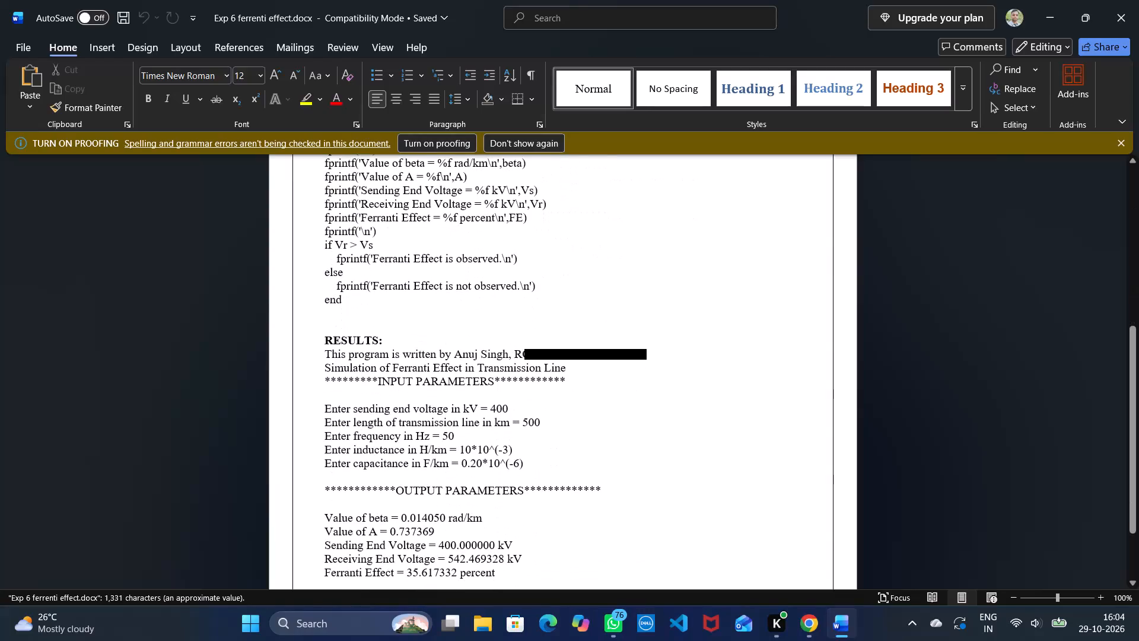
# Add two empty lines after the Ferranti effect results so that a new blank page starts.
pyautogui.scroll(-2, 441, 383)
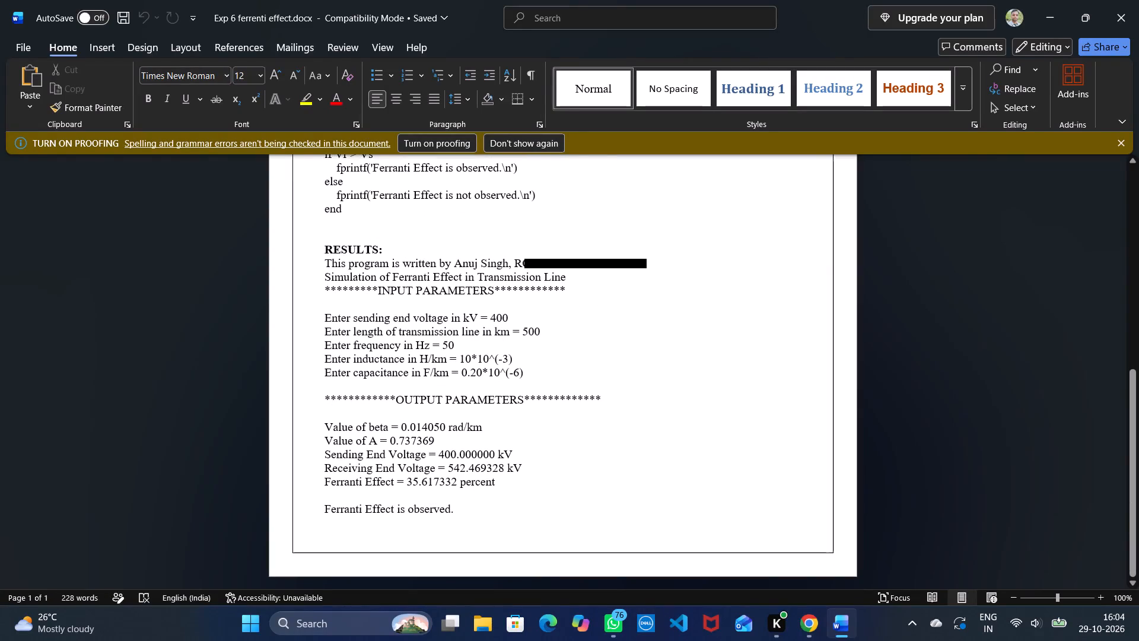
pyautogui.scroll(-1, 427, 502)
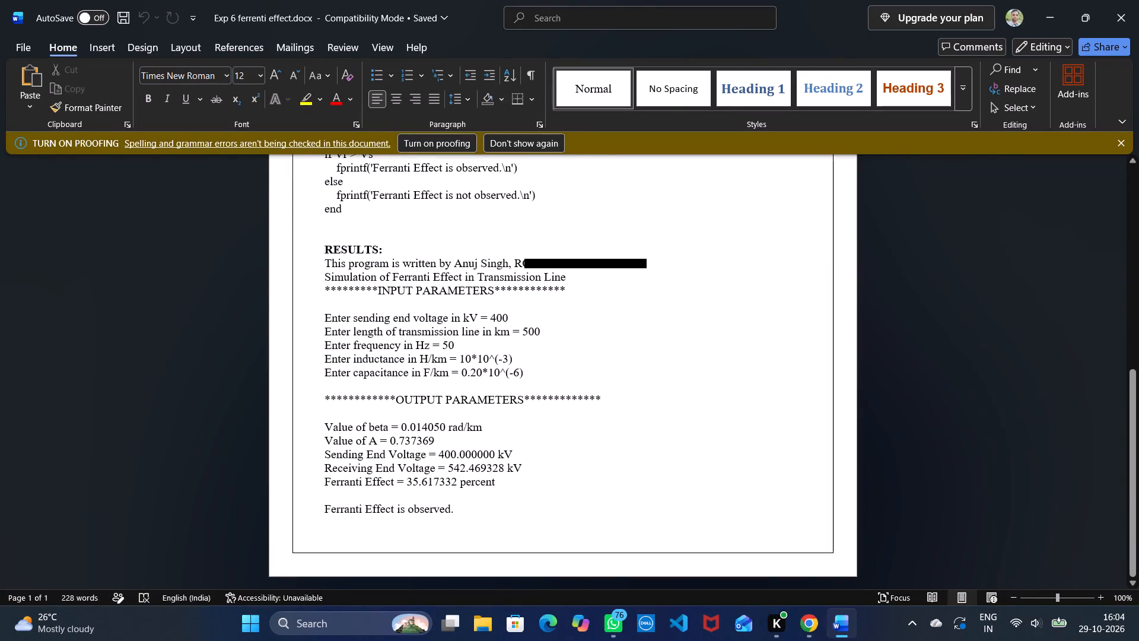
pyautogui.click(330, 534)
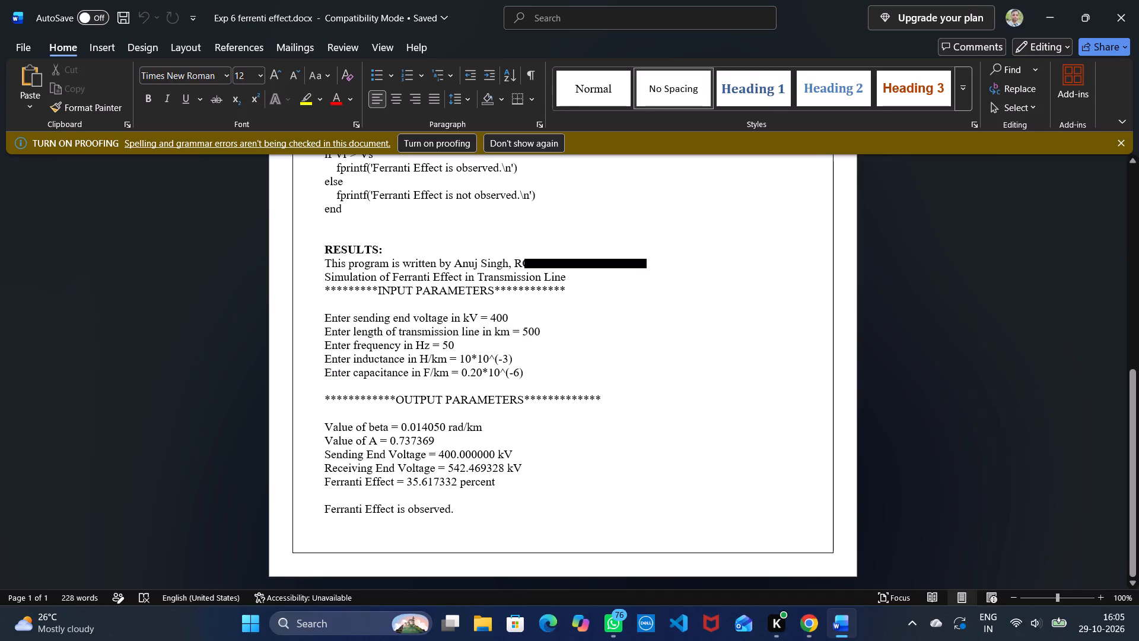
pyautogui.press('Return')
pyautogui.press('Return')
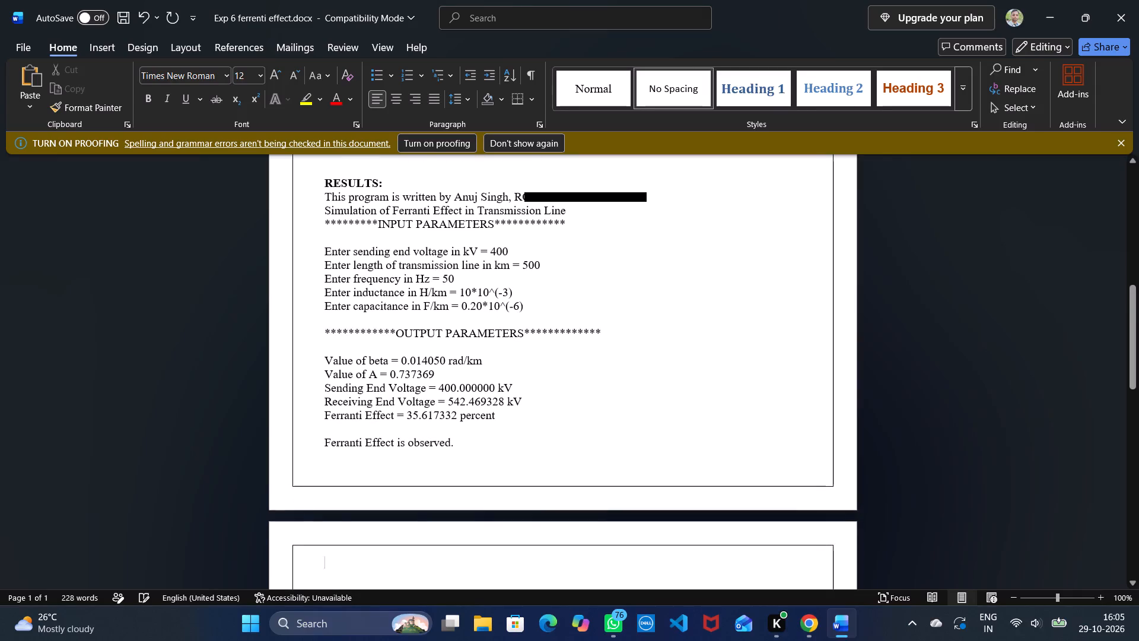
# Insert the text of Exp 7 BEE551.docx from the Documents folder on the blank page after the Ferranti effect results.
pyautogui.scroll(-12, 393, 541)
pyautogui.scroll(6, 393, 541)
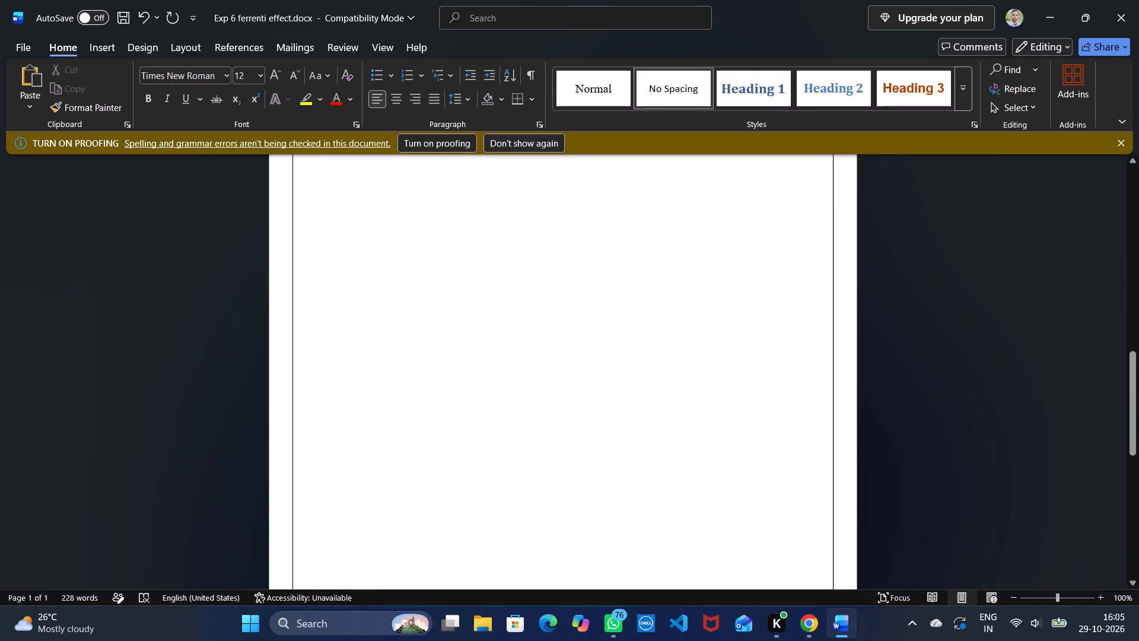
pyautogui.scroll(-5, 393, 541)
pyautogui.scroll(1, 413, 350)
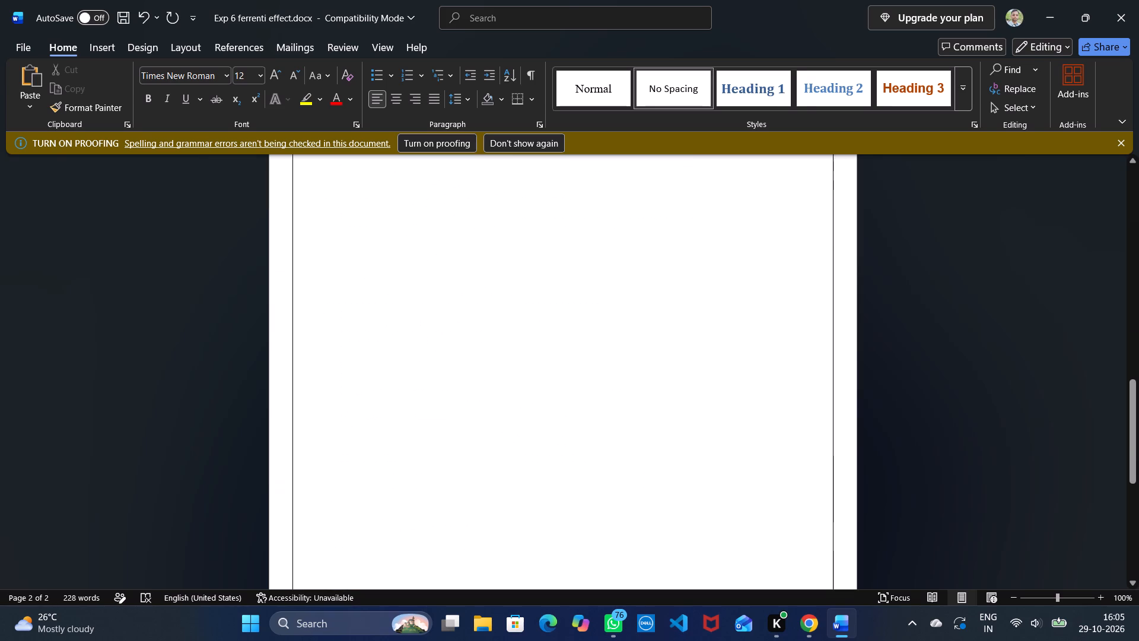
pyautogui.scroll(2, 413, 350)
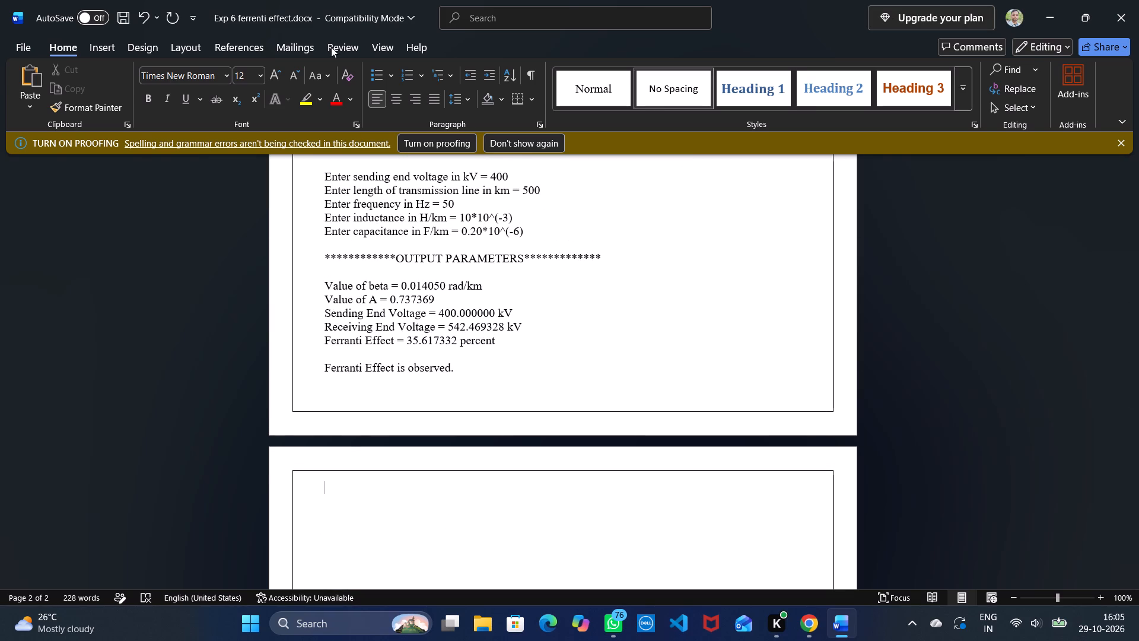
pyautogui.click(102, 42)
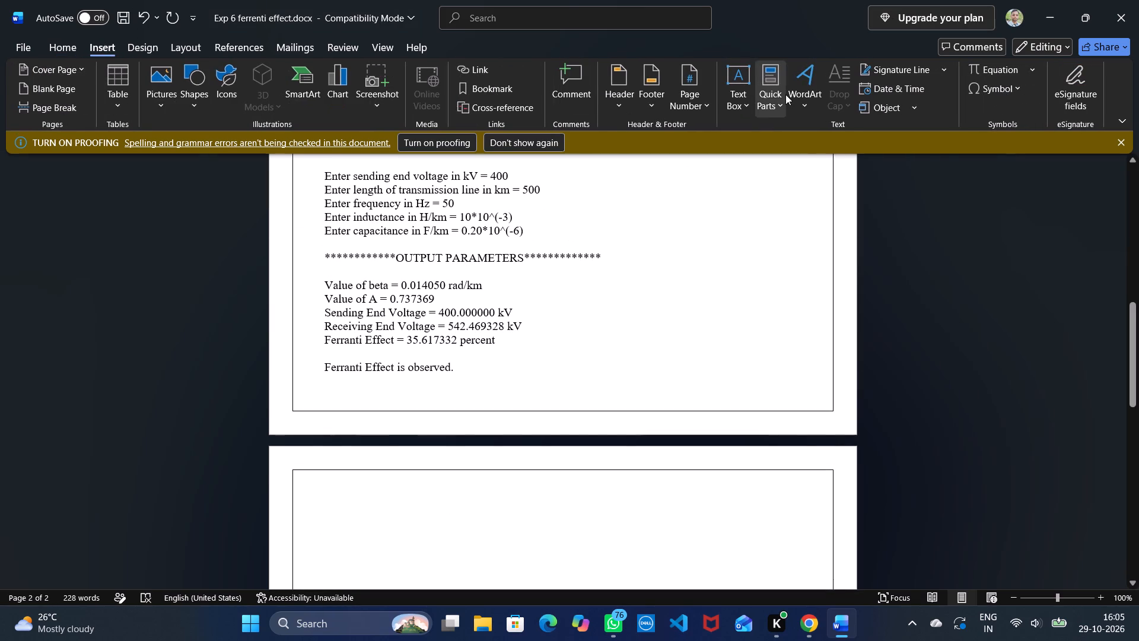
pyautogui.click(914, 104)
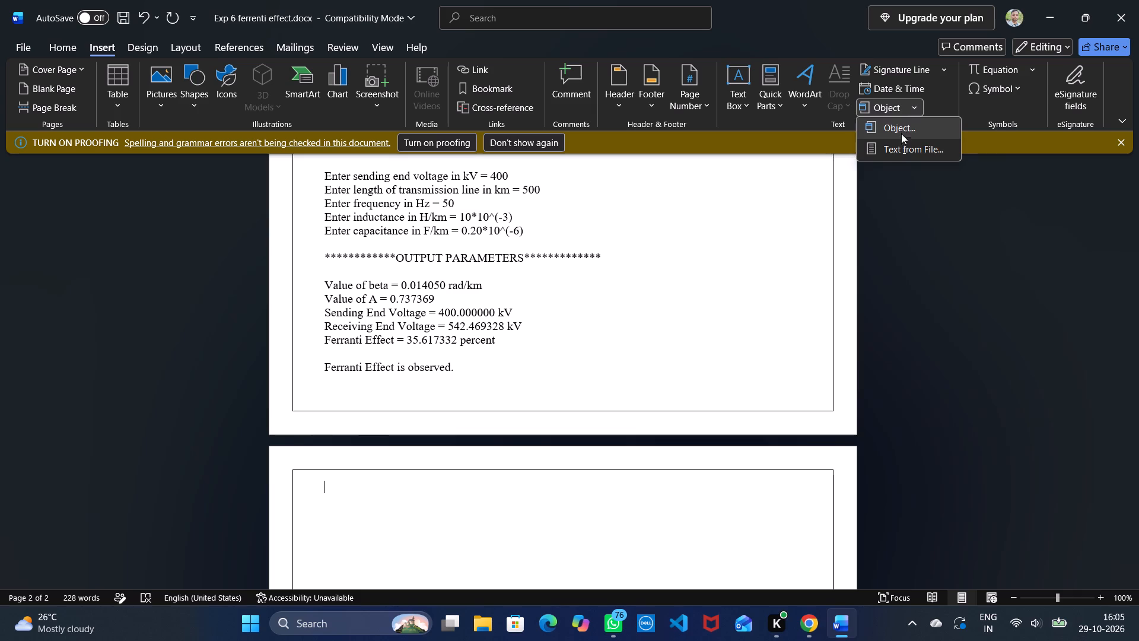
pyautogui.click(901, 147)
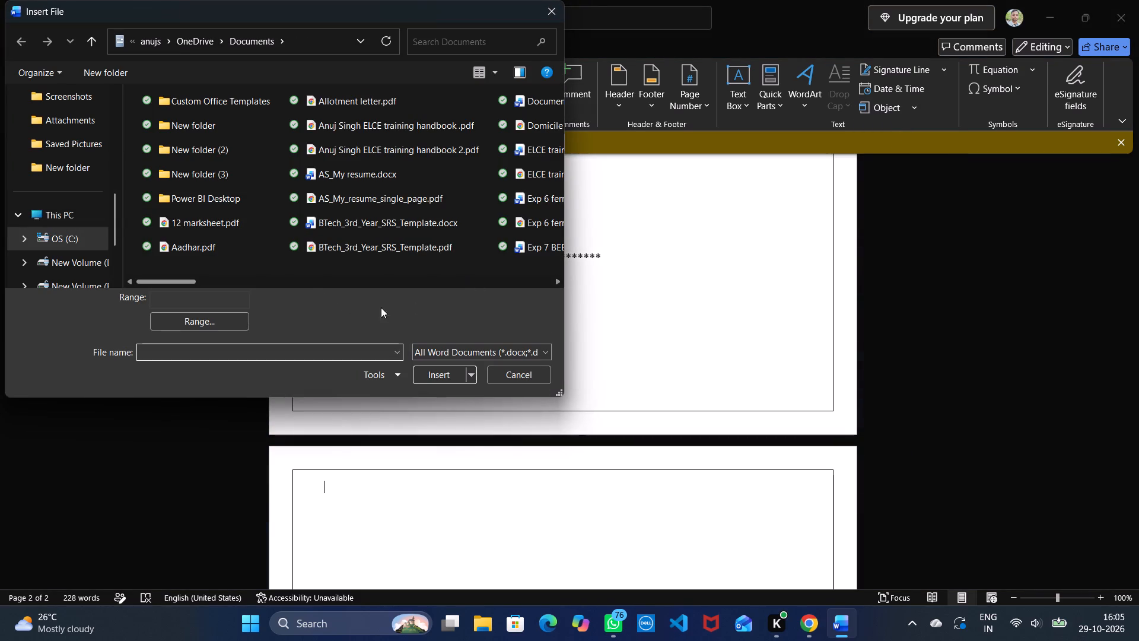
pyautogui.scroll(3, 65, 148)
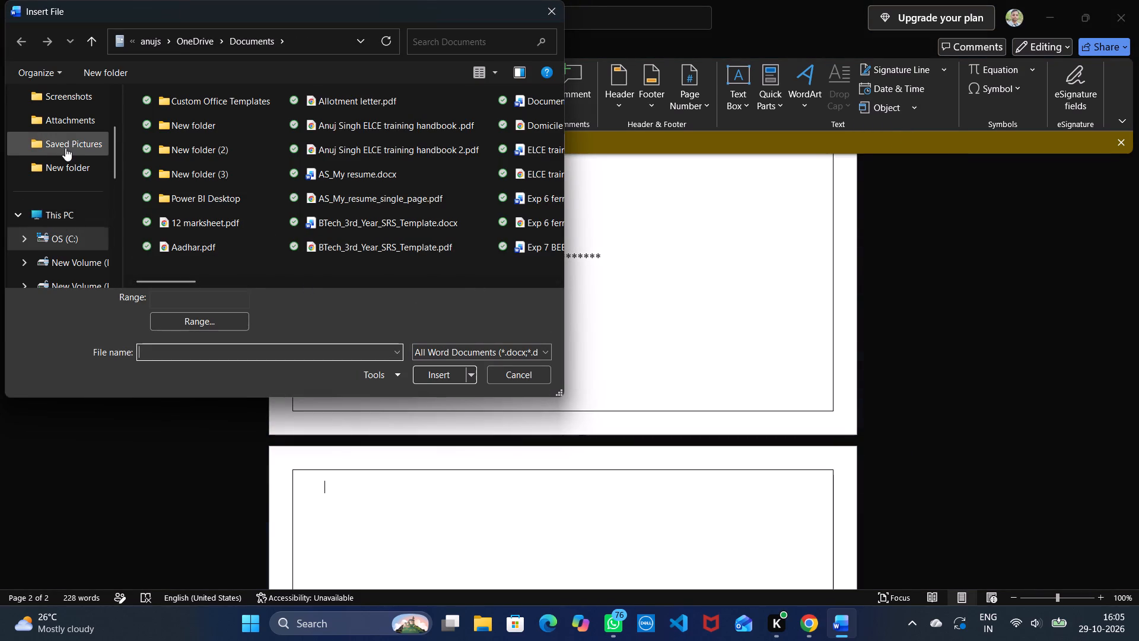
pyautogui.scroll(5, 65, 148)
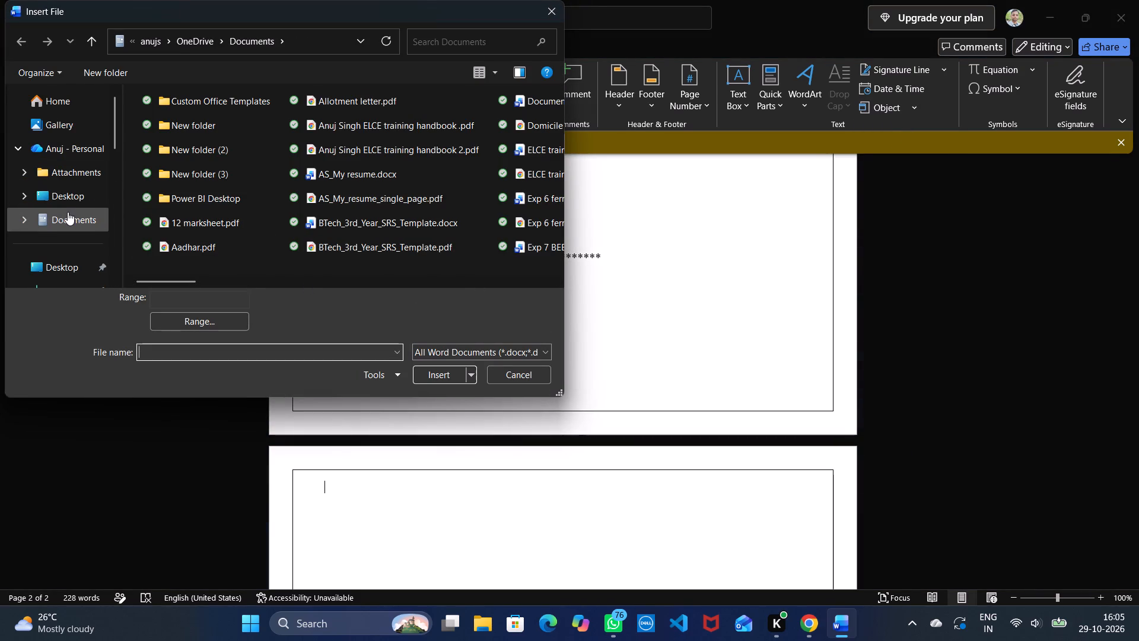
pyautogui.click(68, 213)
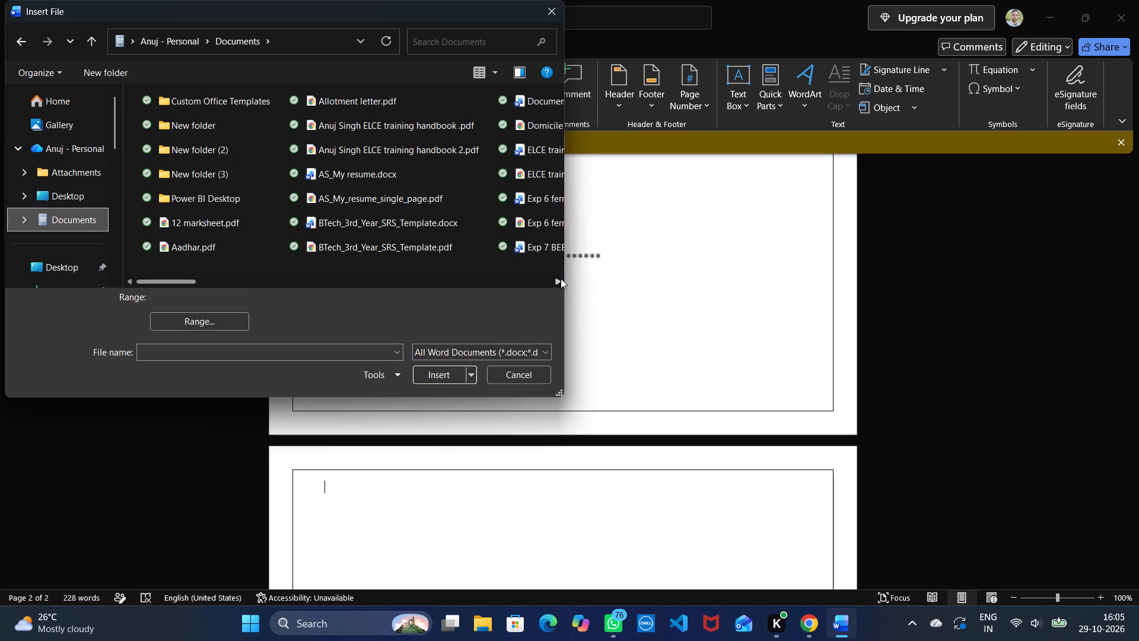
pyautogui.click(561, 278)
pyautogui.click(393, 246)
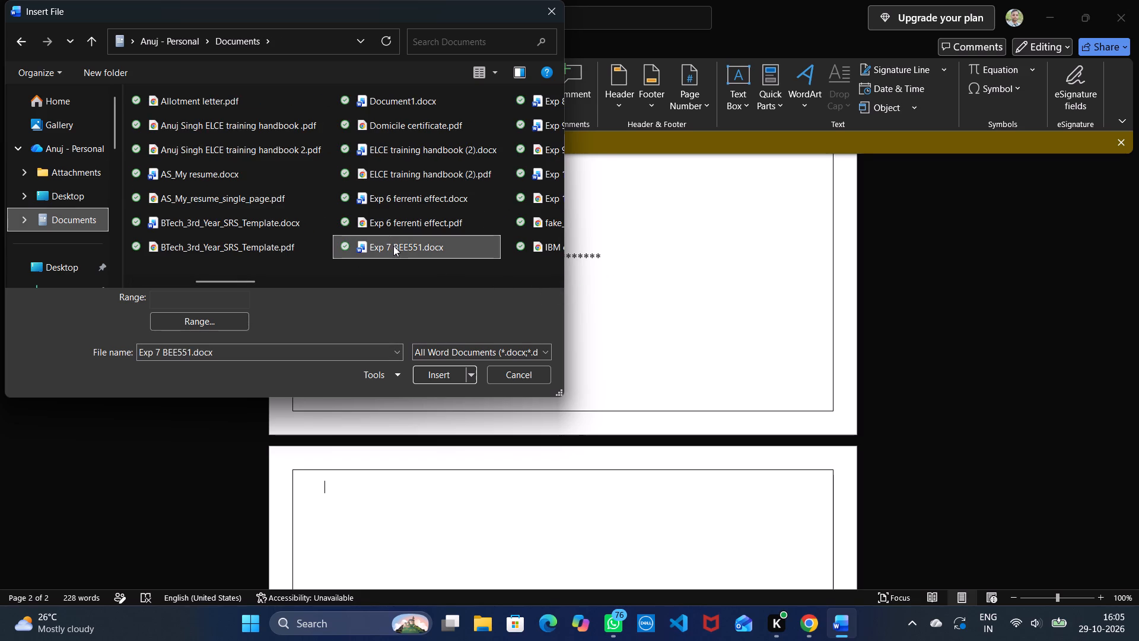
pyautogui.click(437, 373)
# Add empty lines after the sag and tension results until the insertion point reaches a new third page.
pyautogui.scroll(4, 446, 424)
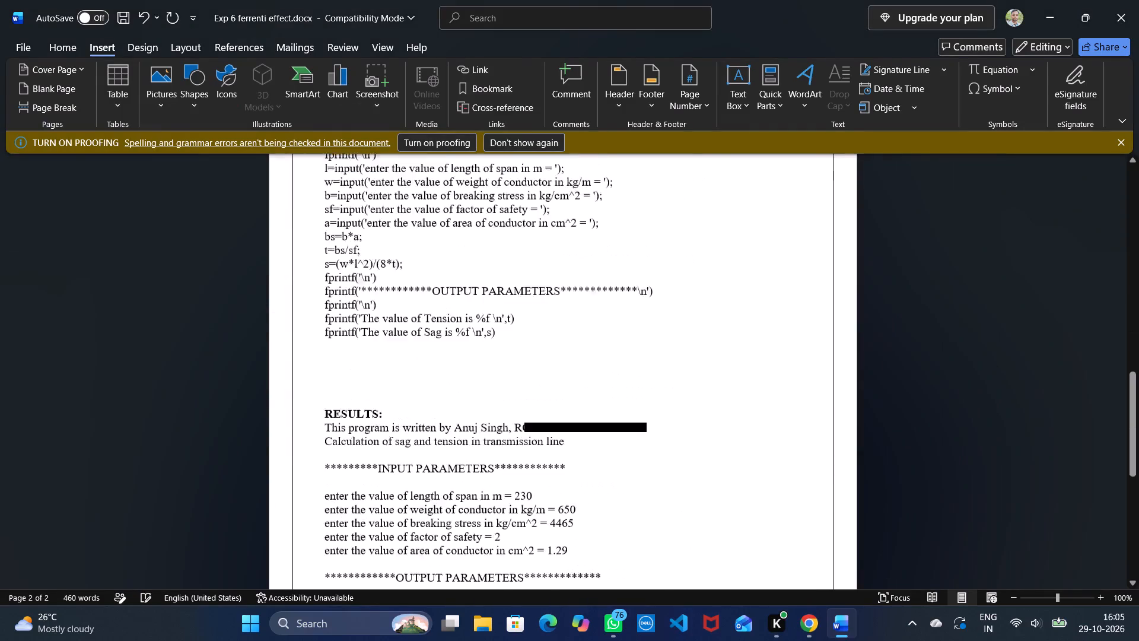
pyautogui.scroll(3, 446, 424)
pyautogui.scroll(-2, 446, 424)
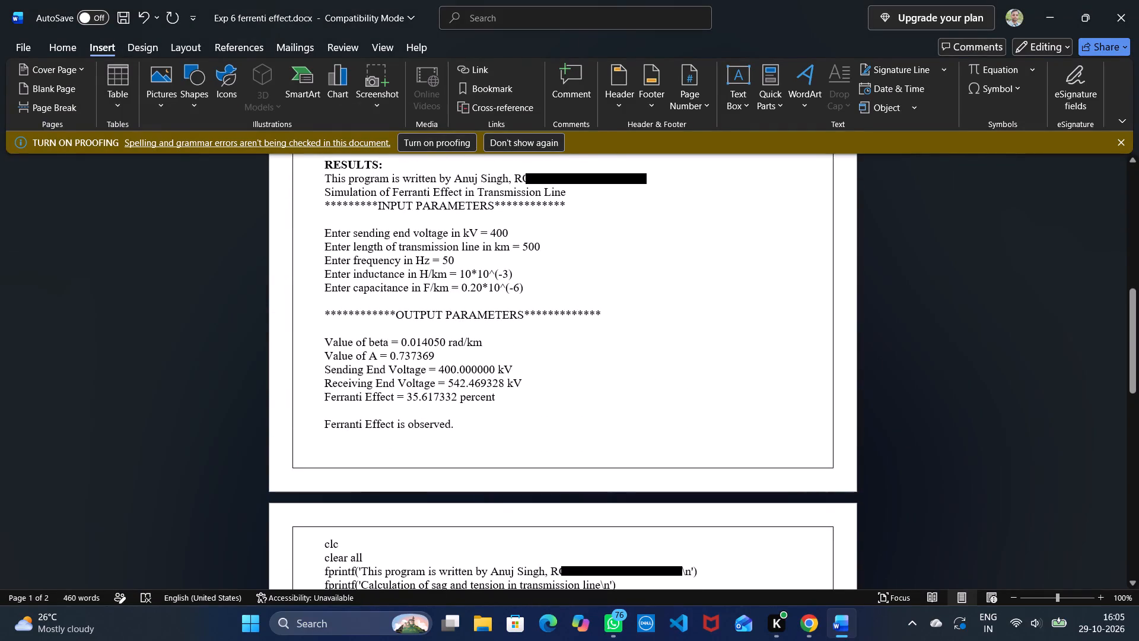
pyautogui.scroll(-6, 446, 424)
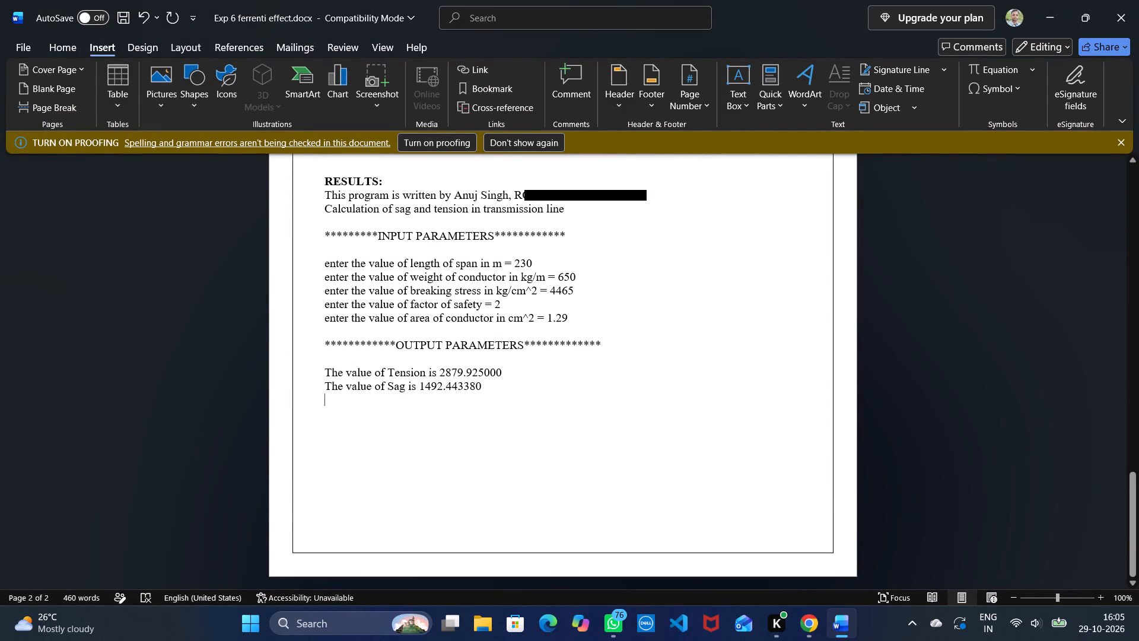
pyautogui.click(333, 531)
pyautogui.click(349, 526)
pyautogui.press('Down')
pyautogui.press('Down')
pyautogui.press('Down')
pyautogui.press('Down')
pyautogui.press('Return')
pyautogui.press('Return')
pyautogui.press('Return')
pyautogui.press('Return')
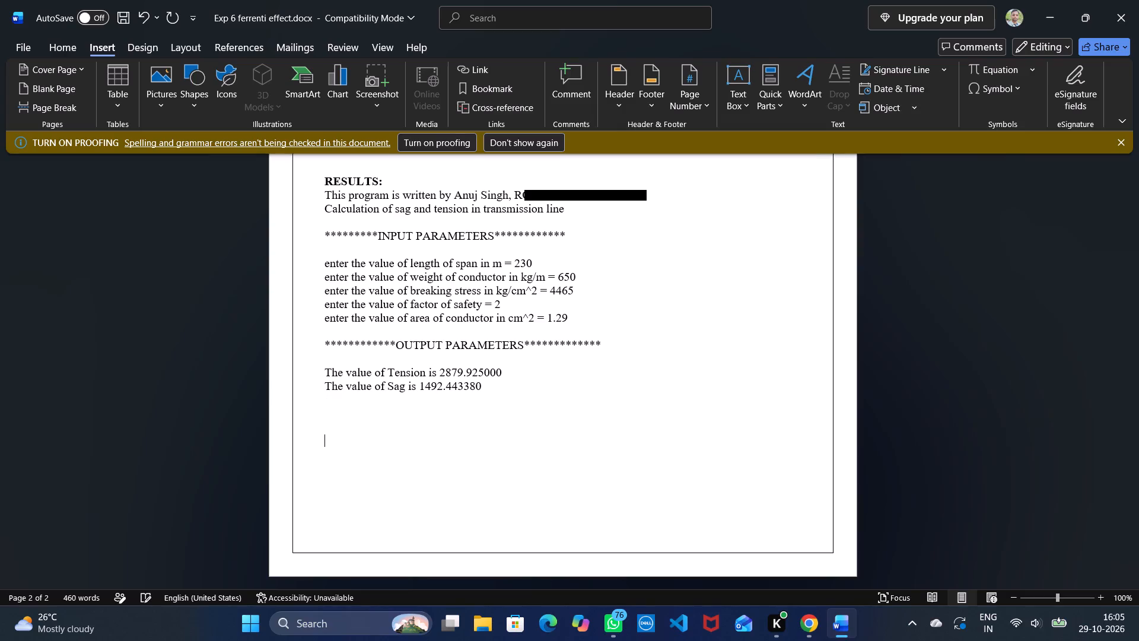
pyautogui.press('Return')
pyautogui.press('Return')
pyautogui.press('Return')
pyautogui.press('Return')
pyautogui.press('Return')
pyautogui.press('Return')
pyautogui.press('Return')
pyautogui.press('Return')
# Insert the text of Exp 8 BEE551.docx on the blank page after the sag and tension results.
pyautogui.scroll(-3, 349, 526)
pyautogui.scroll(4, 349, 526)
pyautogui.scroll(-1, 349, 526)
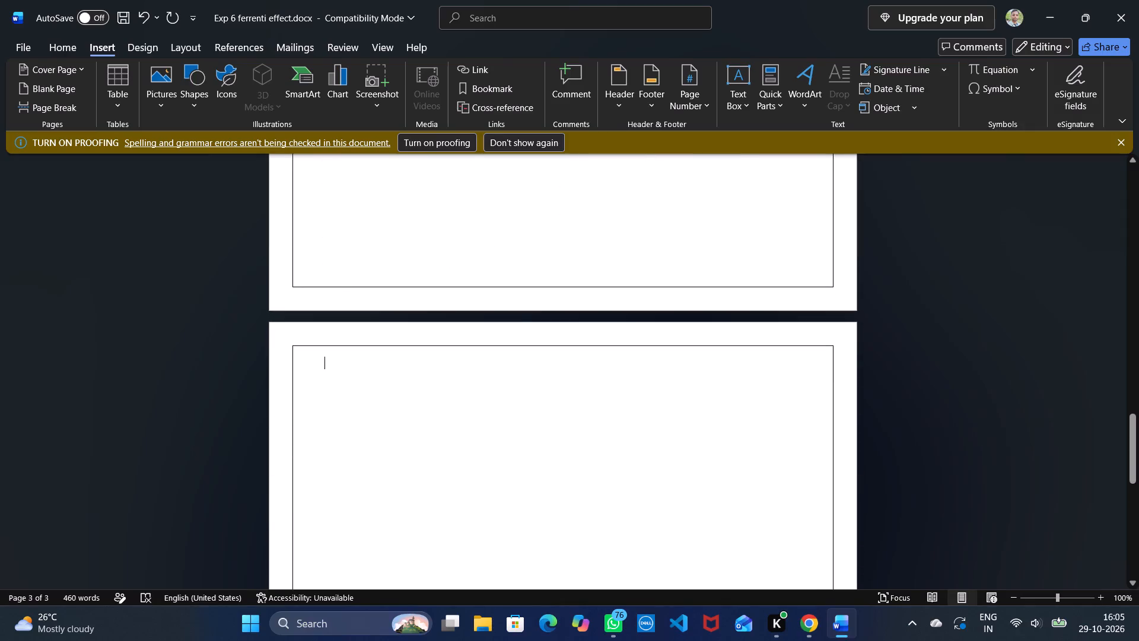
pyautogui.click(919, 106)
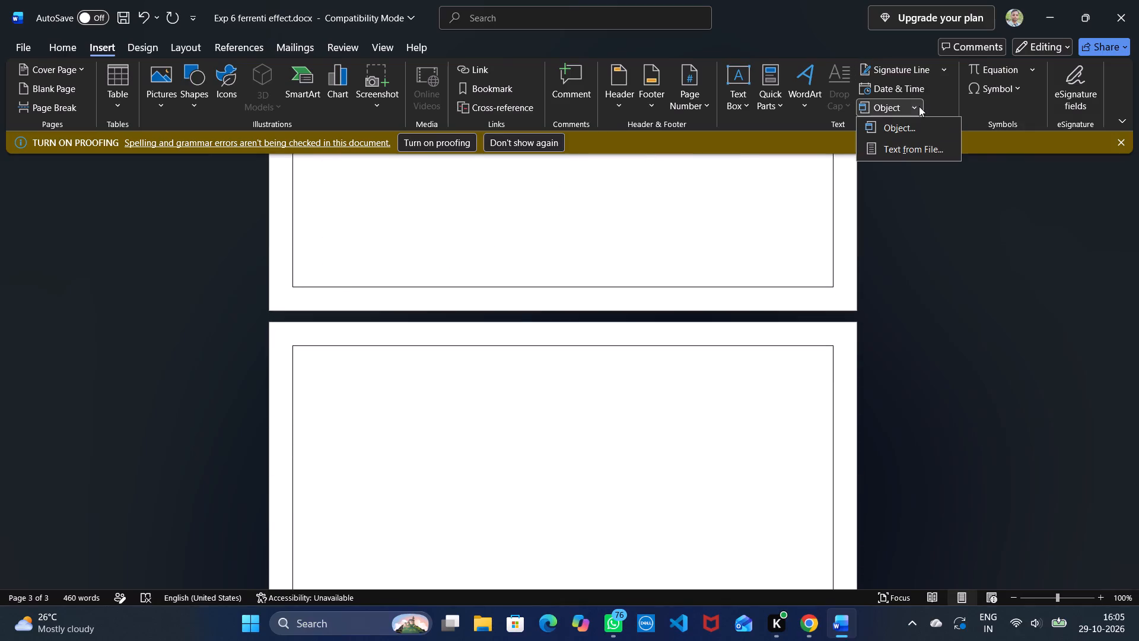
pyautogui.click(905, 146)
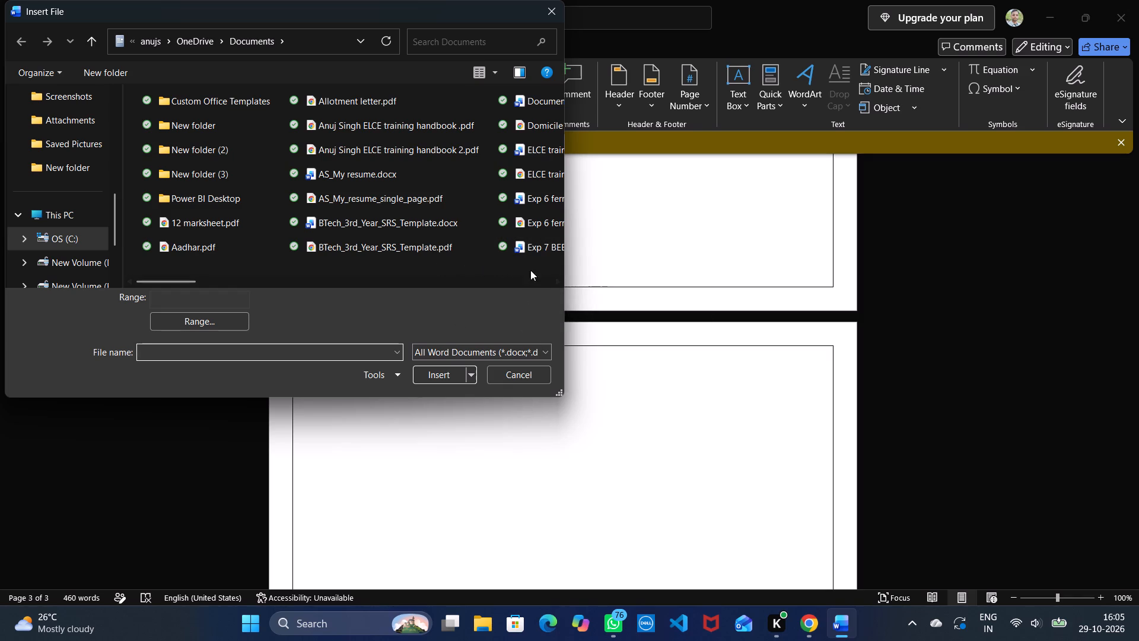
pyautogui.click(554, 277)
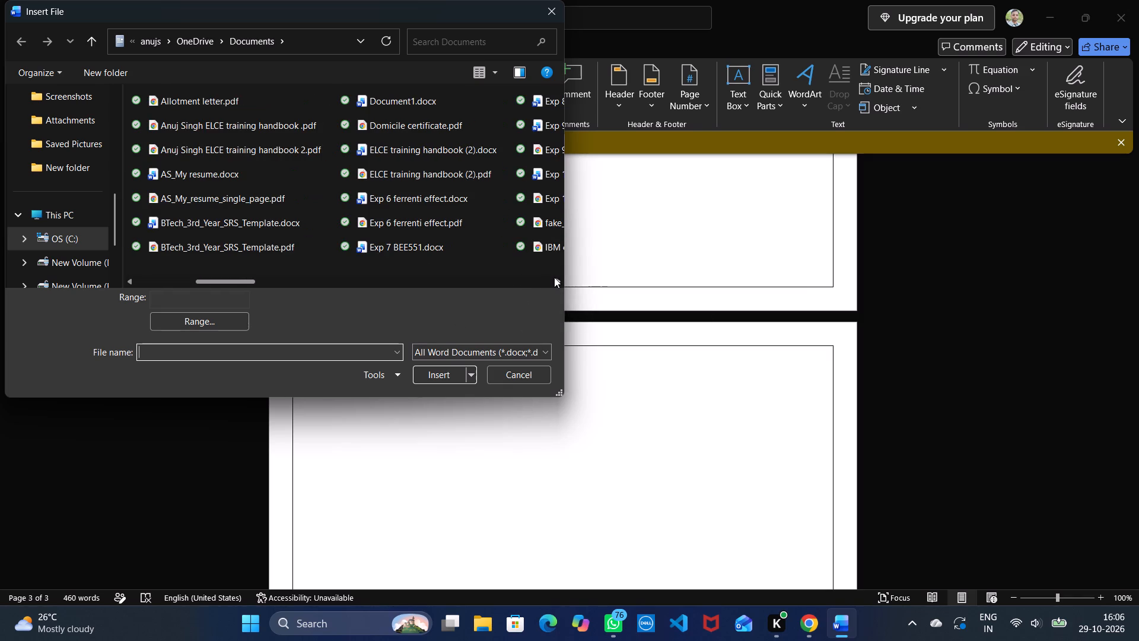
pyautogui.click(556, 282)
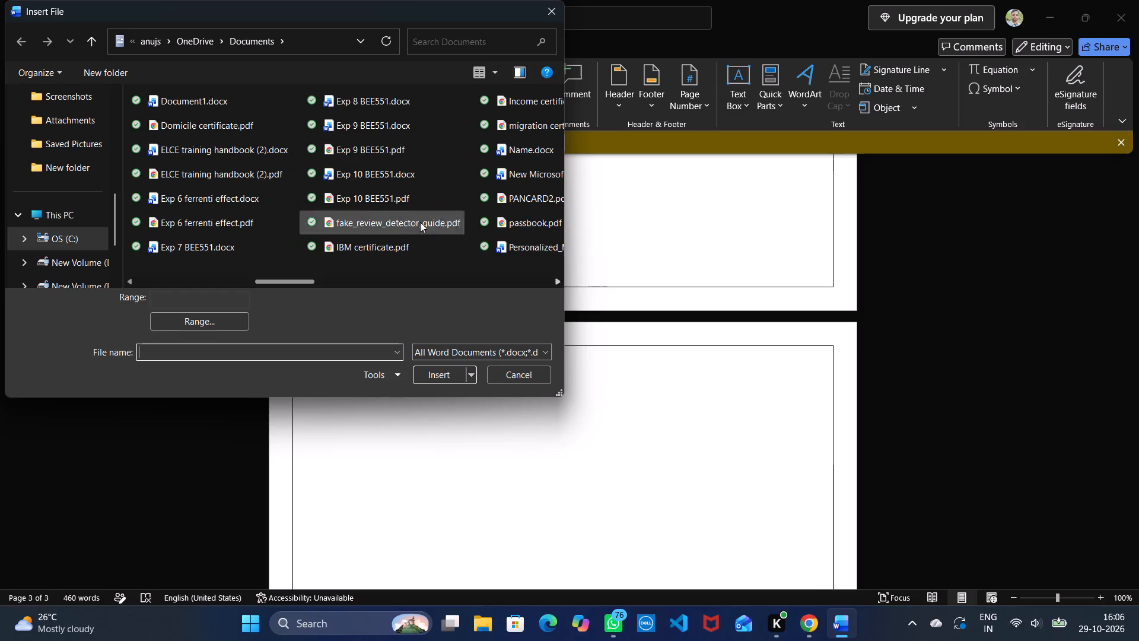
pyautogui.click(378, 103)
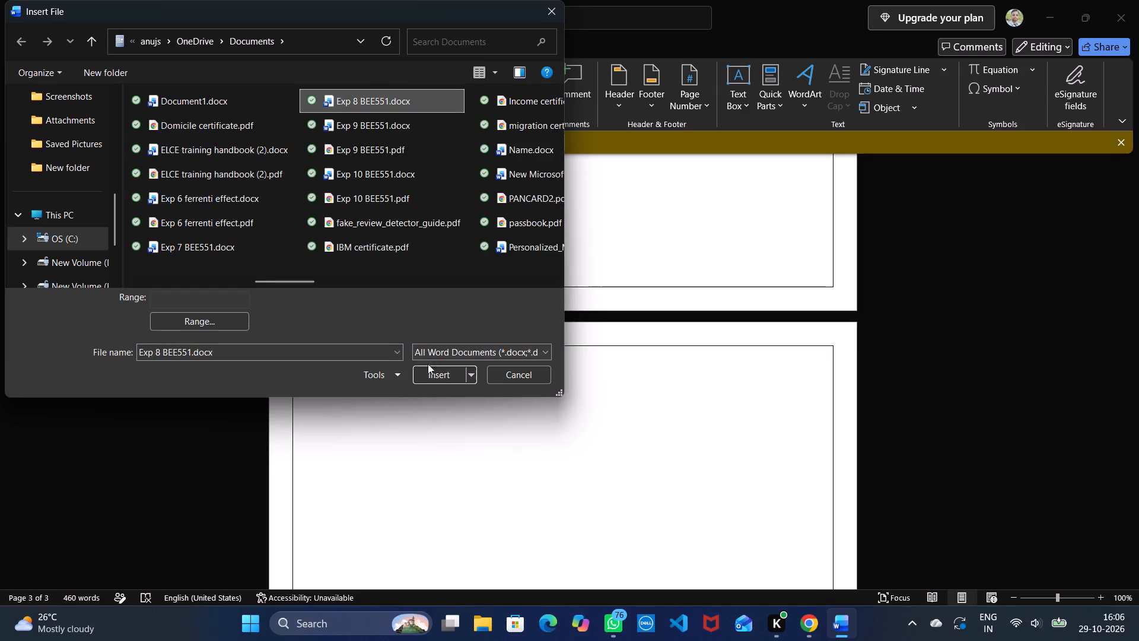
pyautogui.click(434, 370)
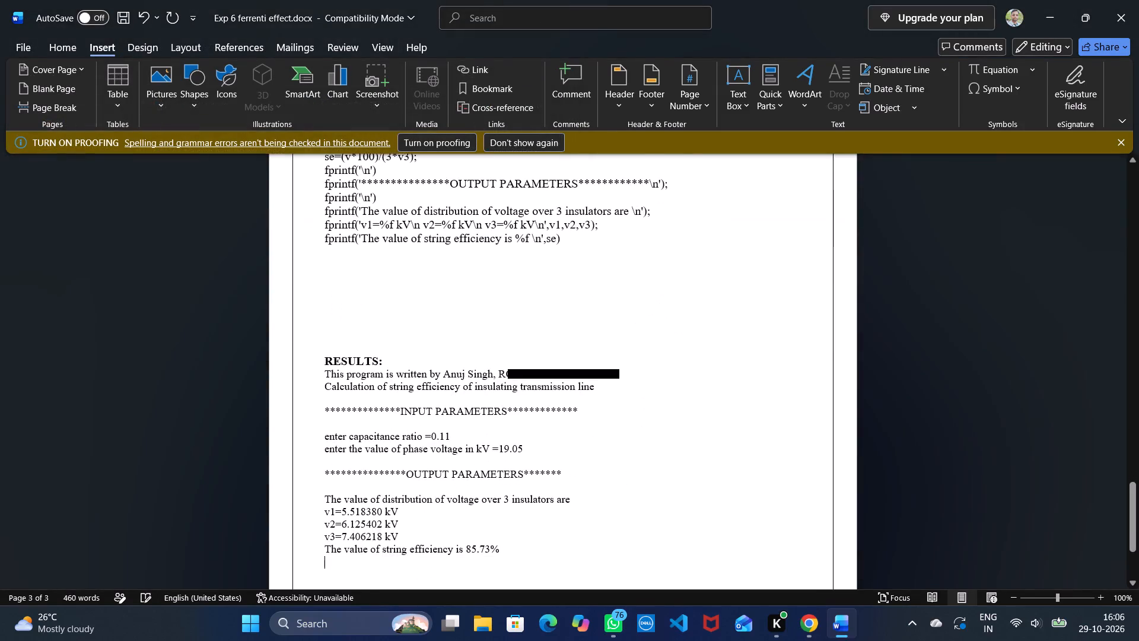
# Add empty lines after the string efficiency results until the insertion point reaches a new fourth page.
pyautogui.scroll(-3, 434, 370)
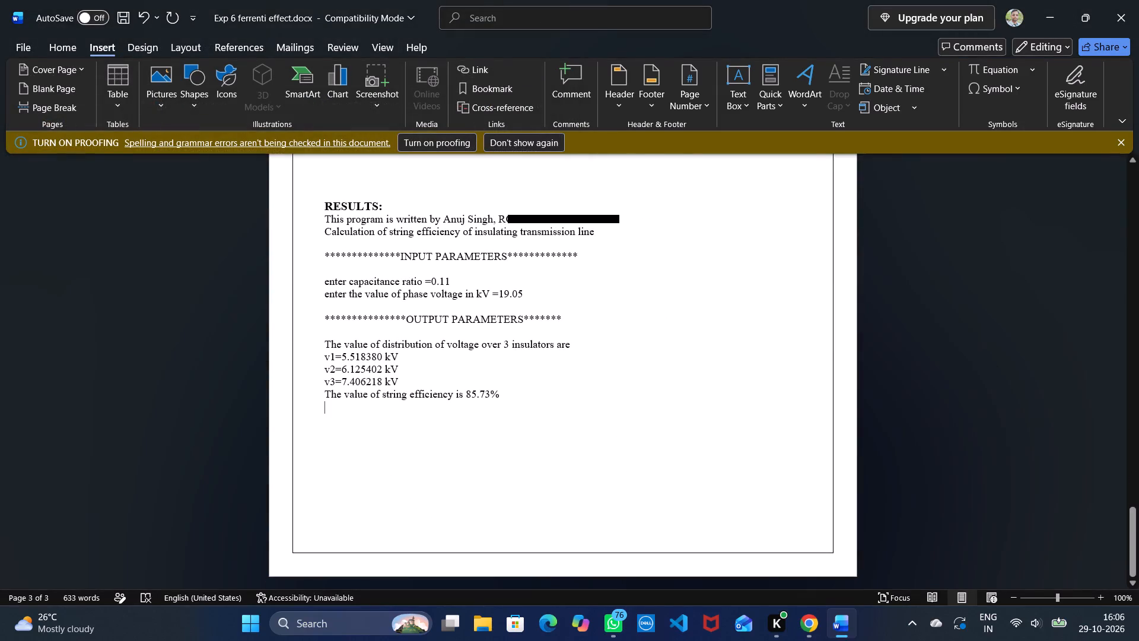
pyautogui.scroll(6, 521, 302)
pyautogui.scroll(-3, 521, 302)
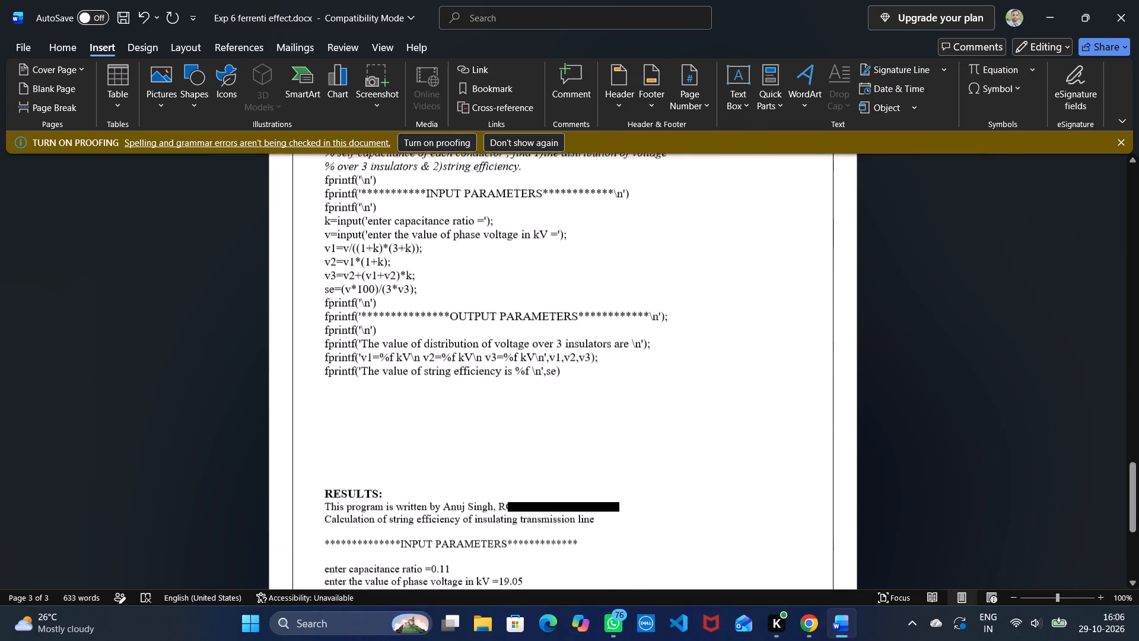
pyautogui.scroll(-2, 521, 302)
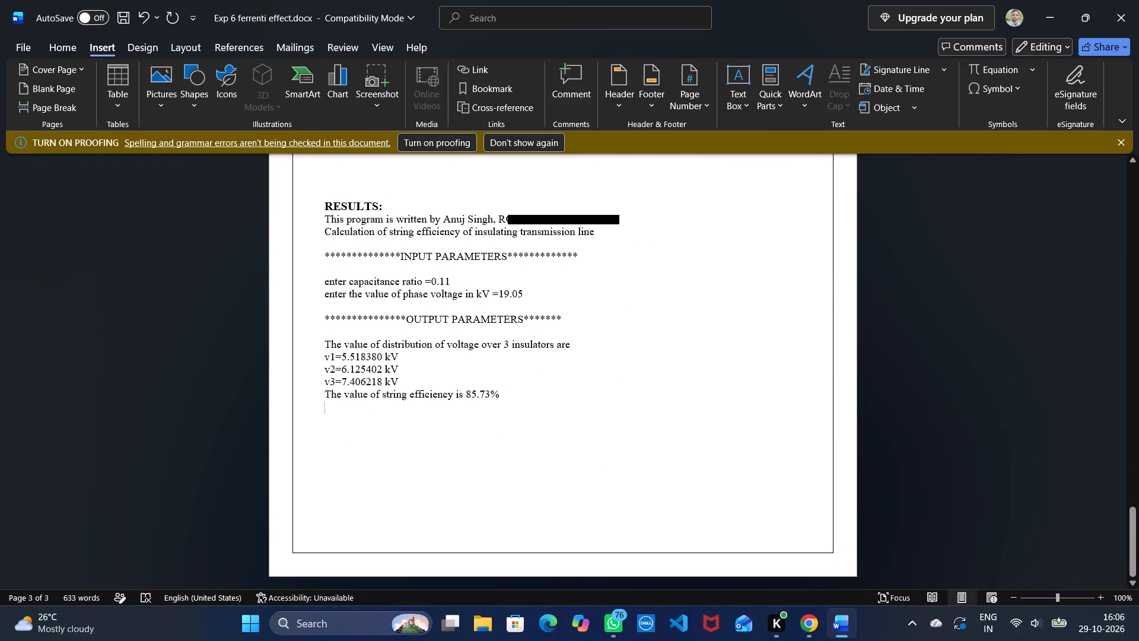
pyautogui.press('Down')
pyautogui.press('Return')
pyautogui.press('Return')
pyautogui.press('Return')
pyautogui.press('Return')
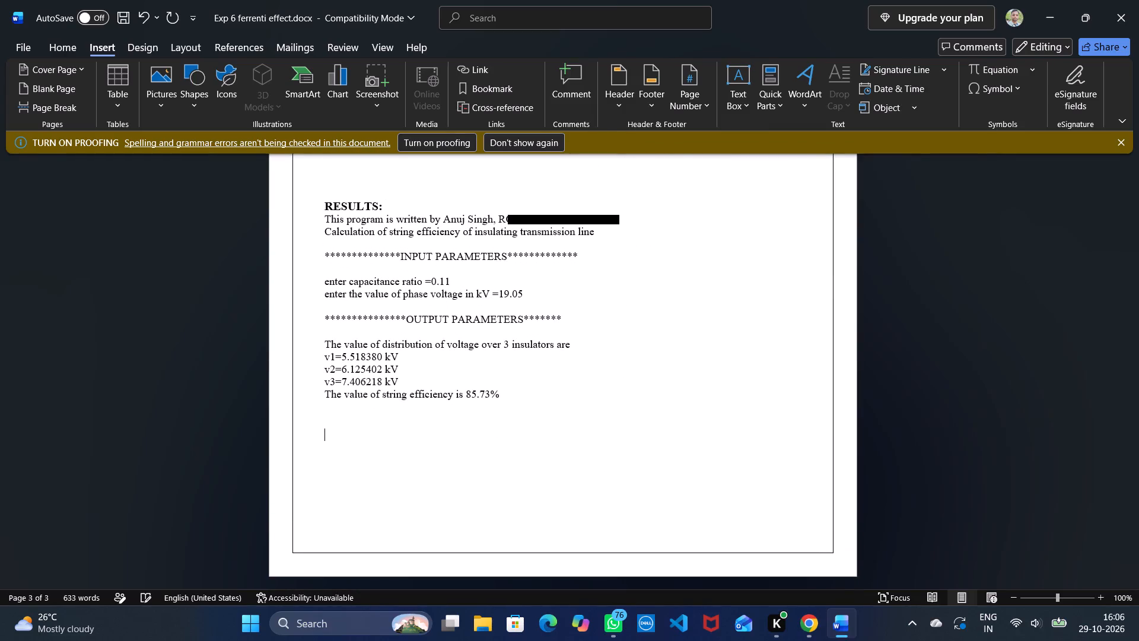
pyautogui.press('Return')
pyautogui.press('Return')
pyautogui.press('Return')
pyautogui.press('Return')
pyautogui.press('Return')
pyautogui.press('Return')
pyautogui.press('Return')
pyautogui.press('Return')
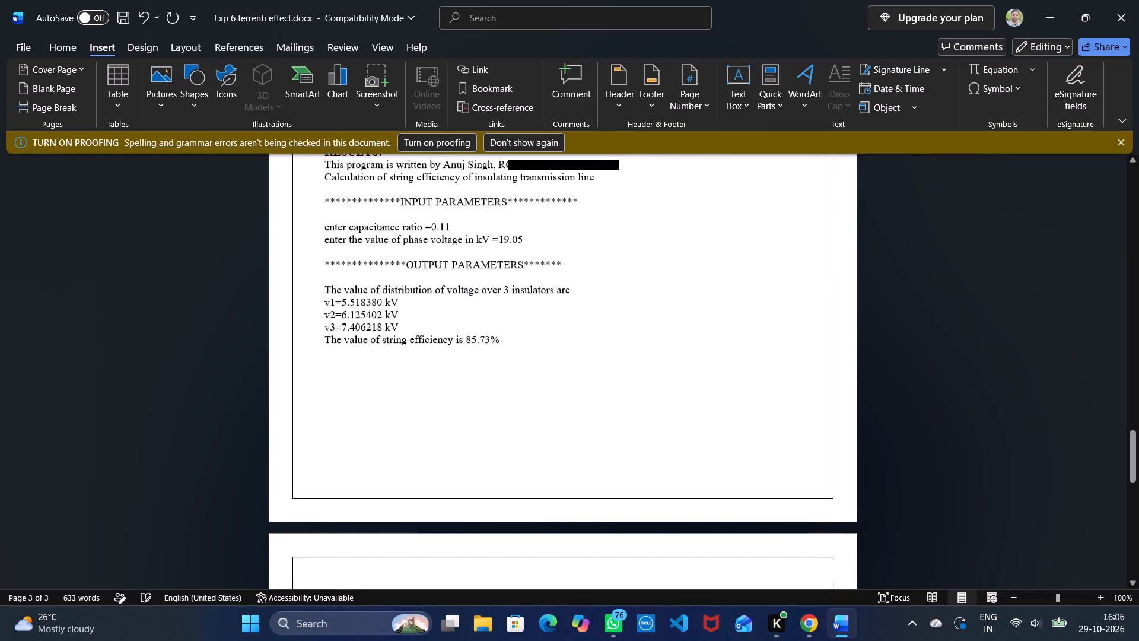
pyautogui.press('Return')
pyautogui.press('BackSpace')
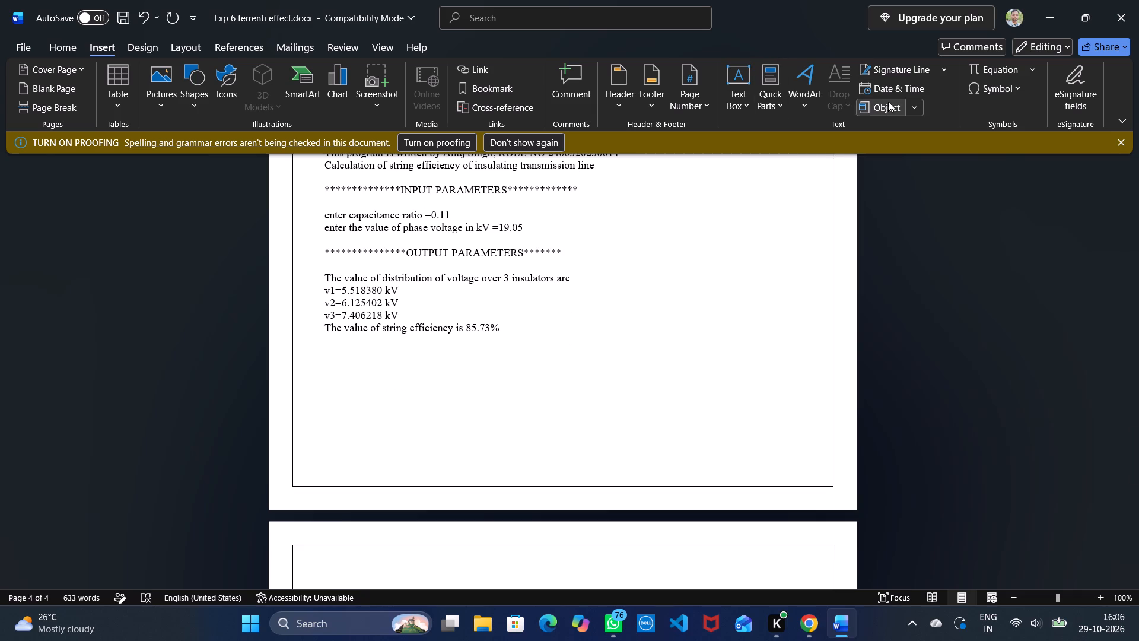
# Insert the text of Exp 9 BEE551.docx on the blank fourth page after the string efficiency results.
pyautogui.click(914, 103)
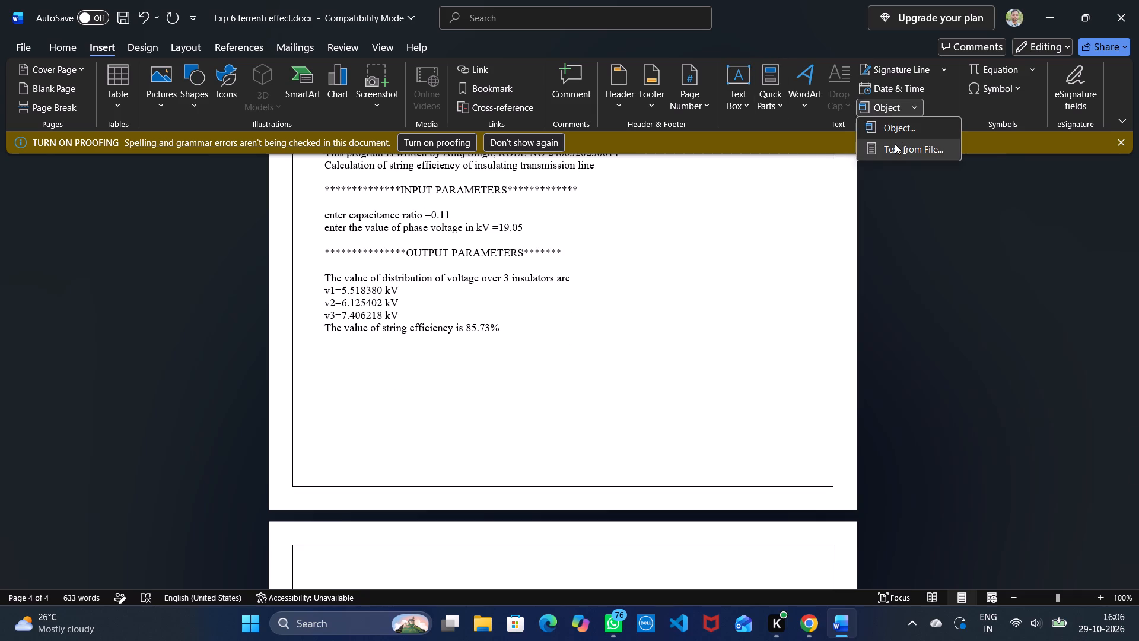
pyautogui.click(895, 144)
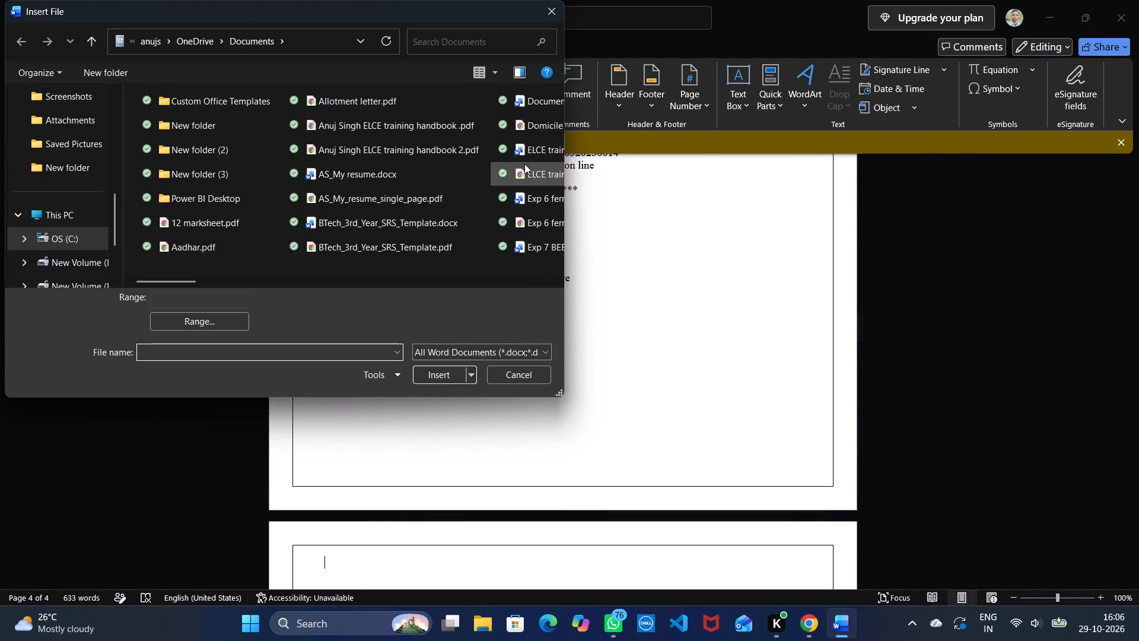
pyautogui.click(557, 280)
pyautogui.click(557, 280)
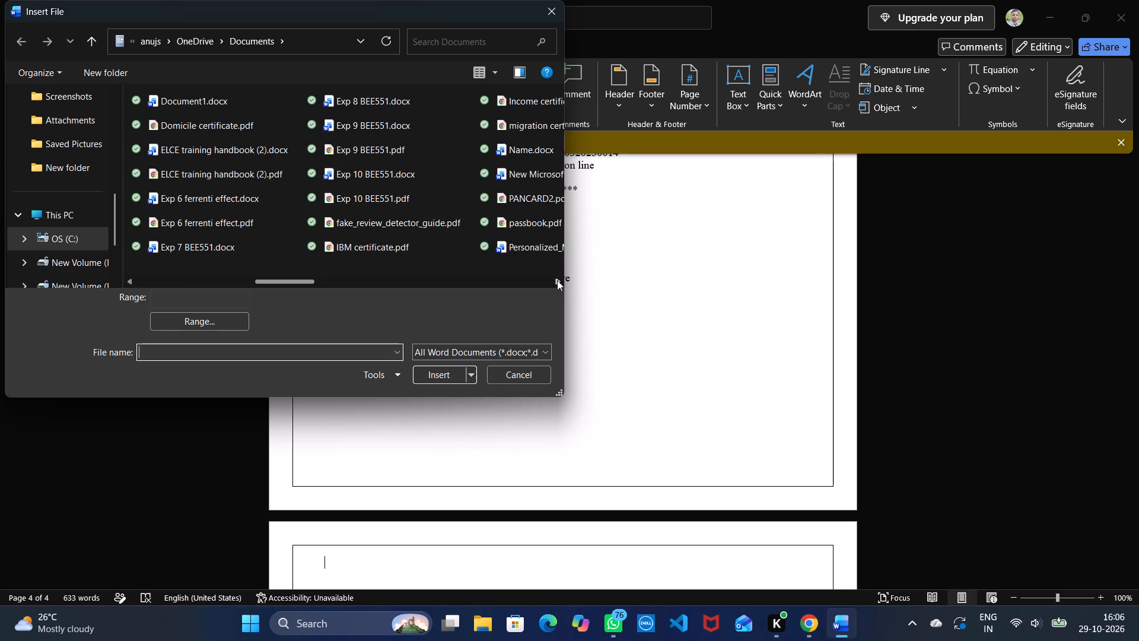
pyautogui.click(345, 126)
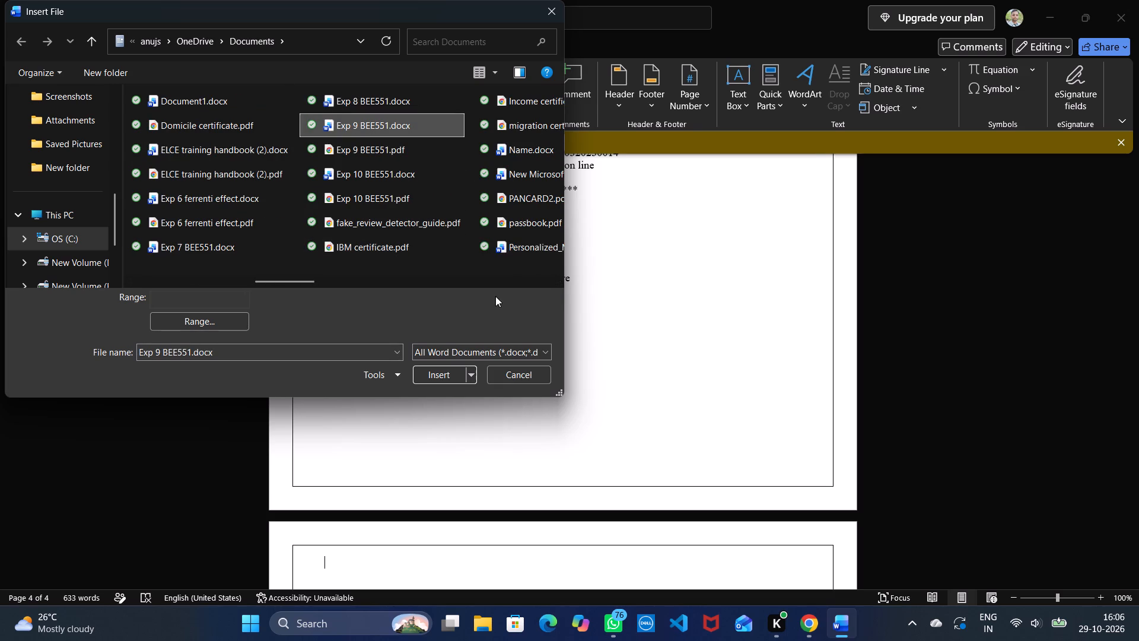
pyautogui.click(437, 371)
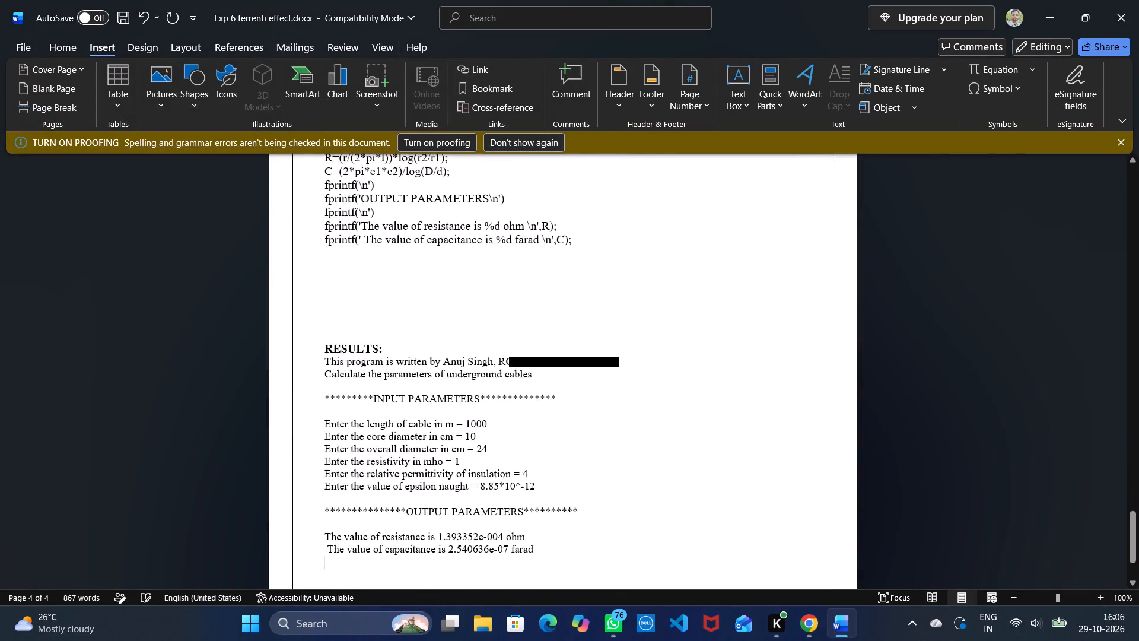
# Add empty lines after the underground cable parameter results until the insertion point reaches a new fifth page.
pyautogui.scroll(2, 447, 420)
pyautogui.scroll(-7, 447, 420)
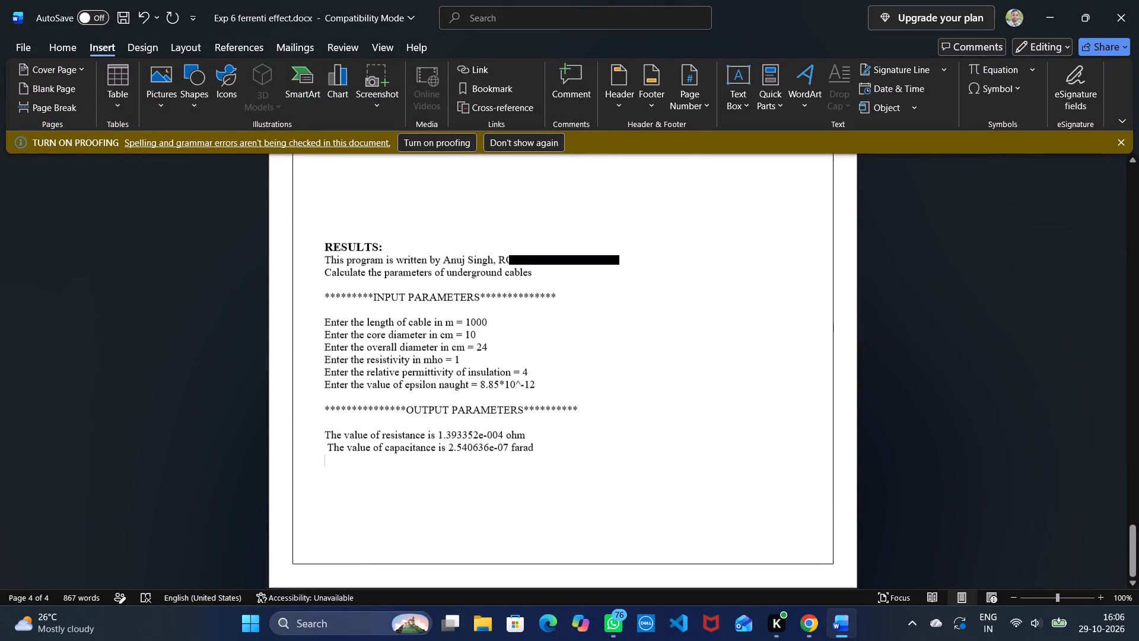
pyautogui.scroll(-1, 447, 420)
pyautogui.press('Down')
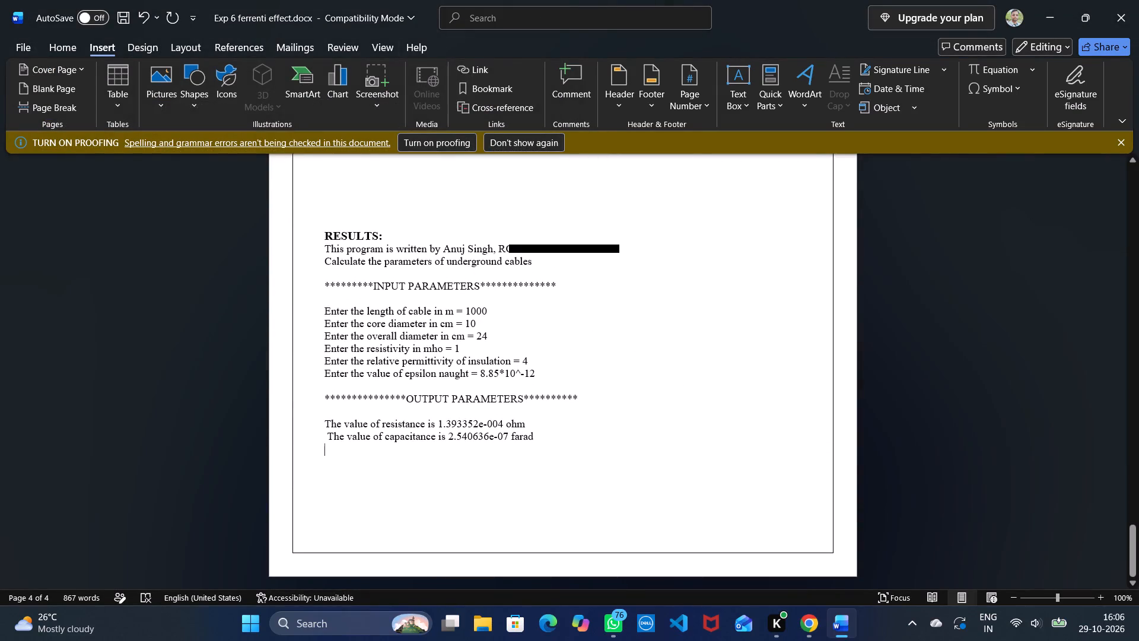
pyautogui.press('Down')
pyautogui.press('Return')
pyautogui.press('Return')
pyautogui.press('Return')
pyautogui.press('Return')
pyautogui.press('Return')
pyautogui.press('Return')
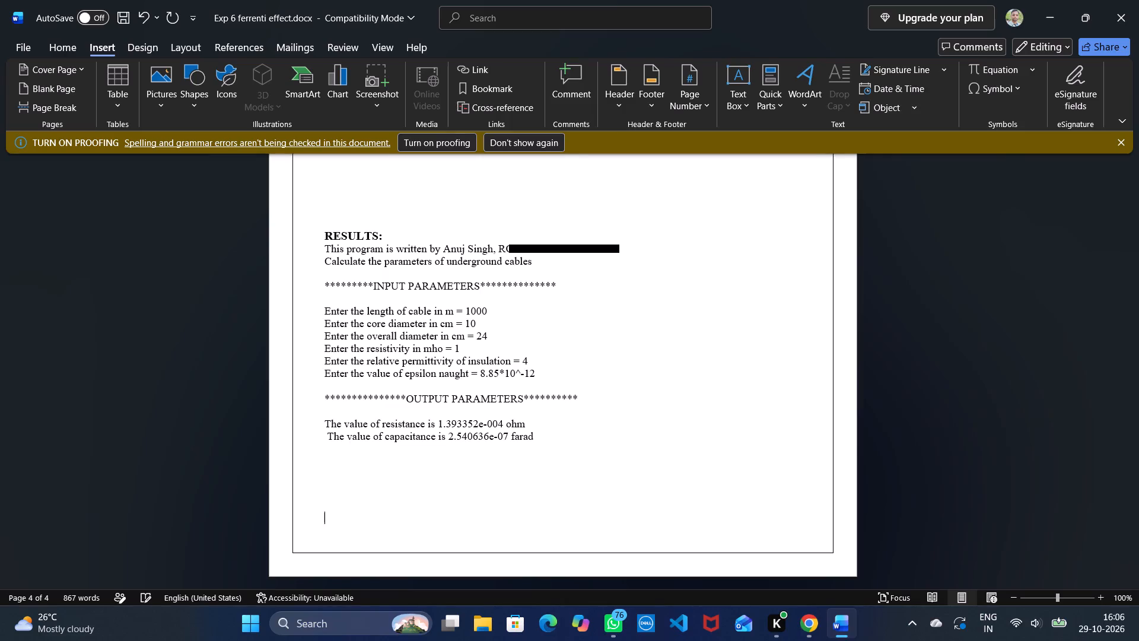
pyautogui.press('Return')
pyautogui.press('Return')
pyautogui.press('Return')
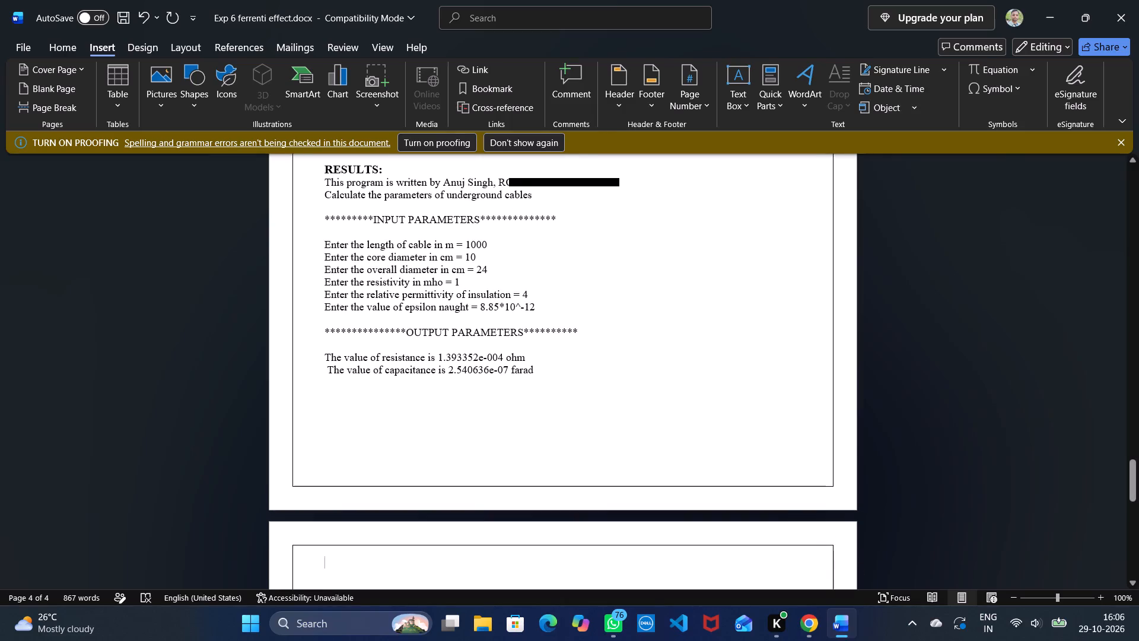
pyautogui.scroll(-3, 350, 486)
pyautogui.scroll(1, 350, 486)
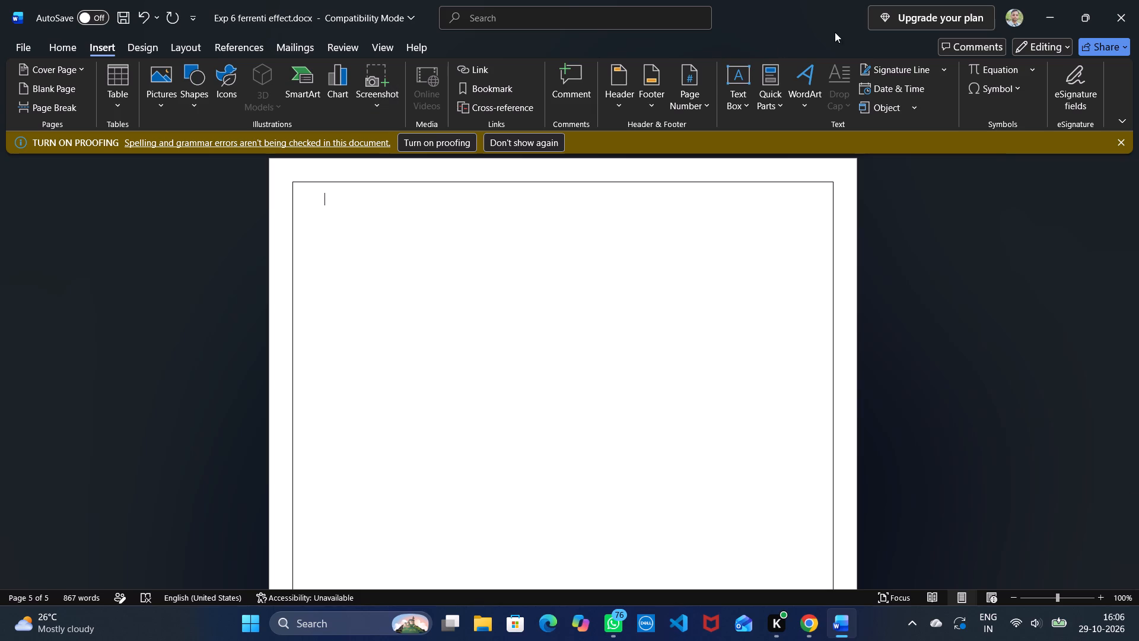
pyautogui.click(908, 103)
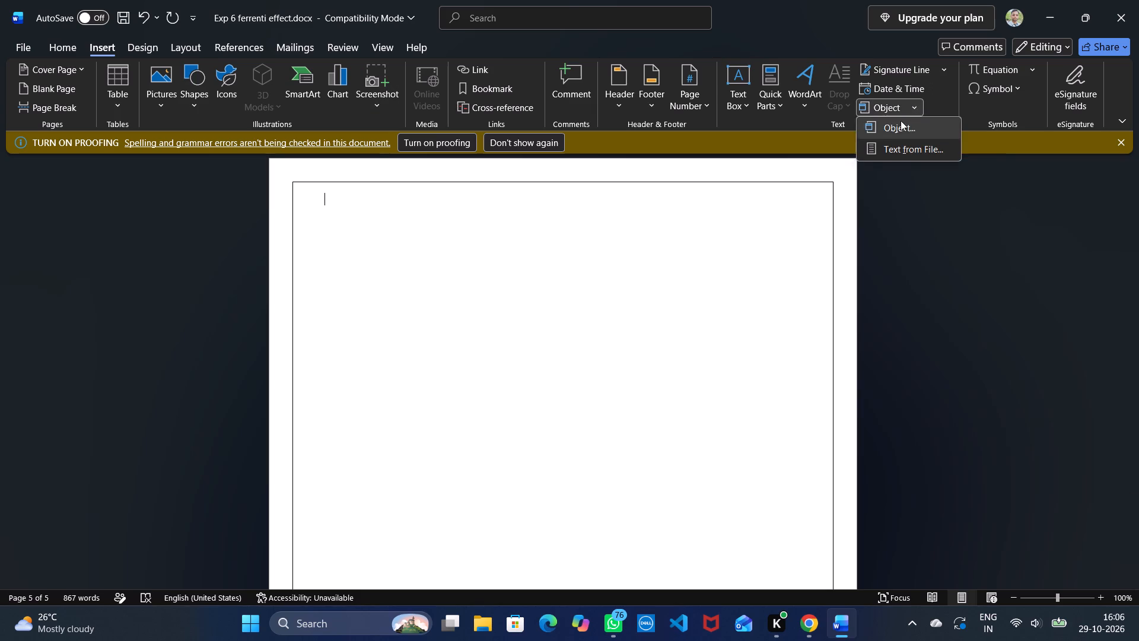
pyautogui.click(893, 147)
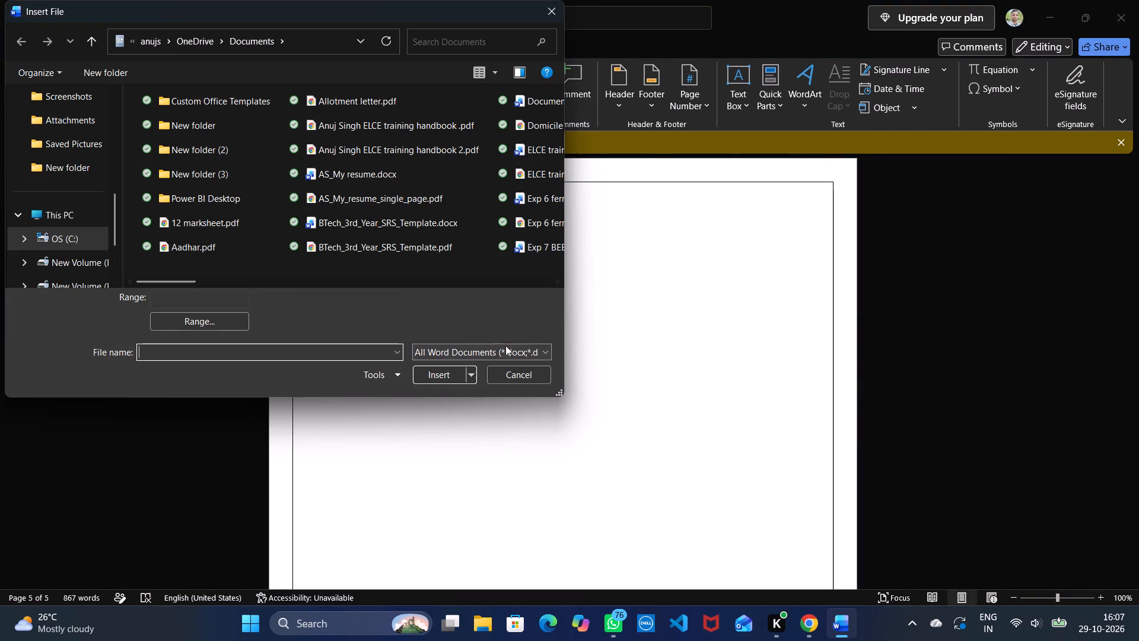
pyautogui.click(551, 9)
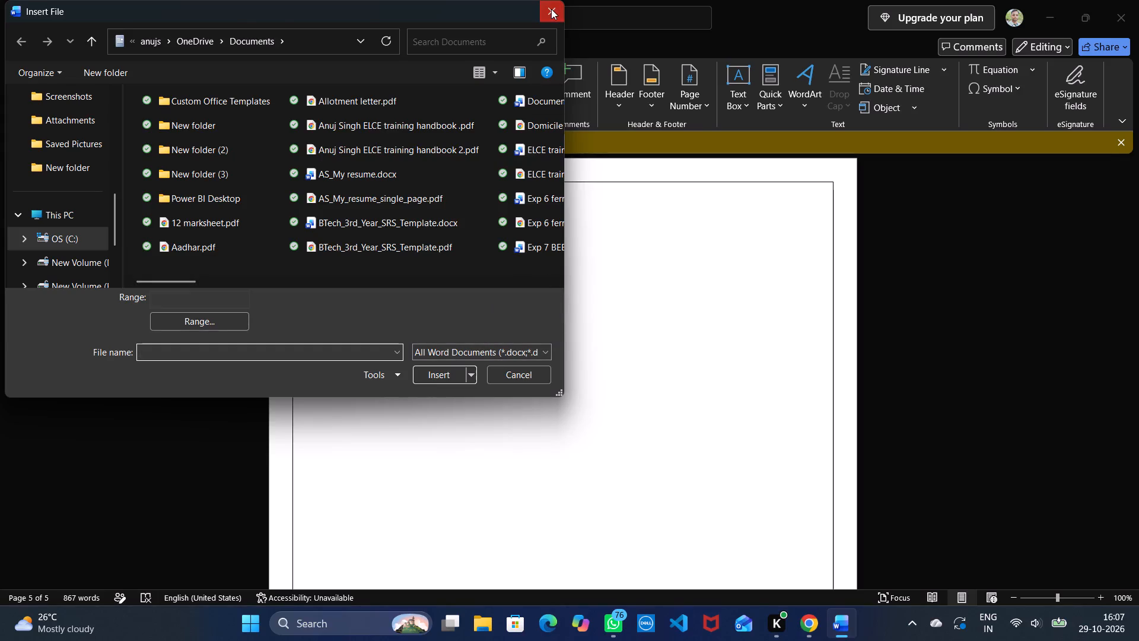
# Review the experiments inserted so far, from the Ferranti effect page through to the blank fifth page.
pyautogui.scroll(9, 447, 372)
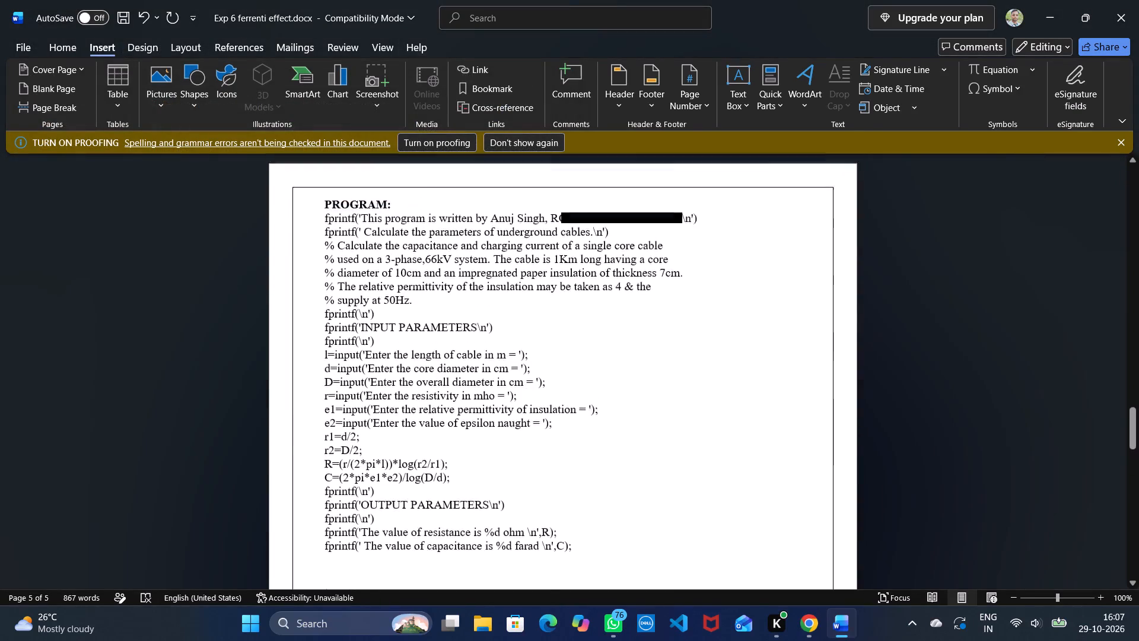
pyautogui.scroll(11, 447, 372)
pyautogui.scroll(-3, 447, 372)
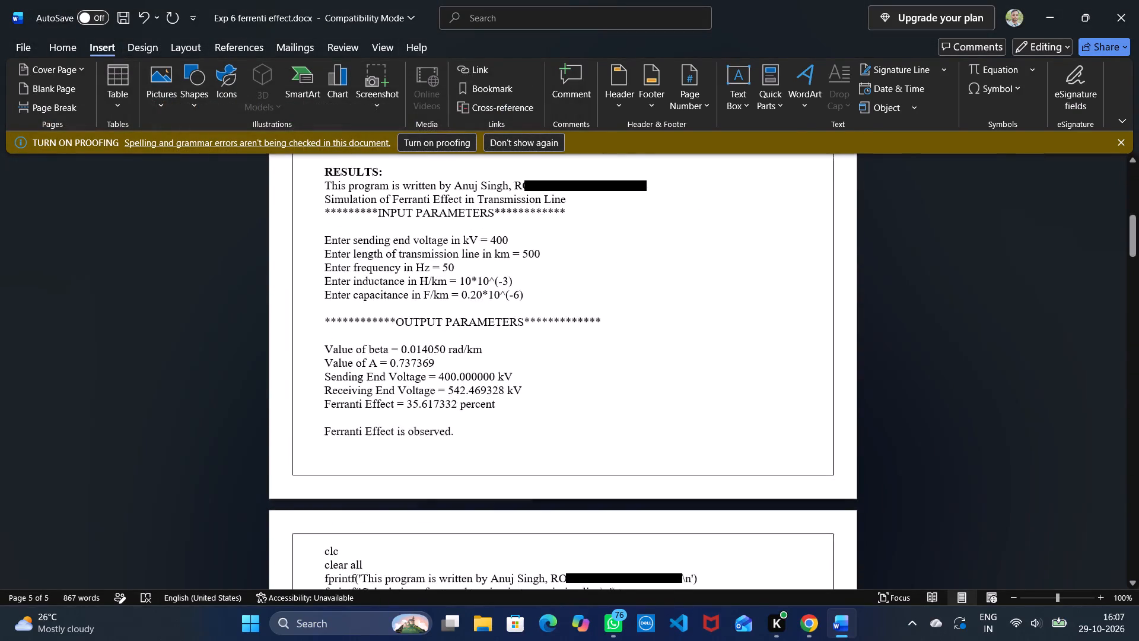
pyautogui.scroll(-6, 447, 372)
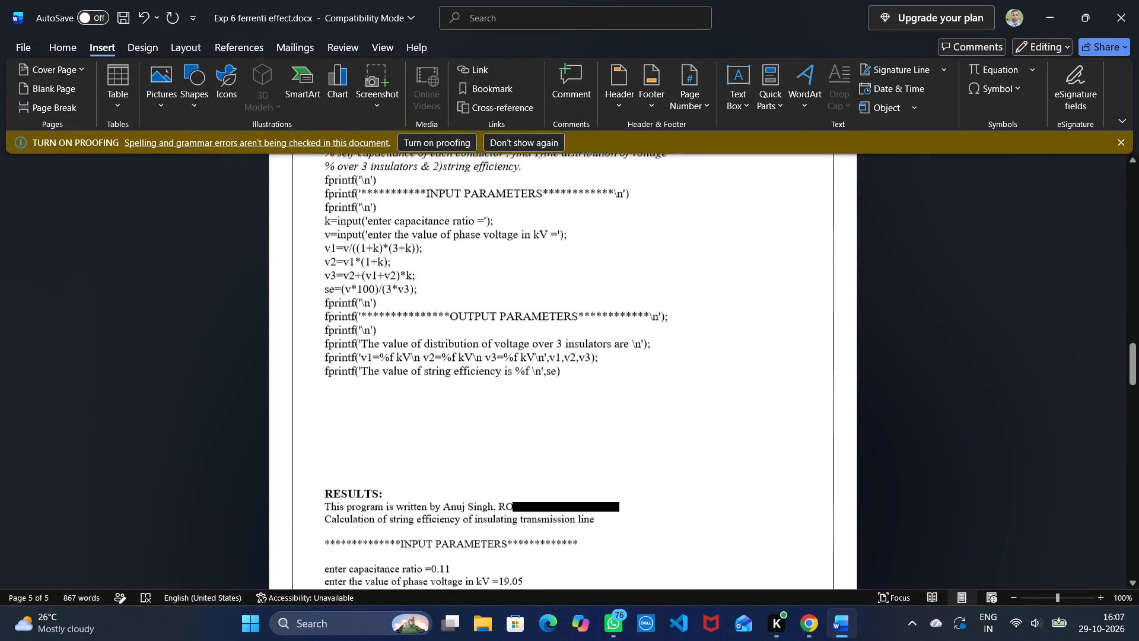
pyautogui.scroll(-6, 447, 372)
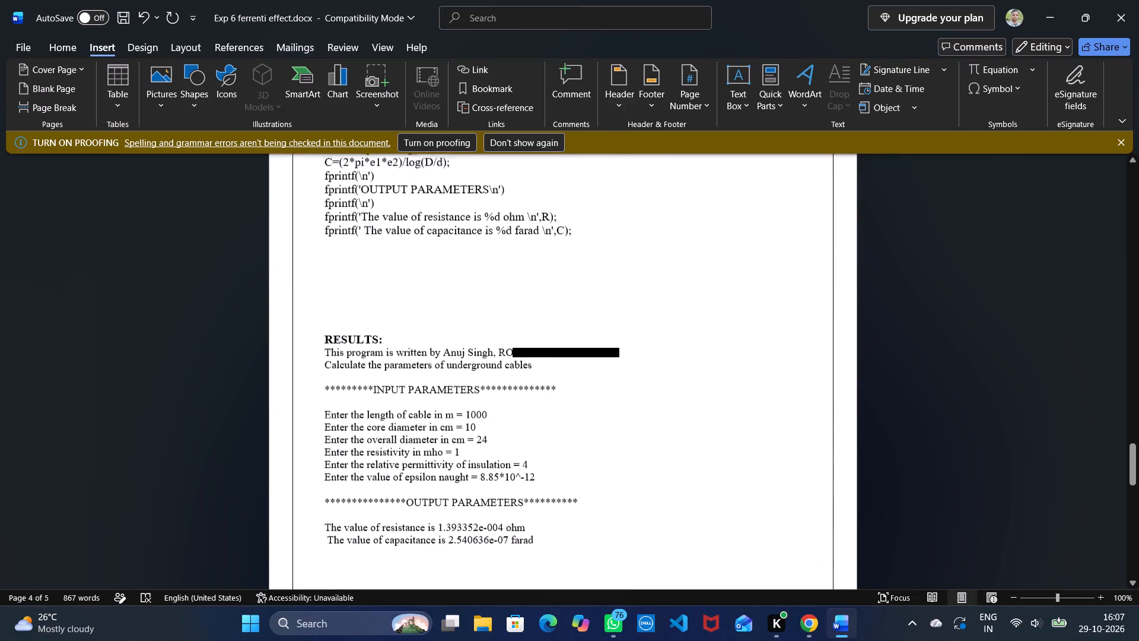
pyautogui.scroll(-2, 447, 372)
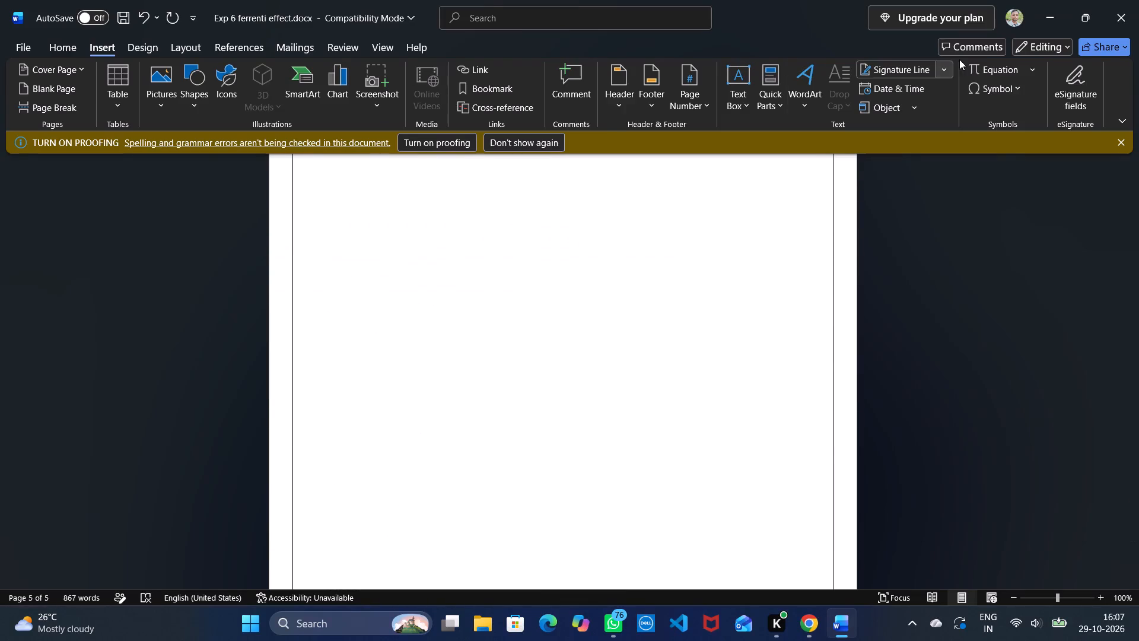
# Insert the text of Exp 10 BEE551.docx on the blank fifth page after the underground cable parameter results.
pyautogui.click(916, 104)
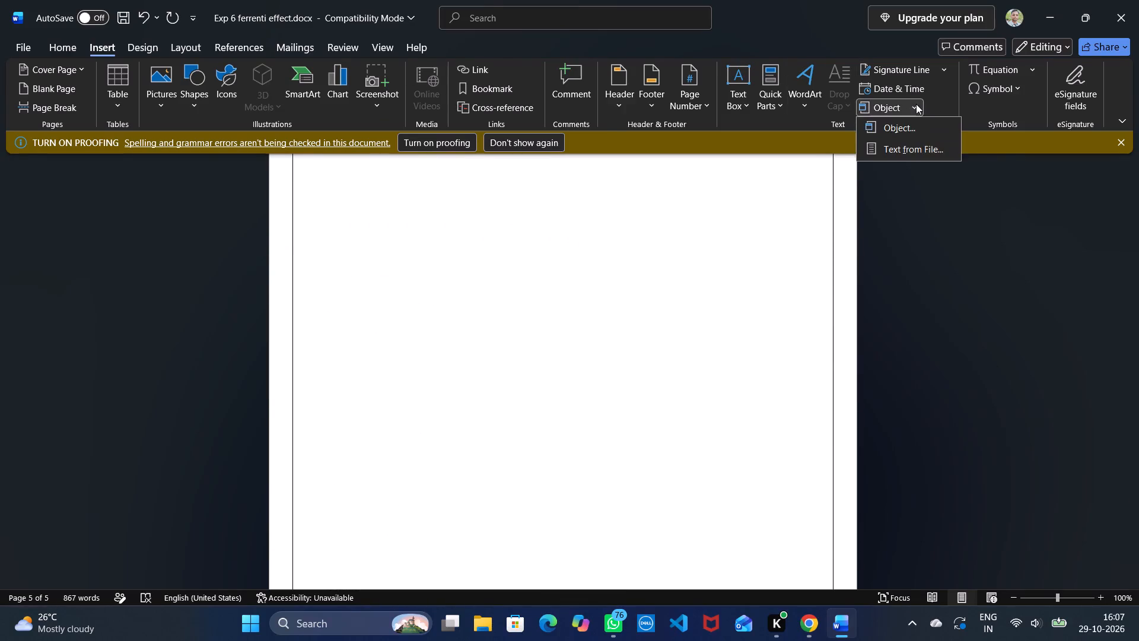
pyautogui.click(891, 147)
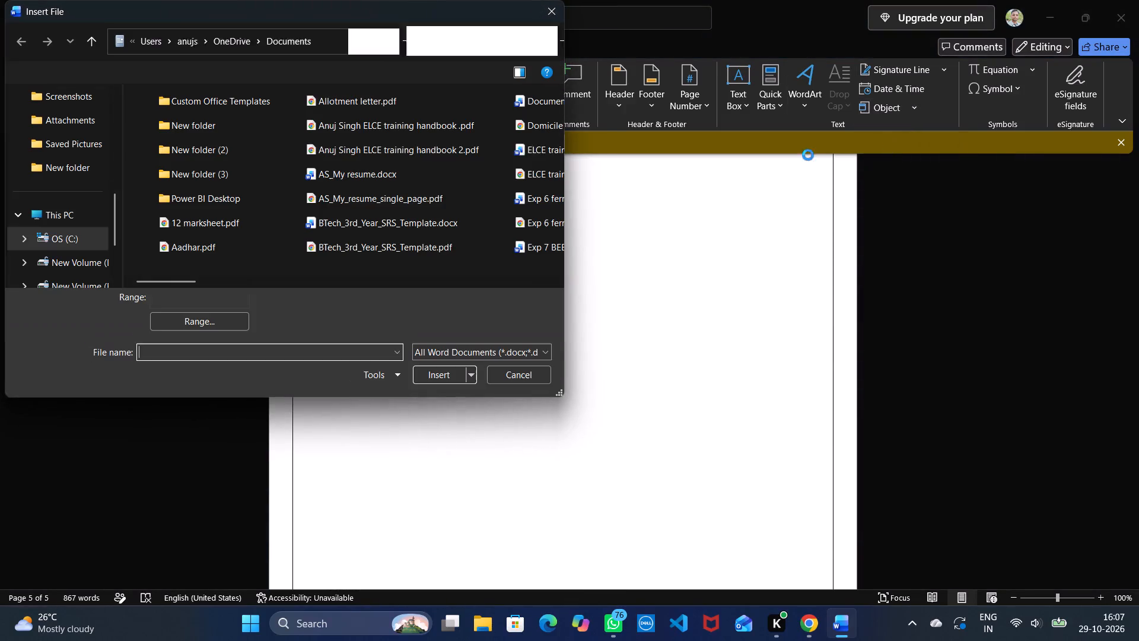
pyautogui.click(554, 278)
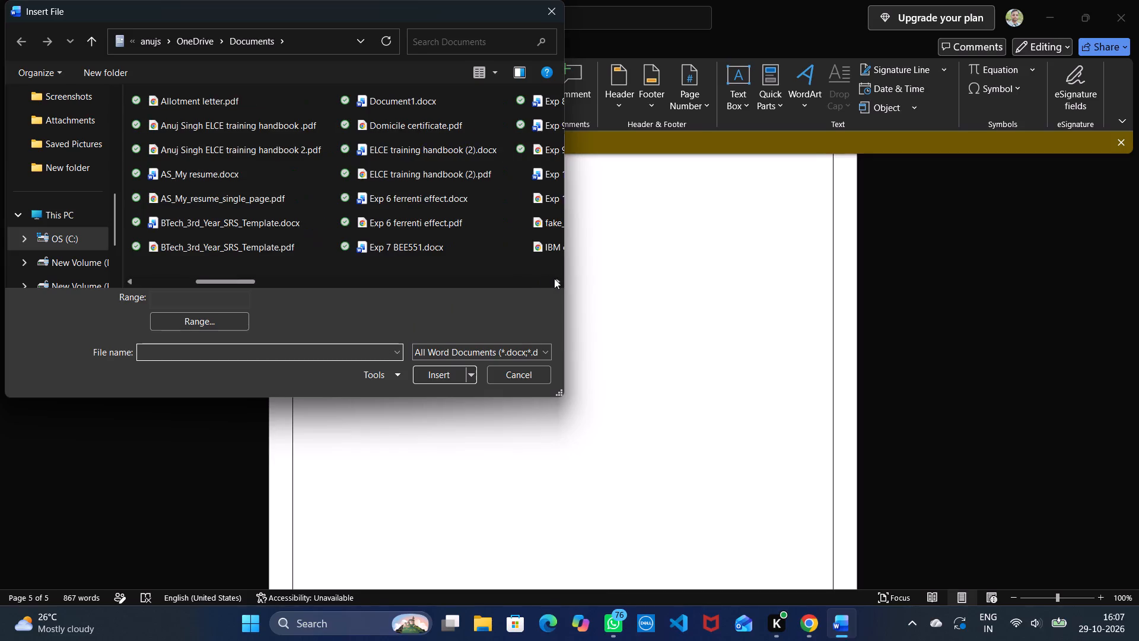
pyautogui.click(554, 278)
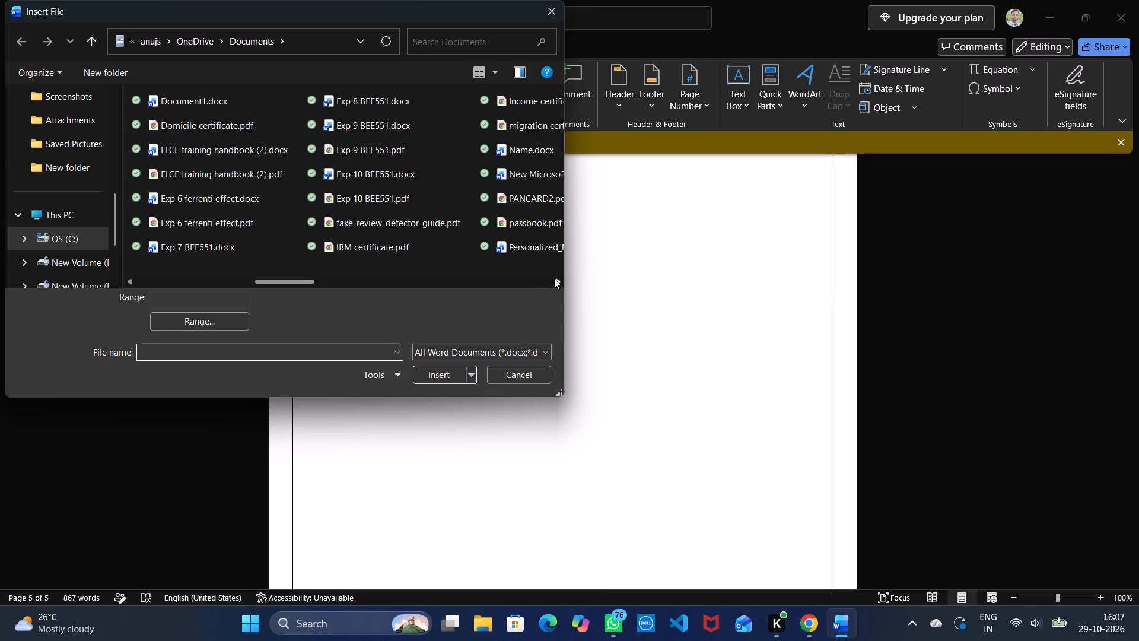
pyautogui.click(374, 173)
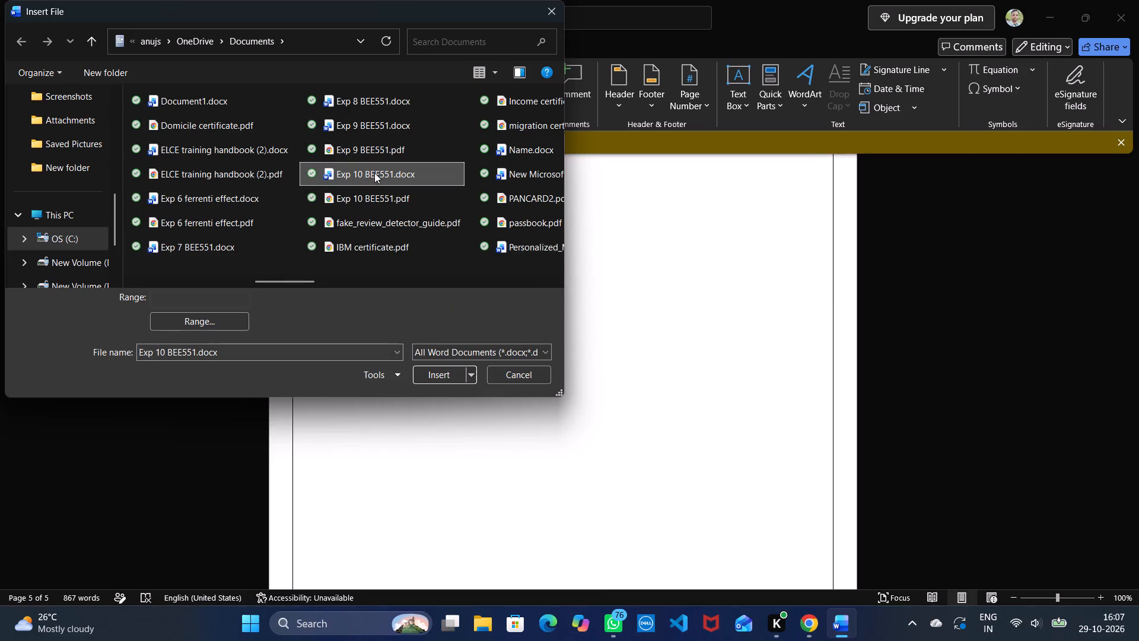
pyautogui.click(433, 372)
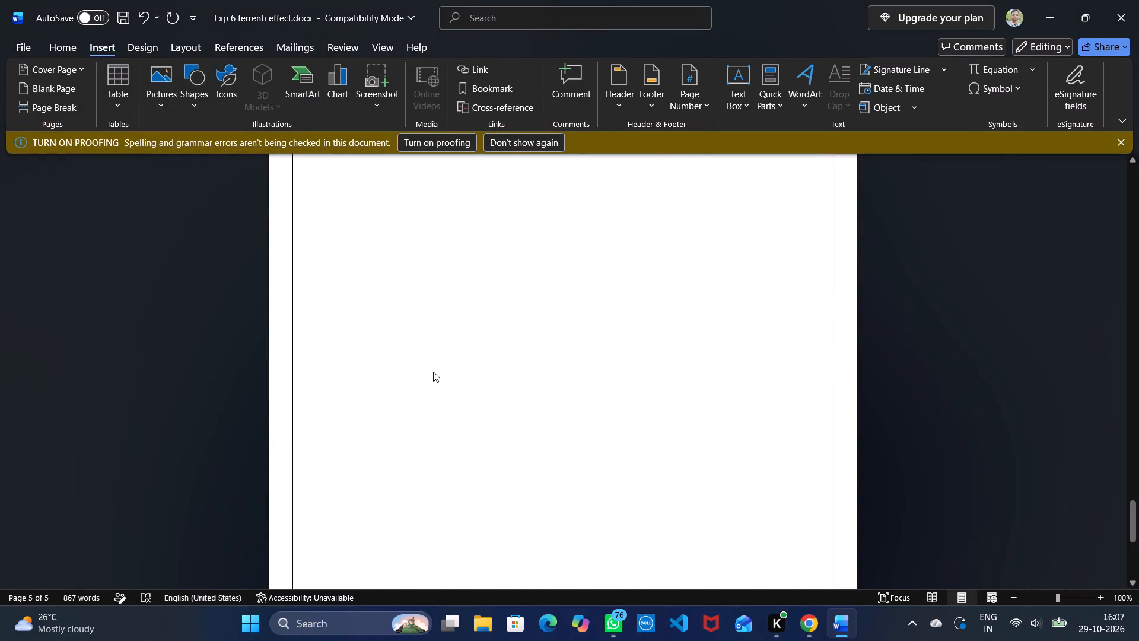
# Check the combined document from the inserted Exp 10 back to the Ferranti effect program, examining the page layout of each experiment.
pyautogui.scroll(-8, 461, 430)
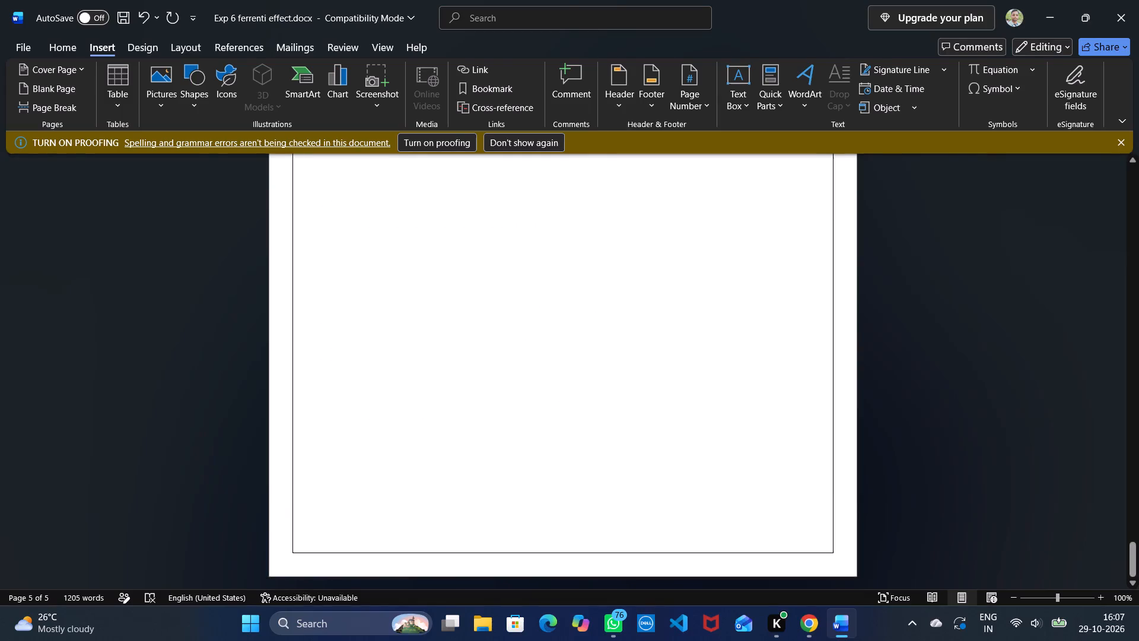
pyautogui.scroll(9, 461, 430)
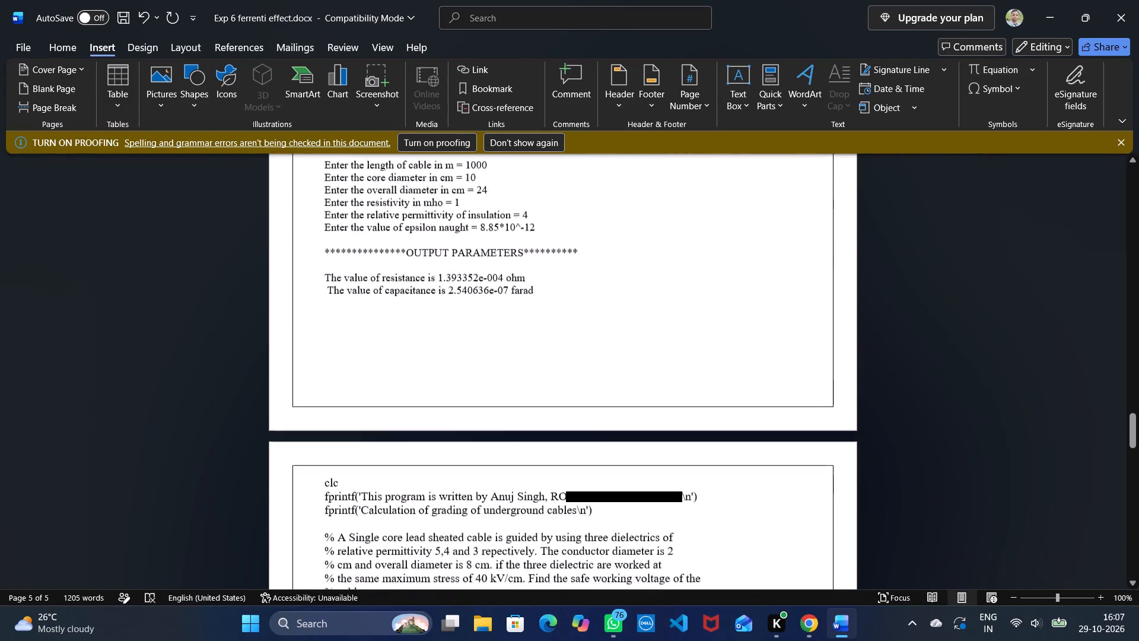
pyautogui.scroll(1, 461, 430)
pyautogui.scroll(-9, 461, 430)
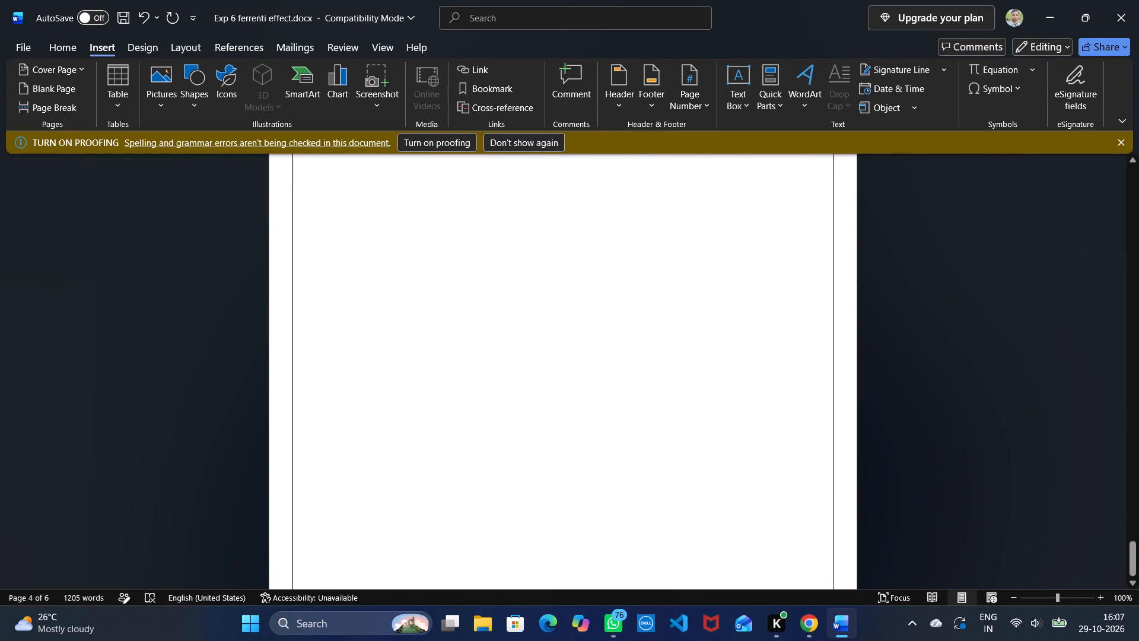
pyautogui.scroll(3, 461, 430)
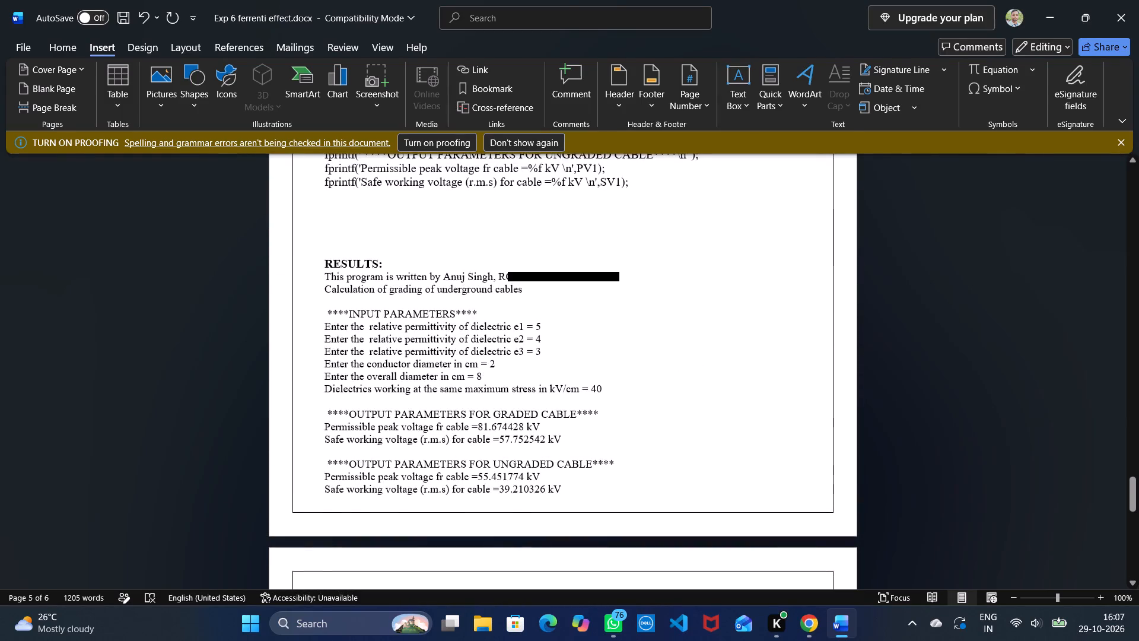
pyautogui.scroll(7, 437, 310)
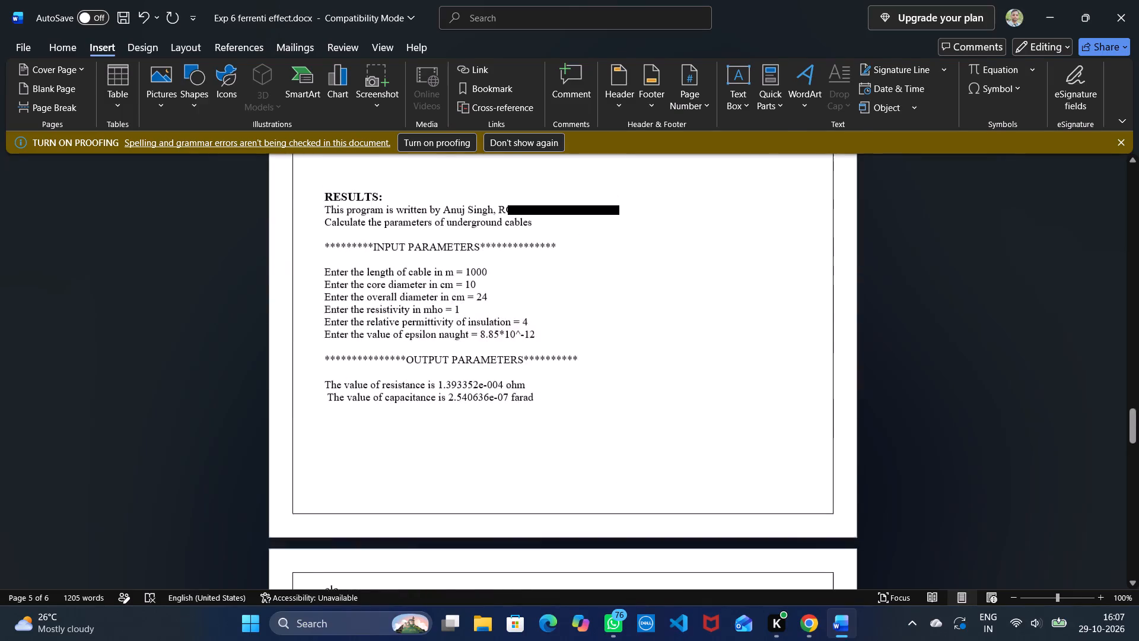
pyautogui.scroll(13, 437, 310)
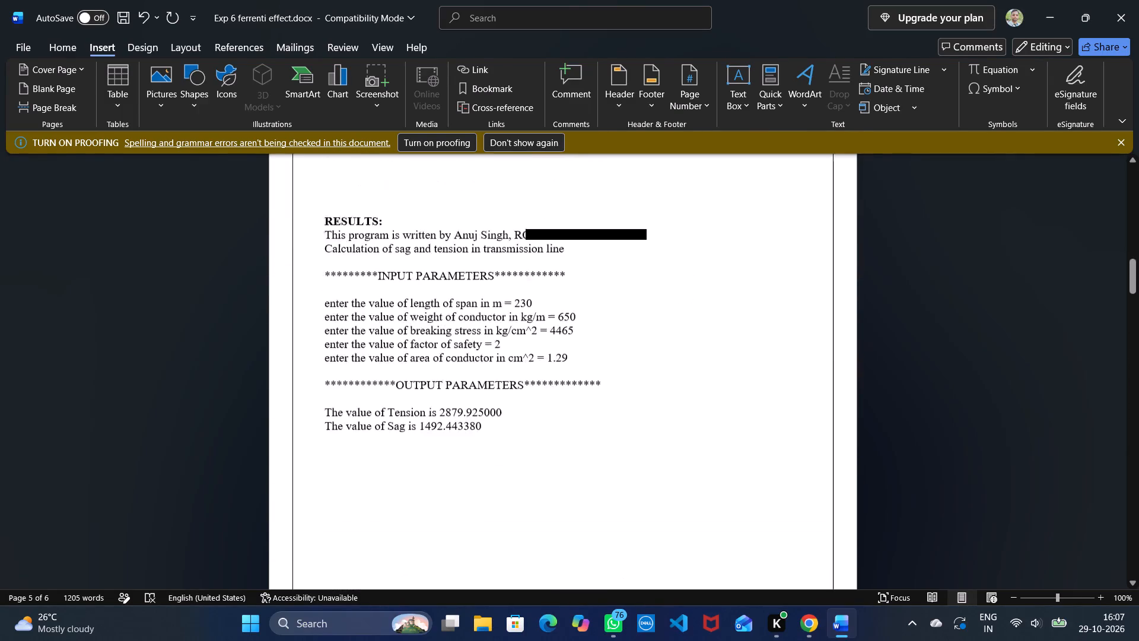
pyautogui.scroll(6, 437, 310)
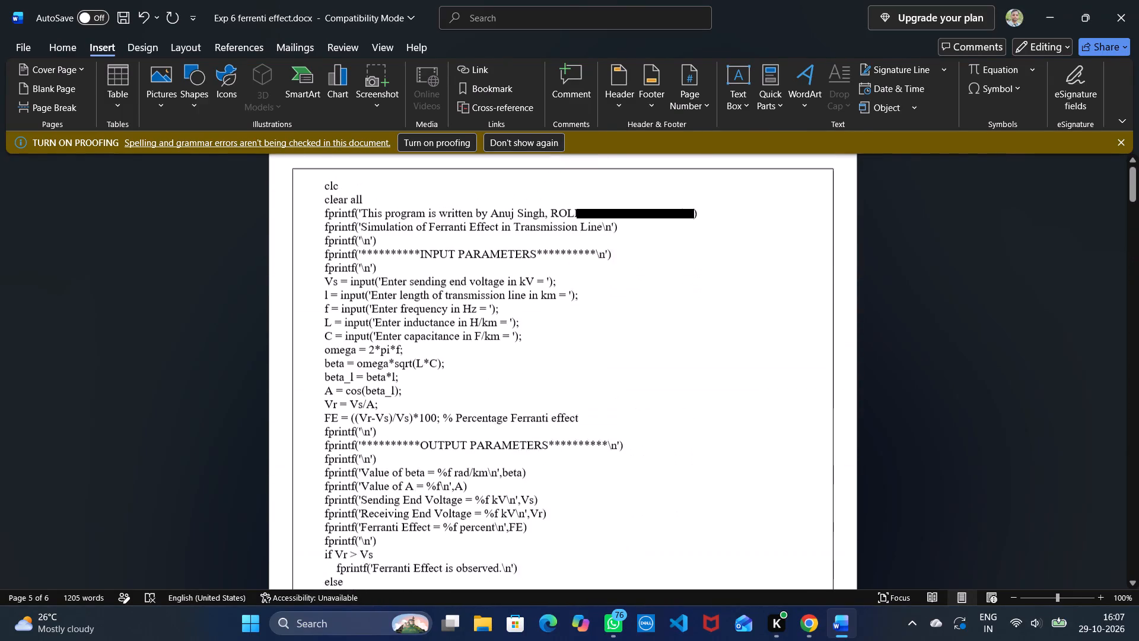
pyautogui.scroll(1, 437, 310)
pyautogui.scroll(-4, 552, 324)
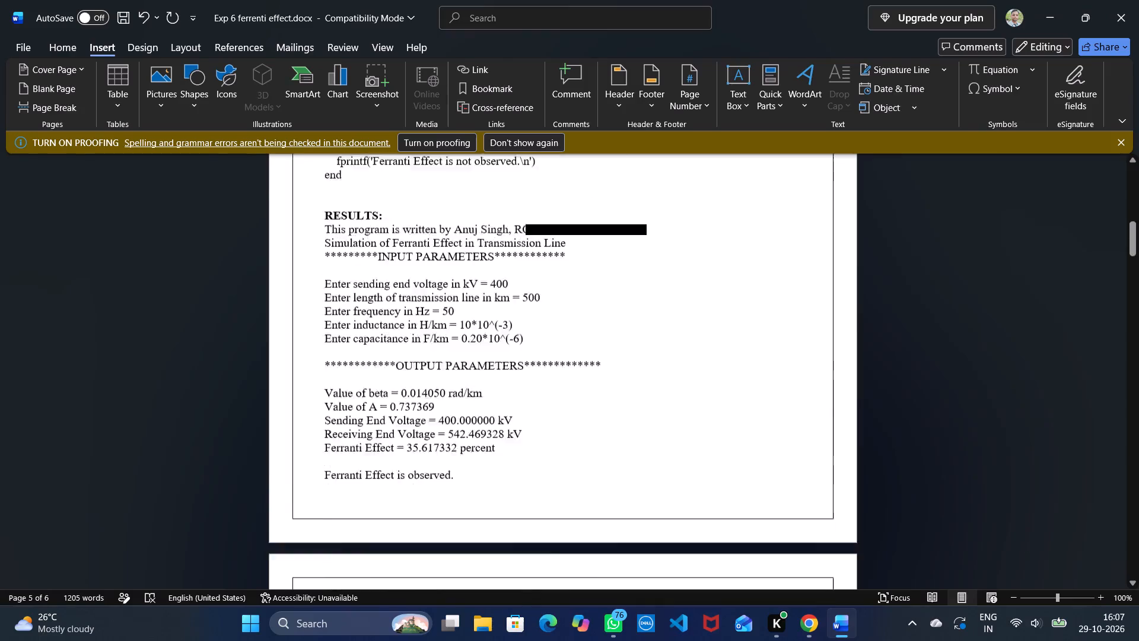
pyautogui.scroll(-7, 552, 324)
# Remove the trailing blank sixth page and the empty line after the underground cable grading results.
pyautogui.click(464, 342)
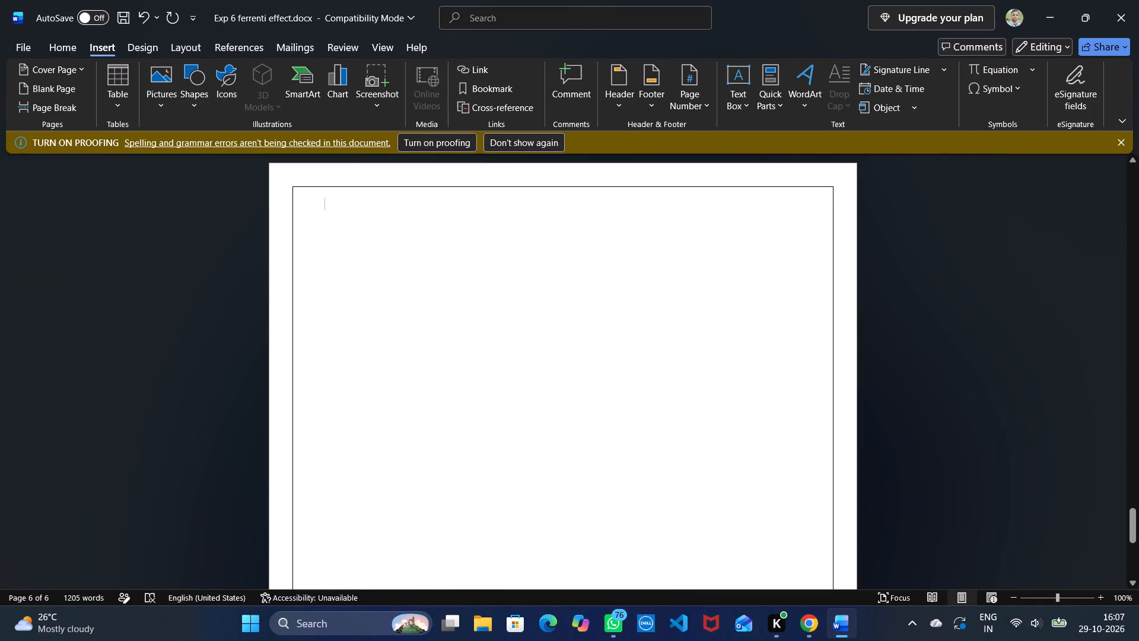
pyautogui.hotkey('ctrl', 'x')
pyautogui.press('BackSpace')
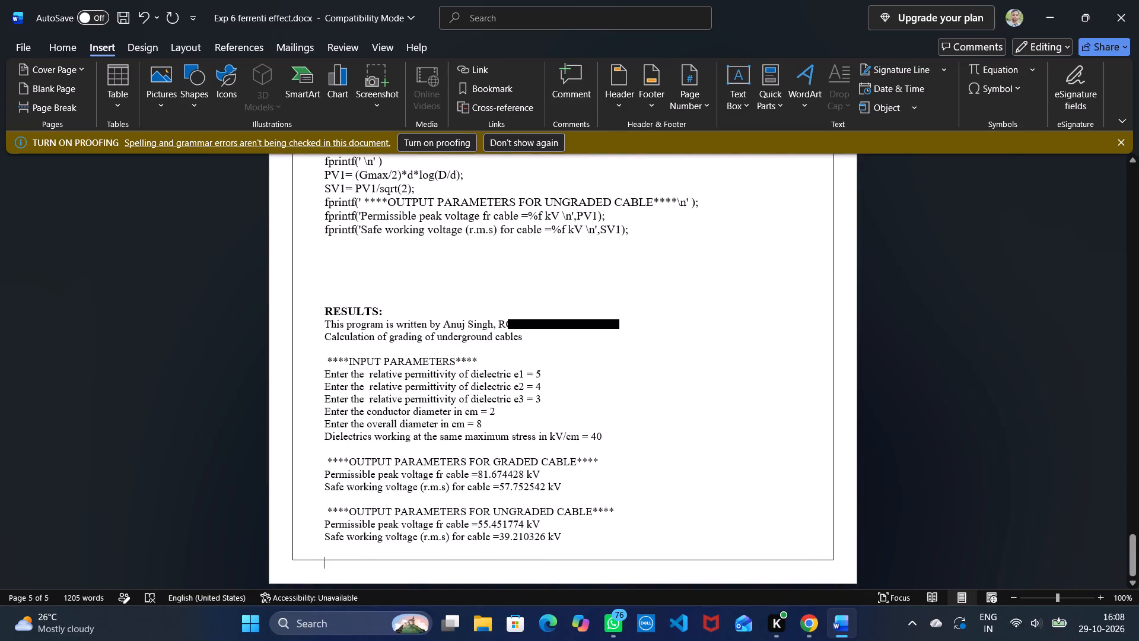
pyautogui.press('BackSpace')
# Check the combined document from the cable grading results up to the Ferranti effect program, examining the page layout and the ending.
pyautogui.scroll(-2, 609, 568)
pyautogui.scroll(3, 675, 399)
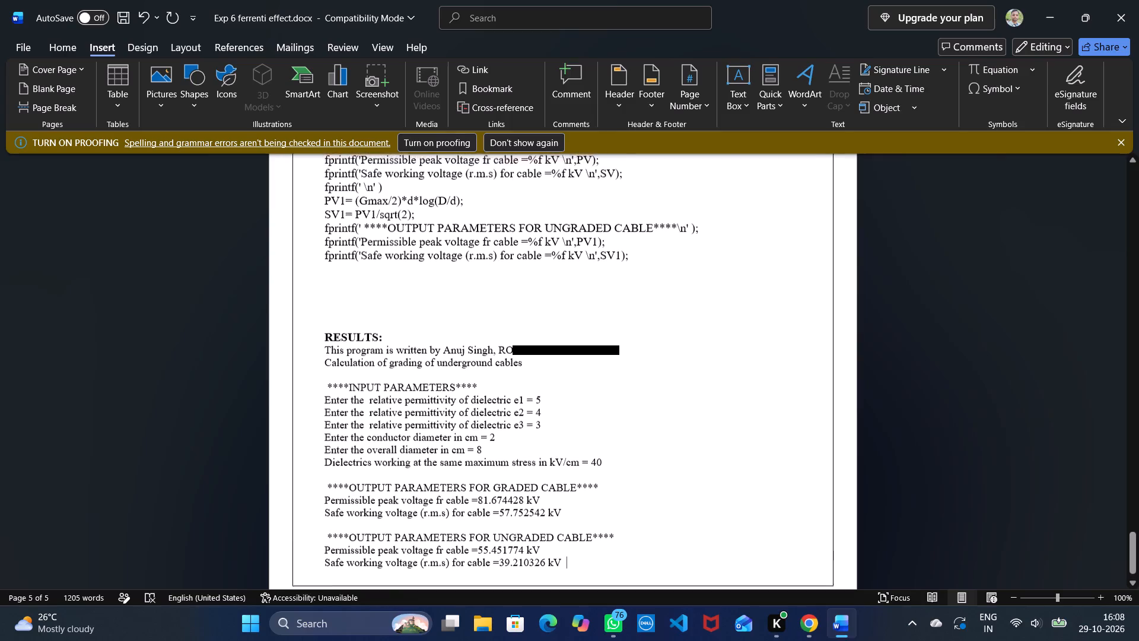
pyautogui.scroll(14, 675, 399)
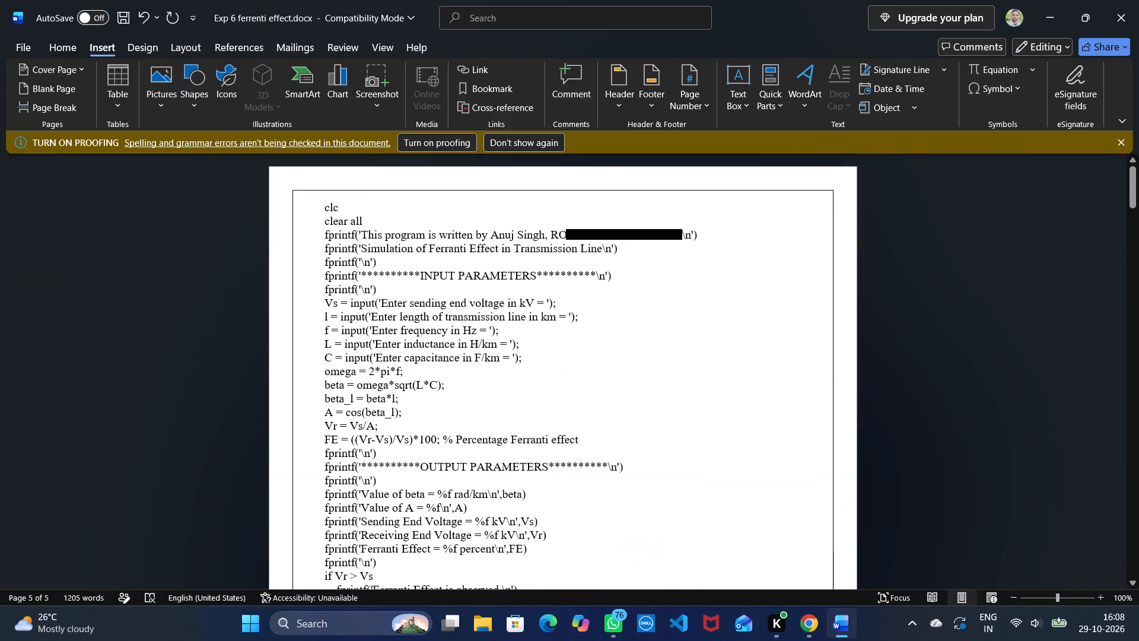
pyautogui.scroll(3, 675, 399)
pyautogui.scroll(-12, 675, 399)
pyautogui.scroll(-4, 611, 408)
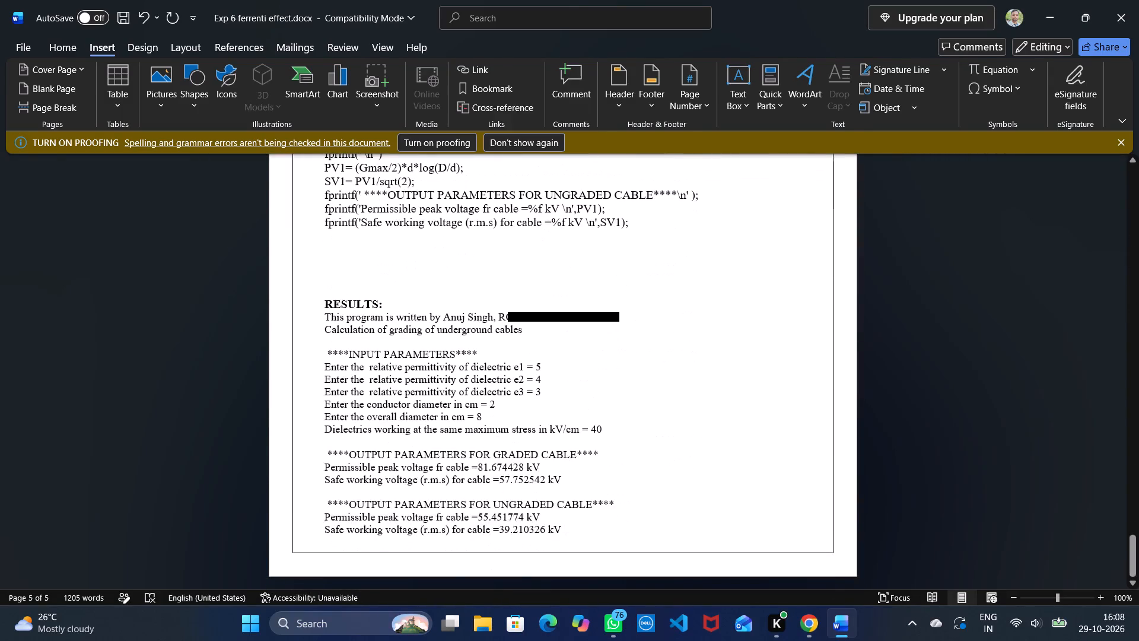
pyautogui.scroll(16, 611, 408)
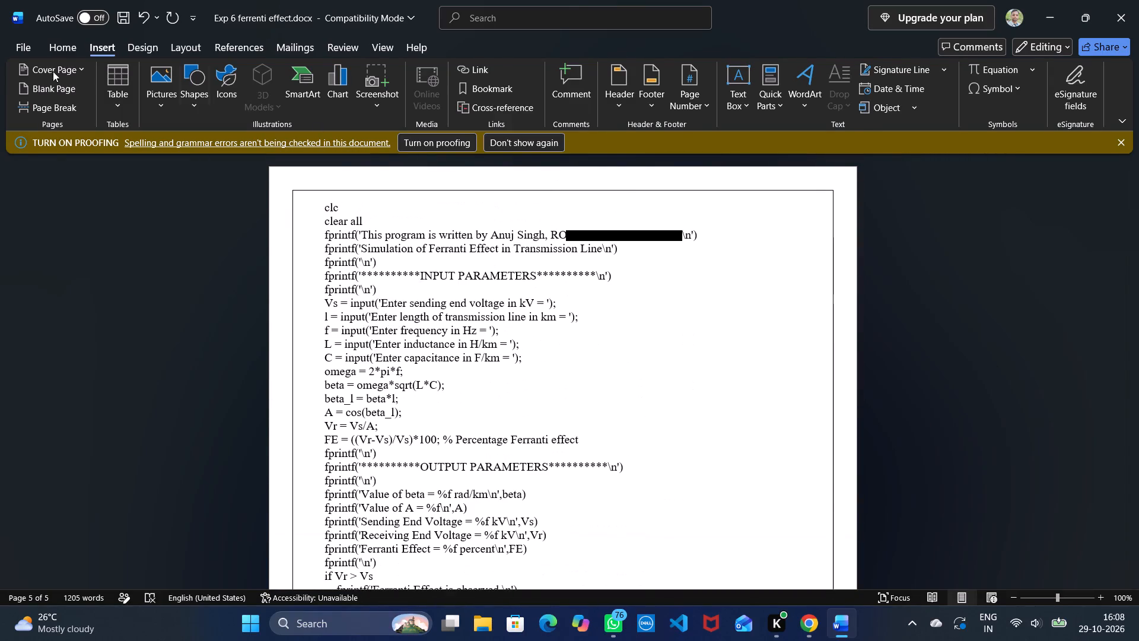
# Turn on AutoSave by uploading the document to the personal OneDrive.
pyautogui.click(84, 15)
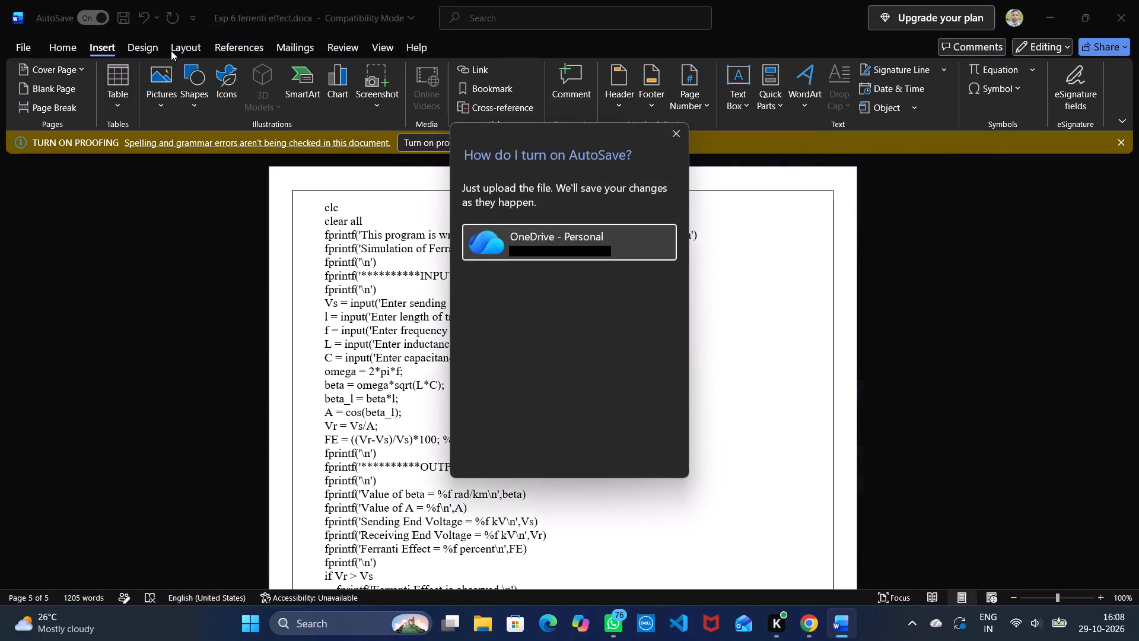
pyautogui.click(568, 251)
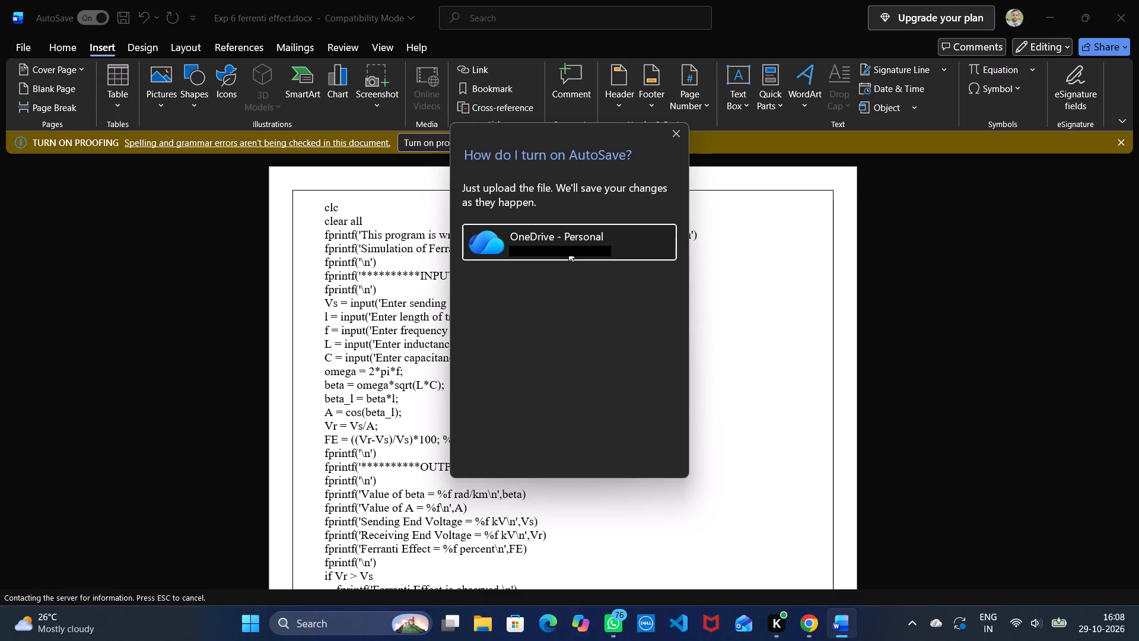
pyautogui.click(568, 242)
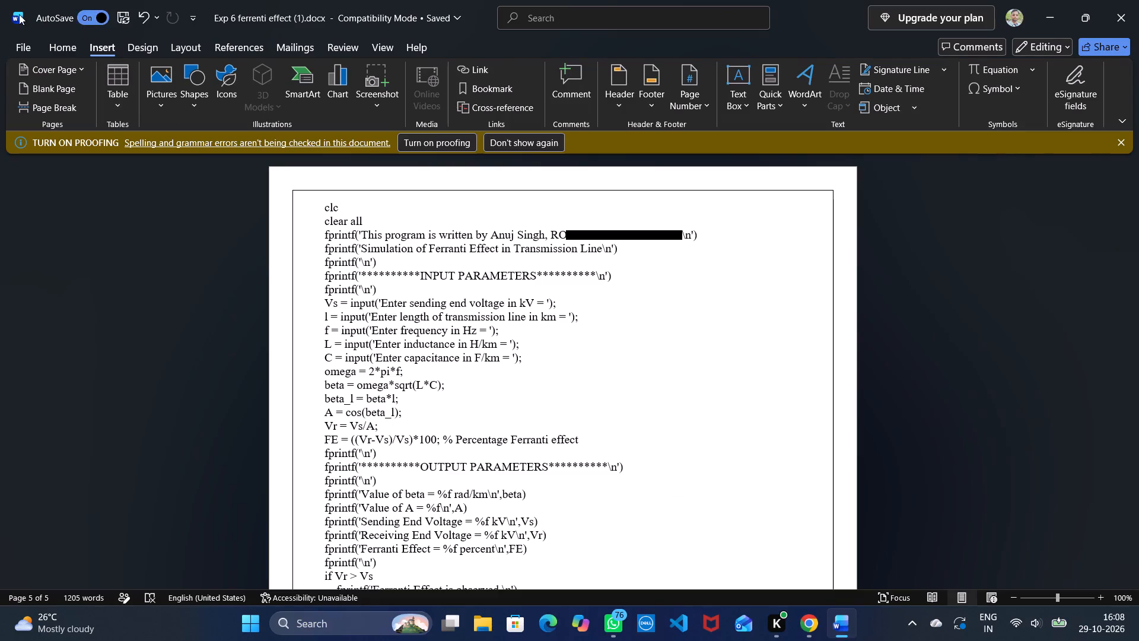
# Start saving a copy of the combined document, choosing the Desktop folder as its location.
pyautogui.click(22, 45)
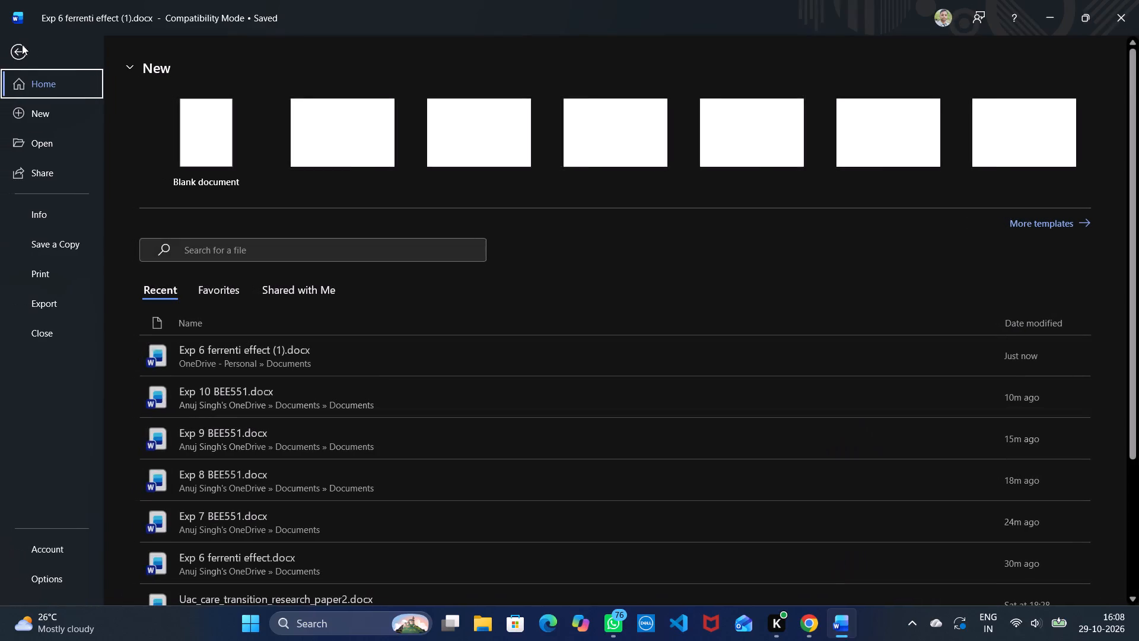
pyautogui.click(56, 240)
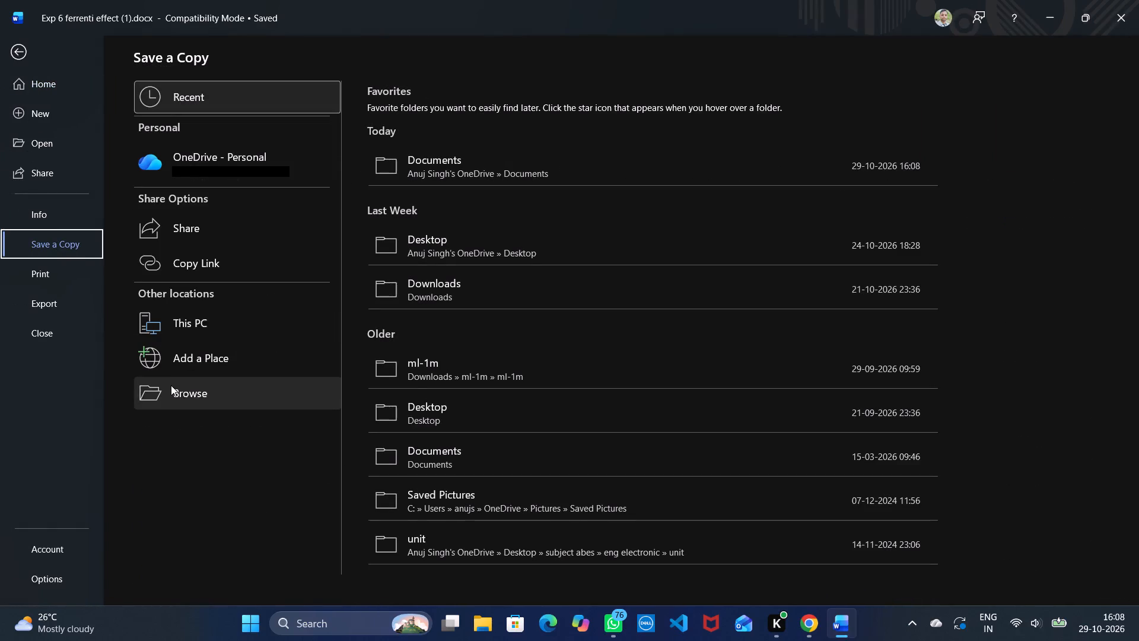
pyautogui.click(172, 387)
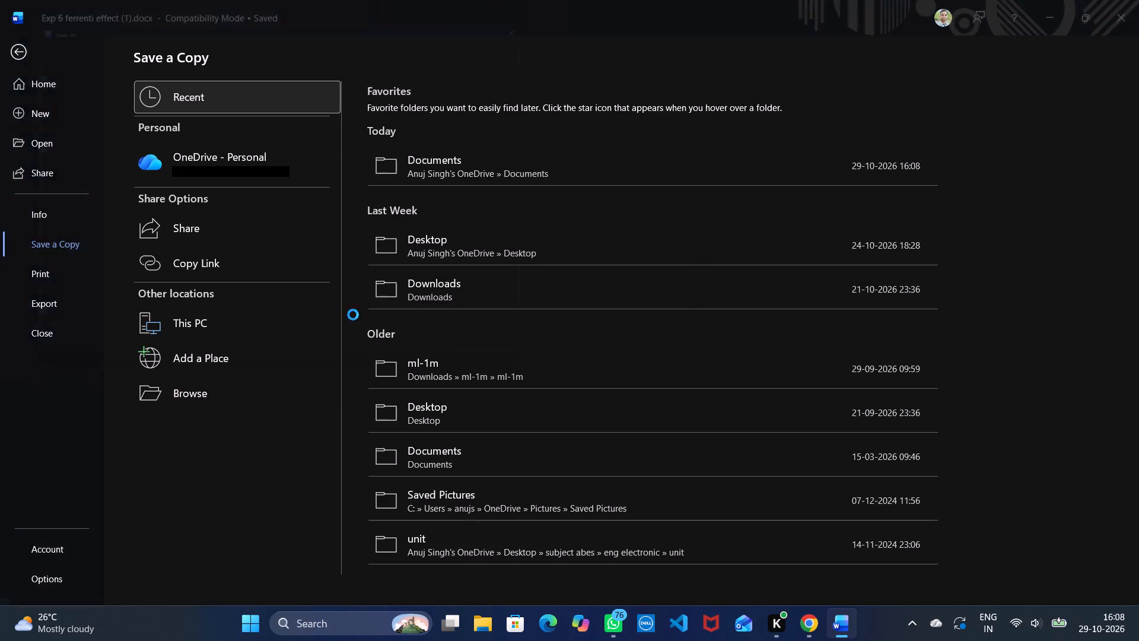
pyautogui.click(73, 144)
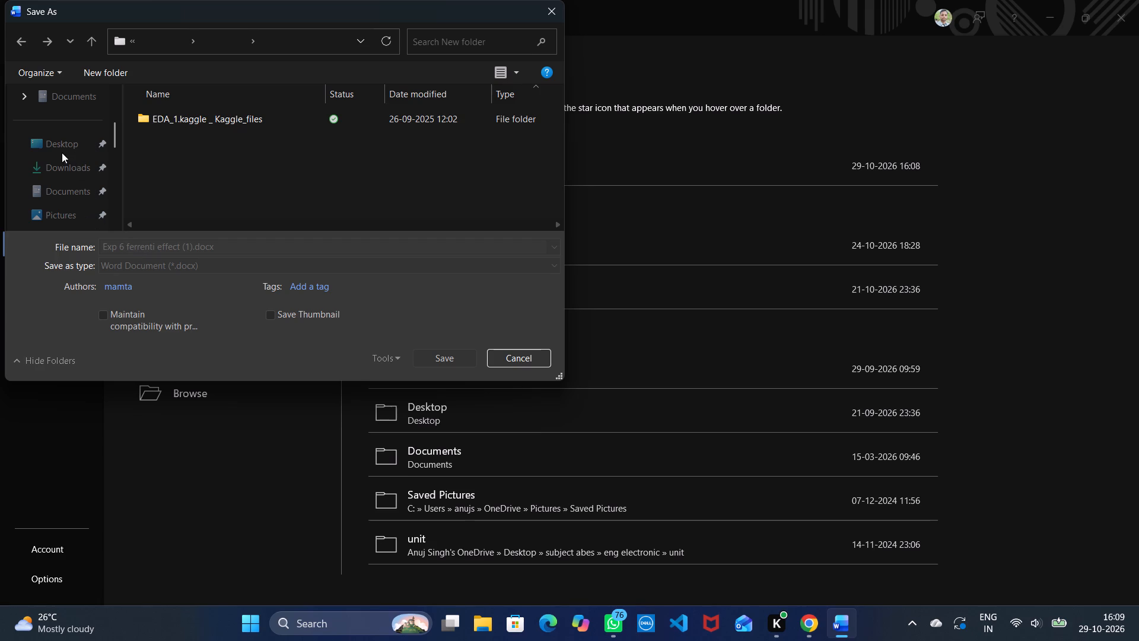
pyautogui.scroll(-1, 59, 126)
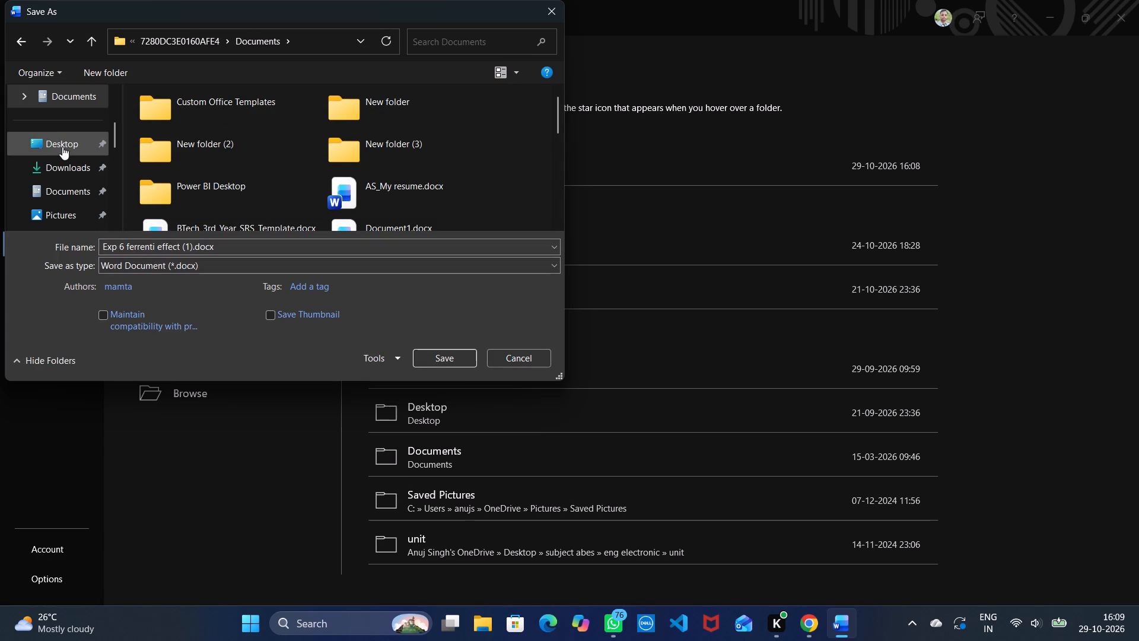
pyautogui.click(65, 147)
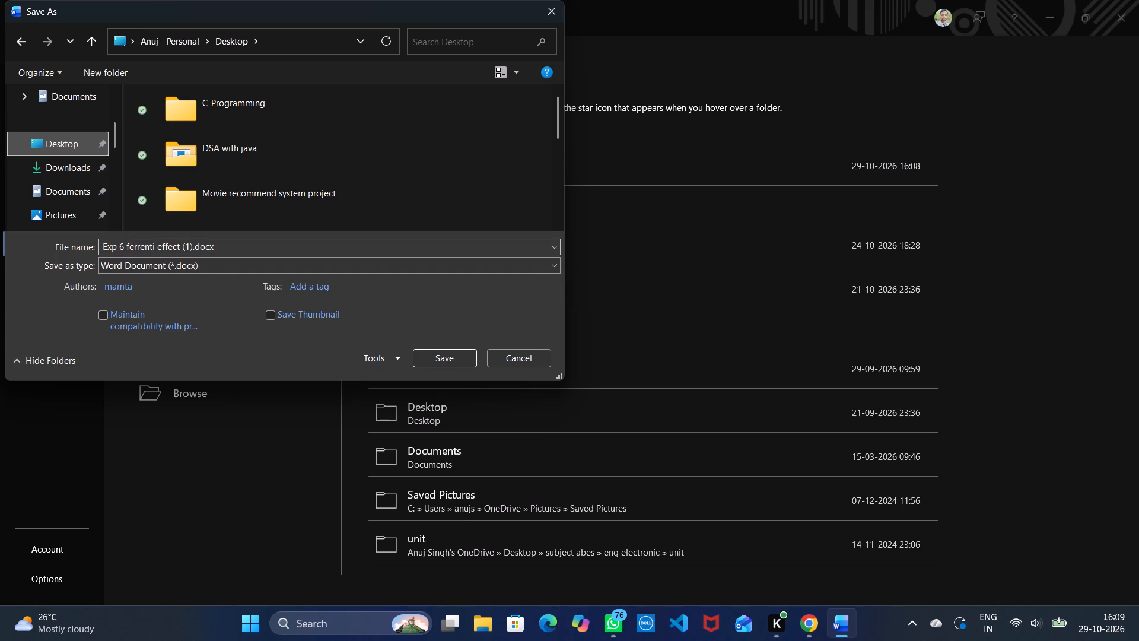
# Name the copy "power system lab file" and save it in PDF format.
pyautogui.click(191, 245)
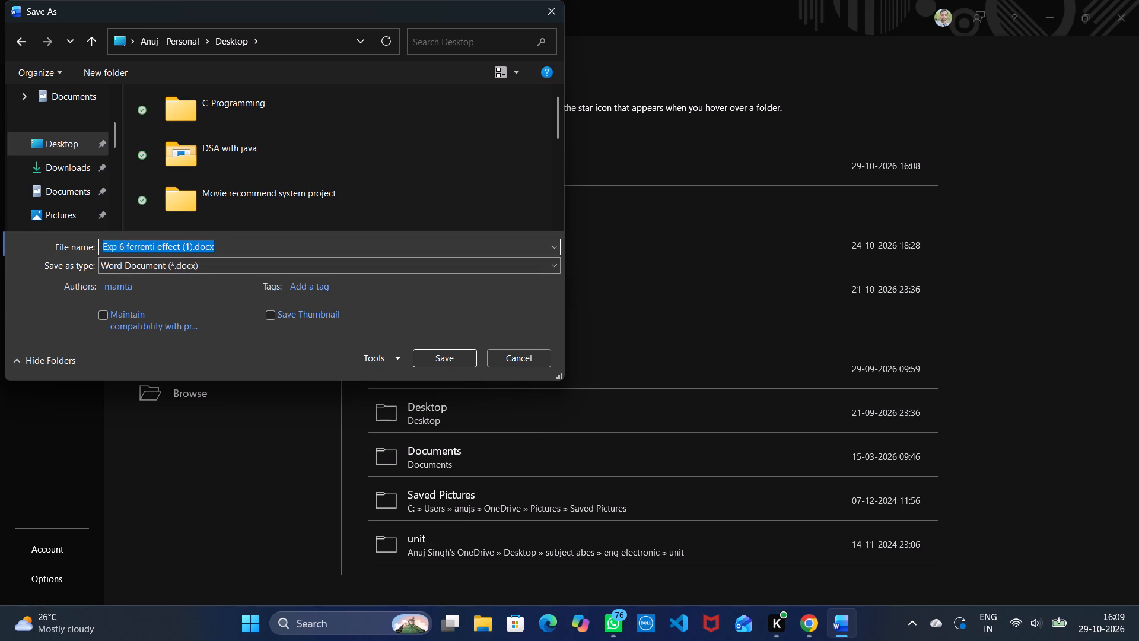
pyautogui.press('BackSpace')
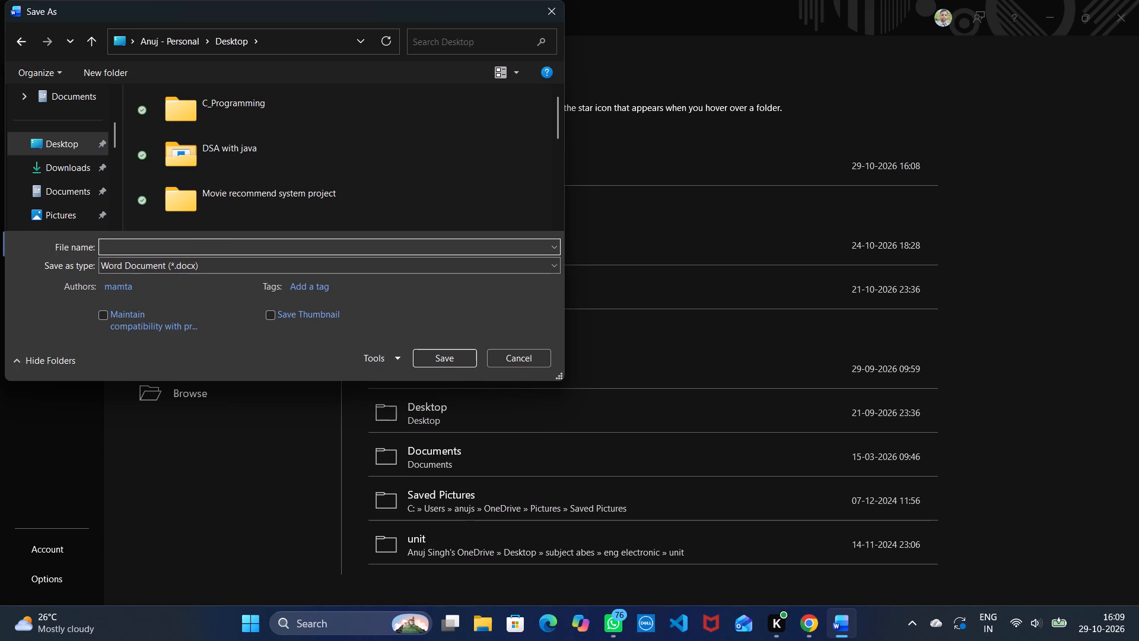
pyautogui.write('powe')
pyautogui.write('r syd')
pyautogui.press('BackSpace')
pyautogui.write('stem lab')
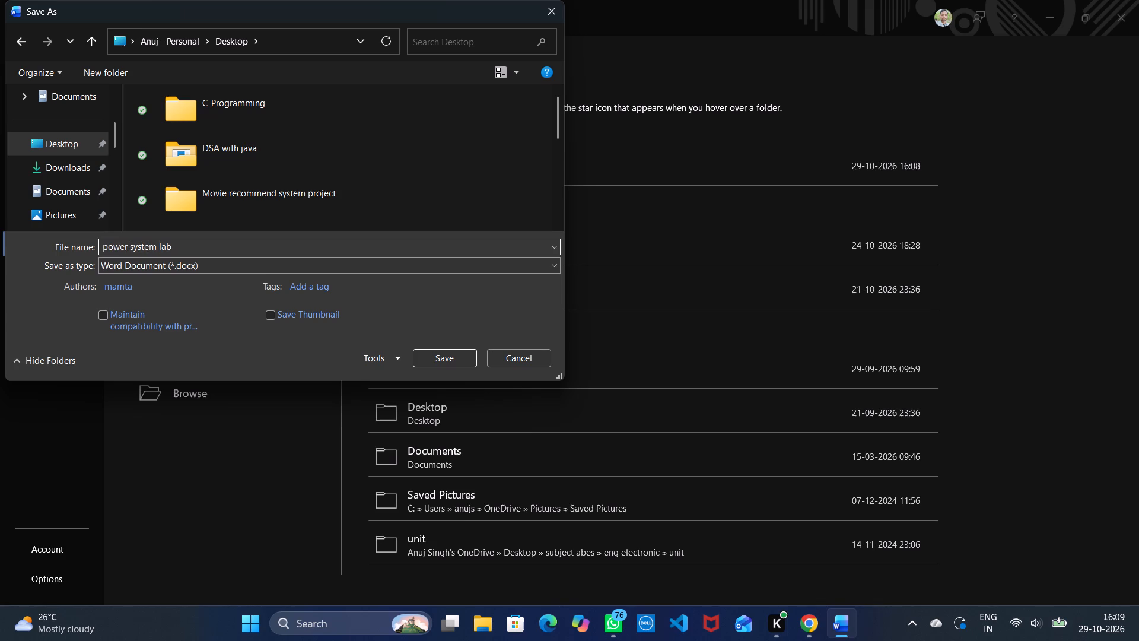
pyautogui.press('space')
pyautogui.write('file')
pyautogui.click(553, 264)
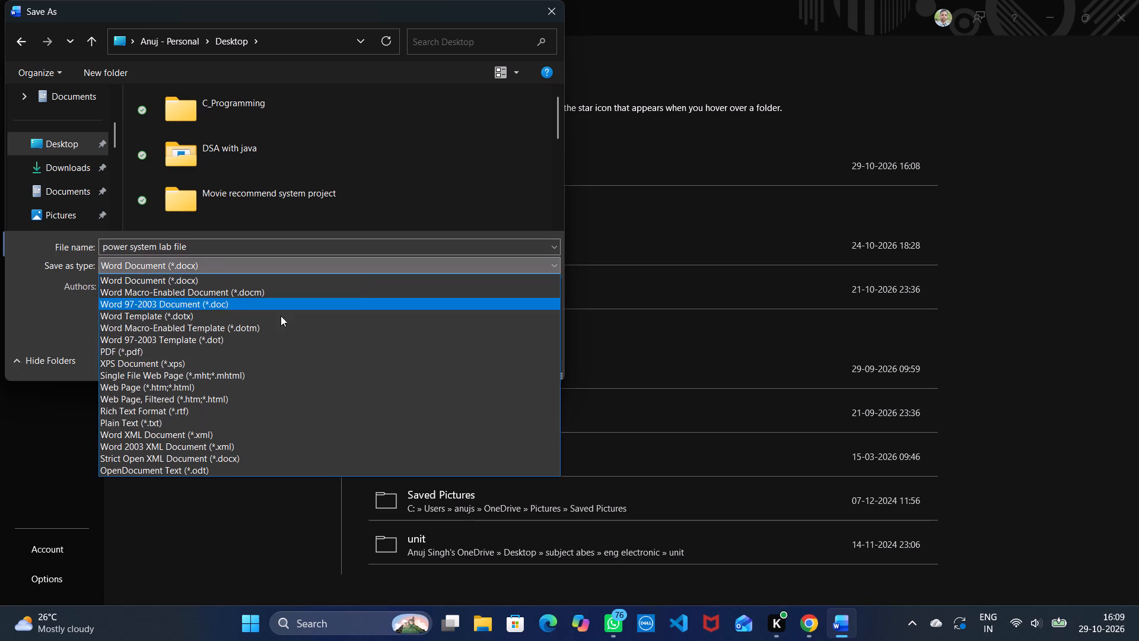
pyautogui.click(164, 346)
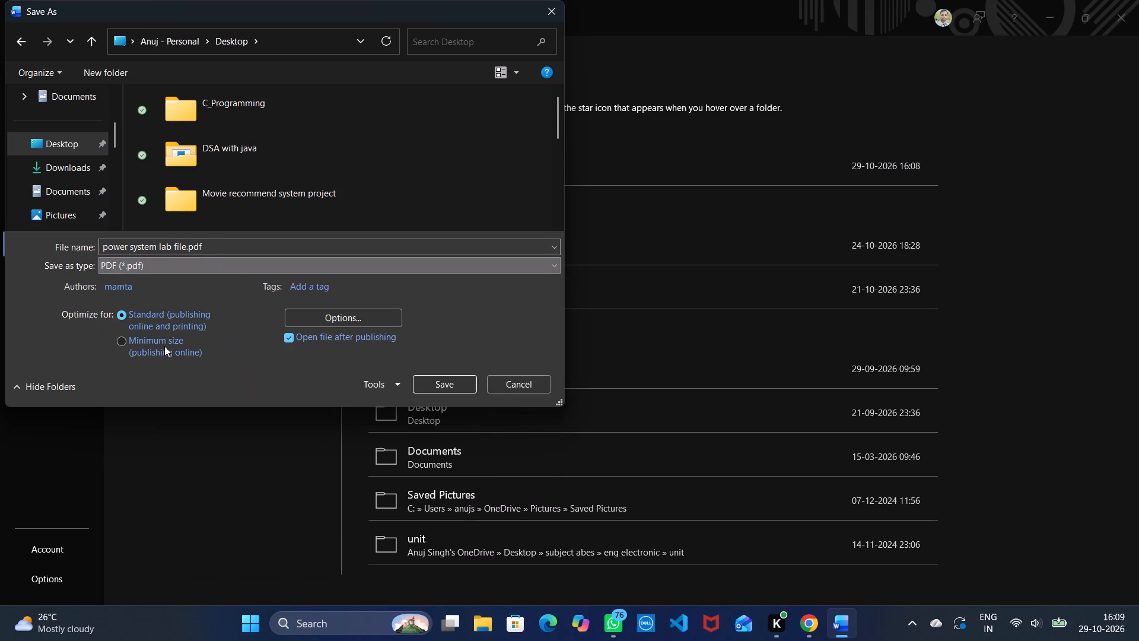
# Export the combined document as a PDF to the Desktop and check the published pages through to the cable grading results.
pyautogui.click(456, 378)
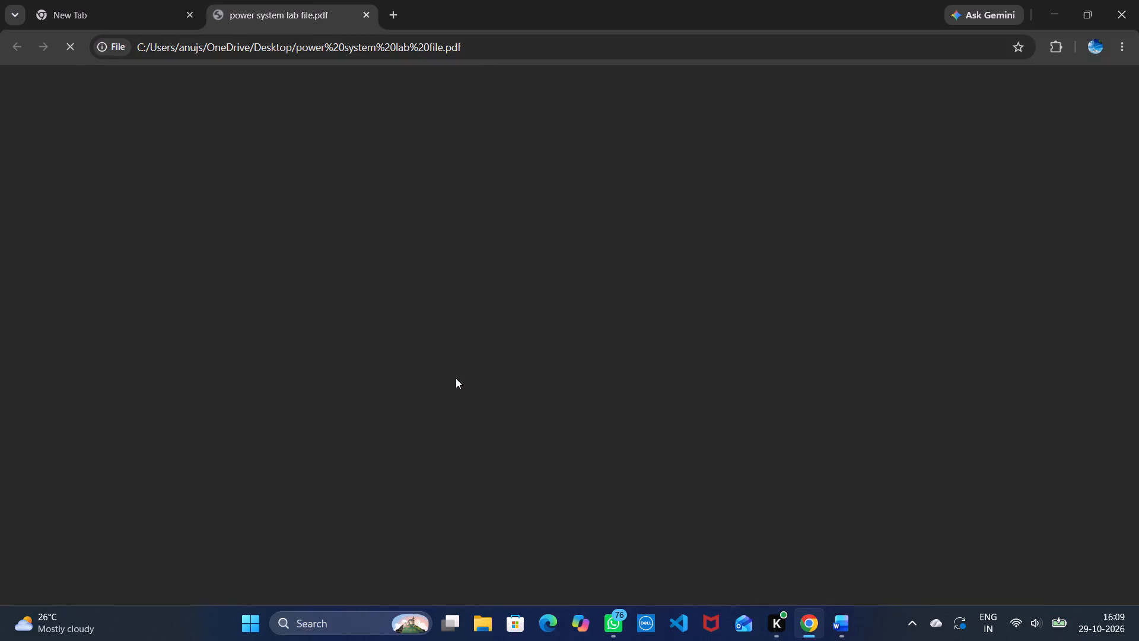
pyautogui.scroll(-5, 518, 410)
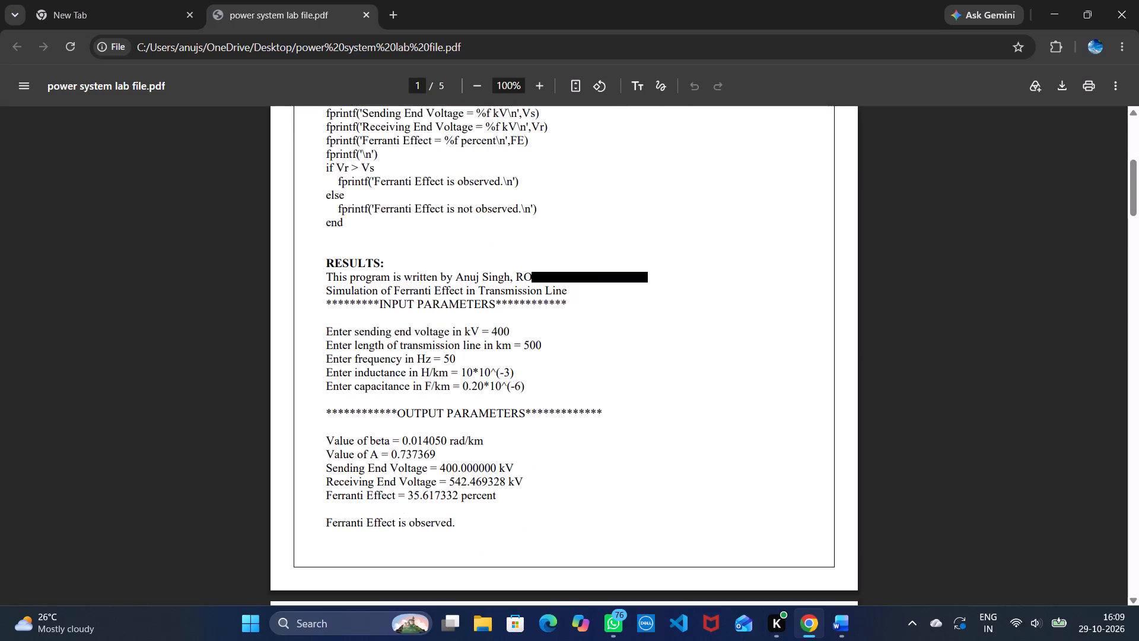
pyautogui.scroll(-14, 518, 410)
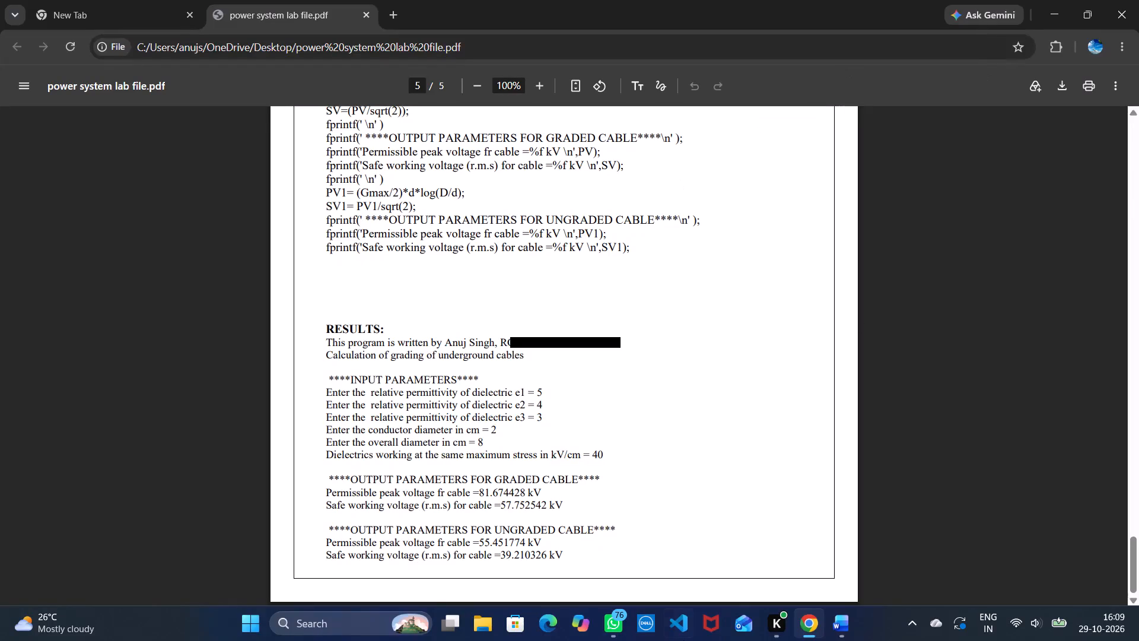
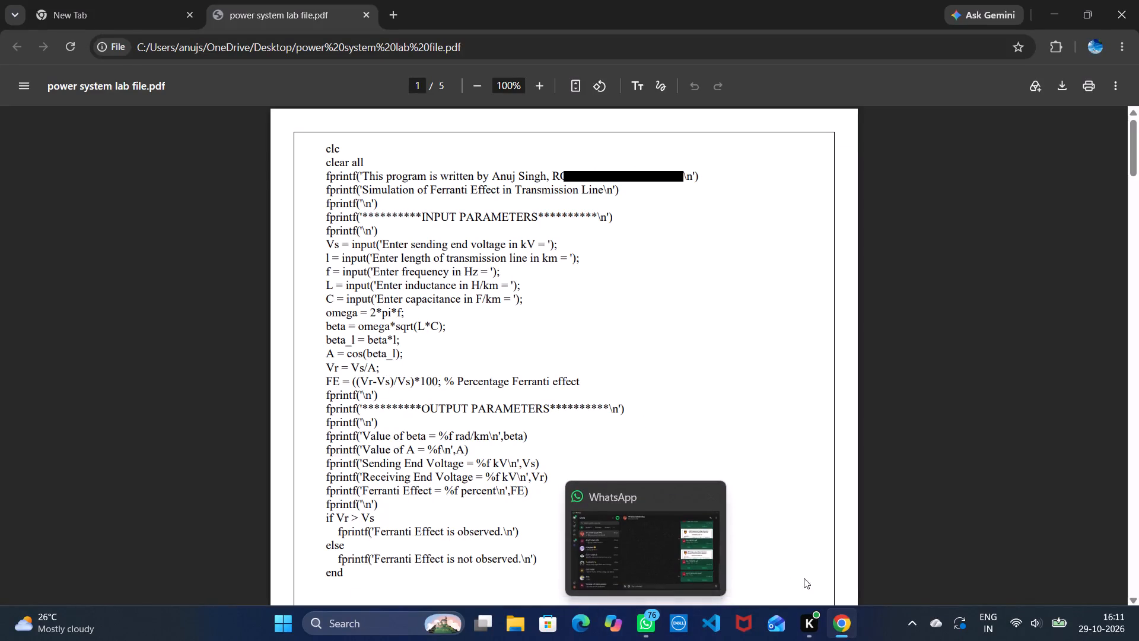
# Review the exported power system lab file PDF through to the cable grading results and back to the Ferranti effect program, checking every page's content and layout.
pyautogui.scroll(-10, 647, 474)
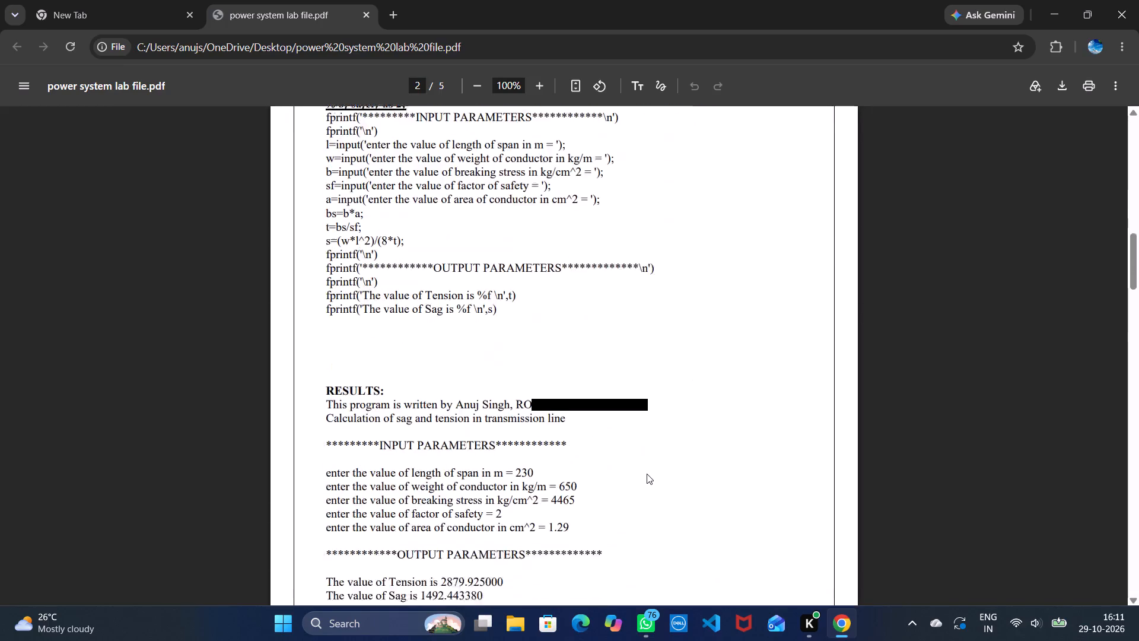
pyautogui.scroll(-6, 647, 474)
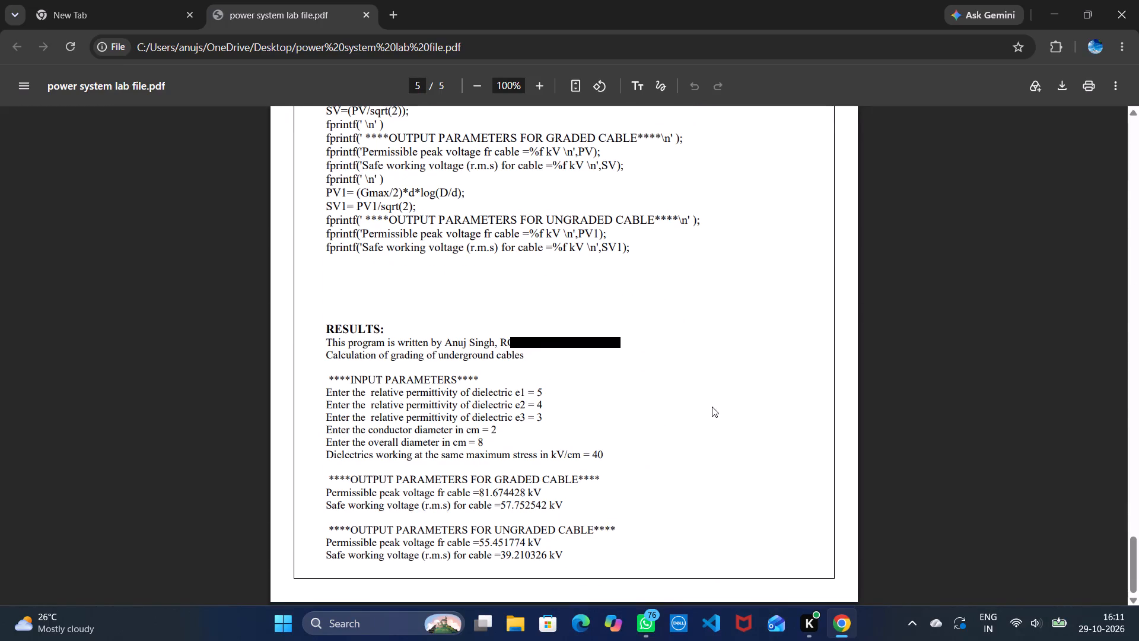
pyautogui.scroll(4, 709, 415)
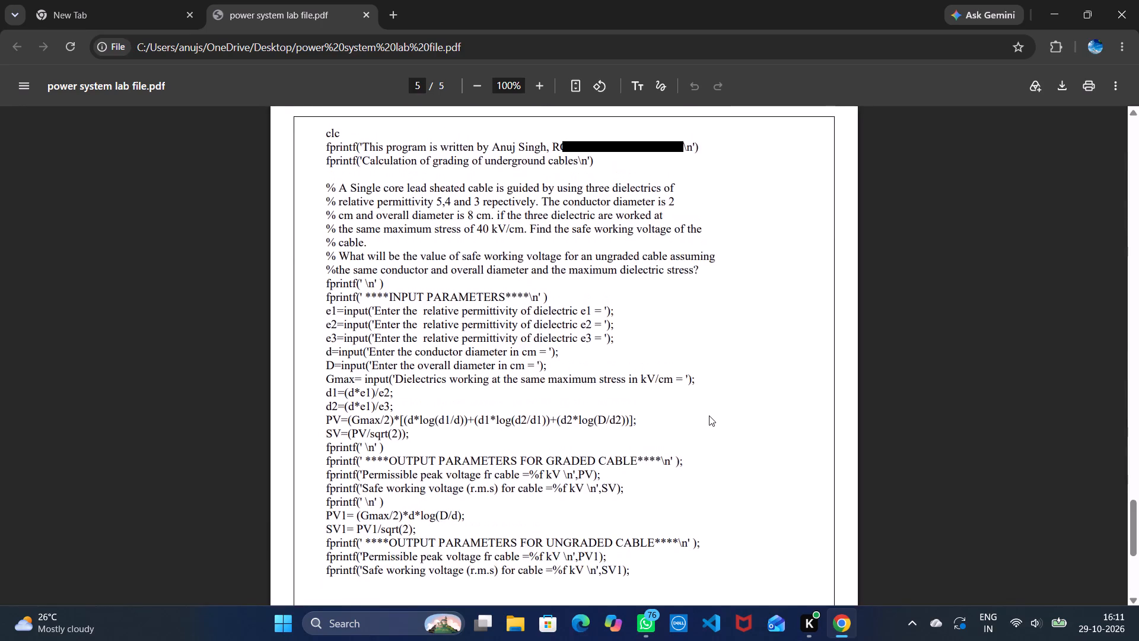
pyautogui.scroll(4, 709, 415)
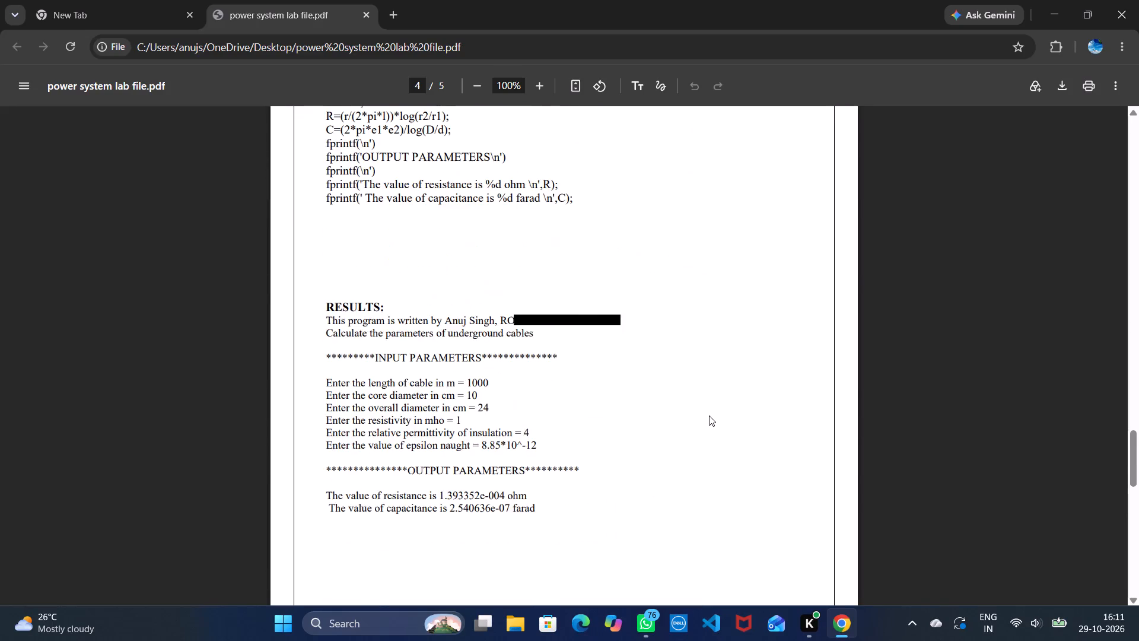
pyautogui.scroll(4, 709, 415)
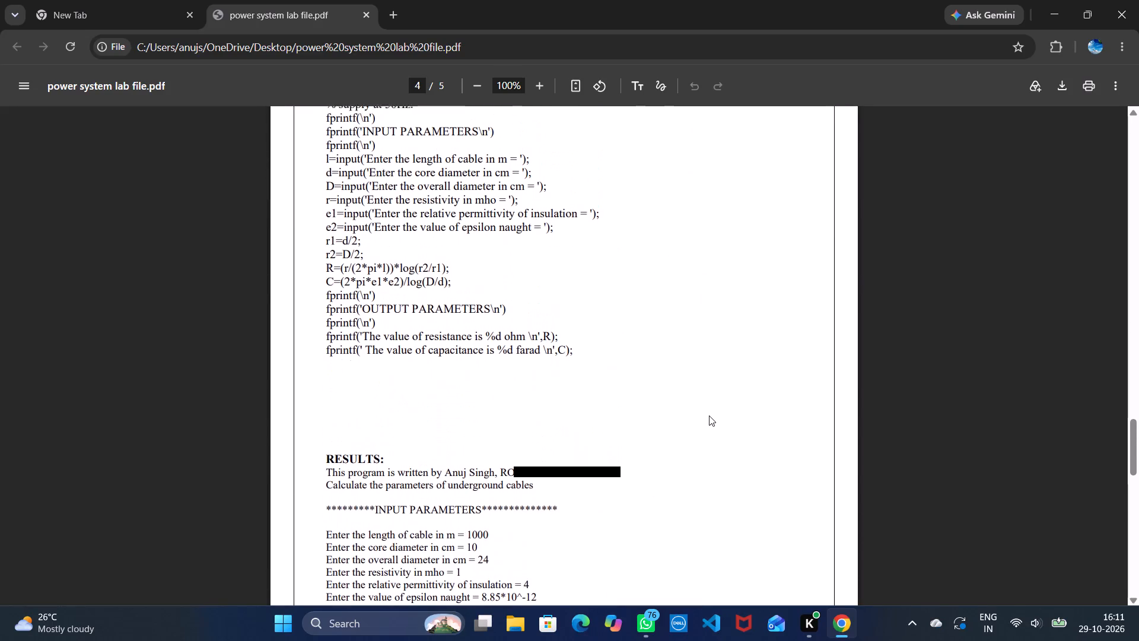
pyautogui.scroll(7, 709, 415)
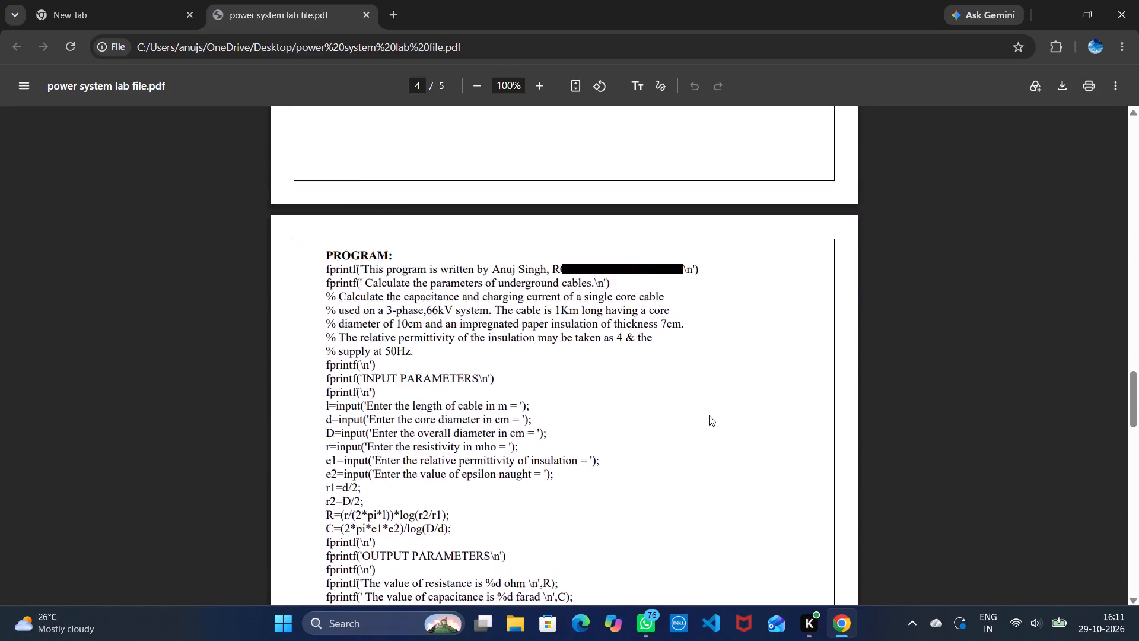
pyautogui.scroll(2, 709, 415)
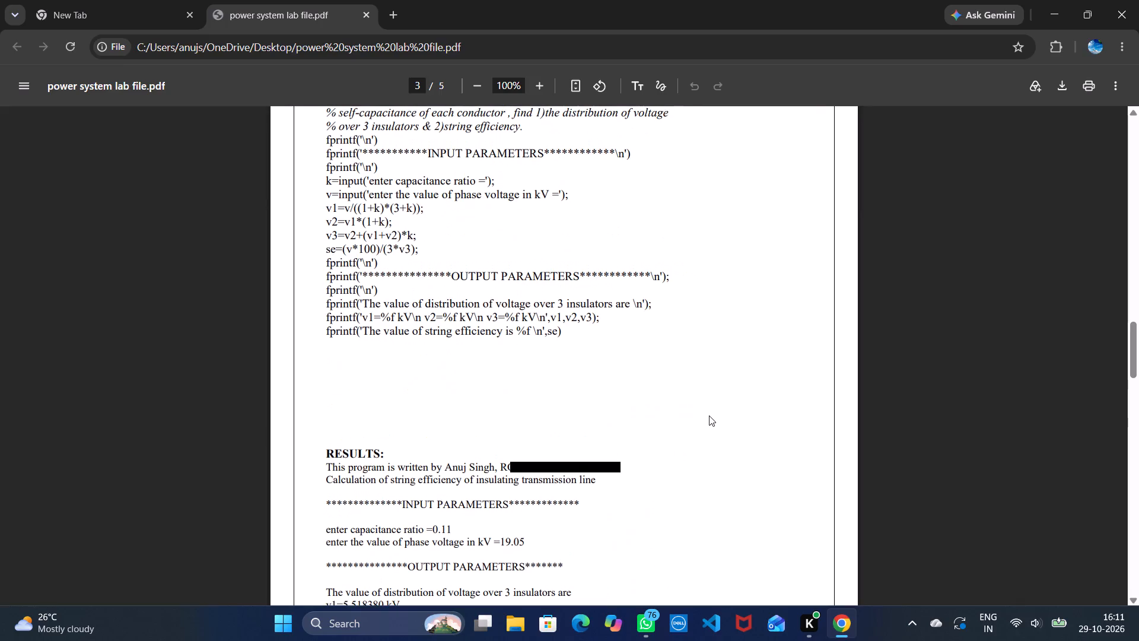
pyautogui.scroll(4, 709, 415)
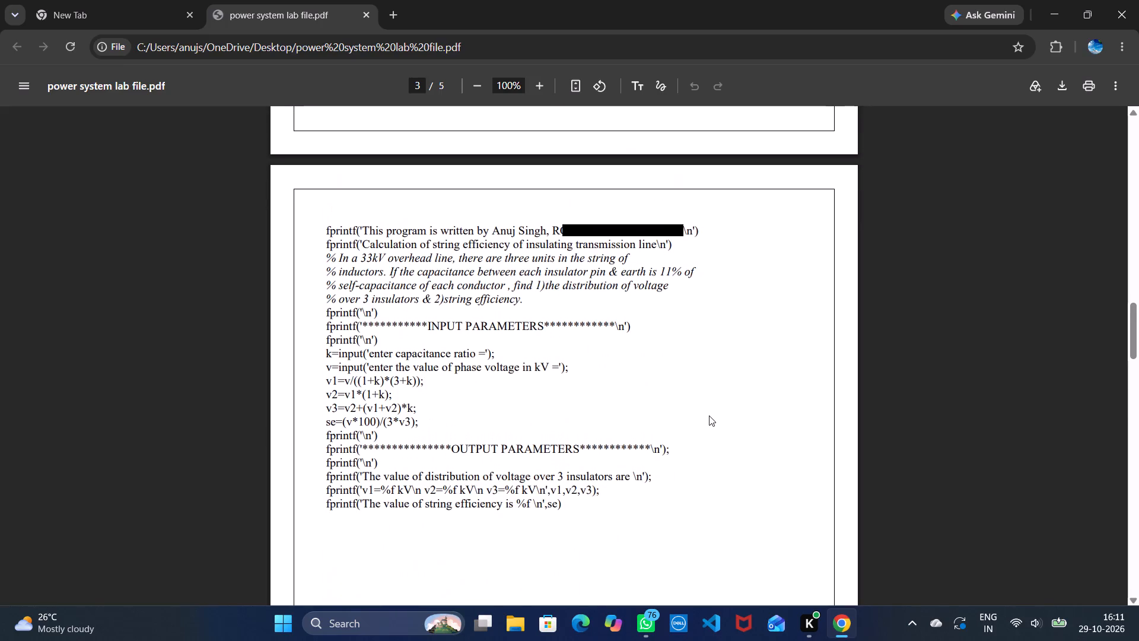
pyautogui.scroll(5, 709, 415)
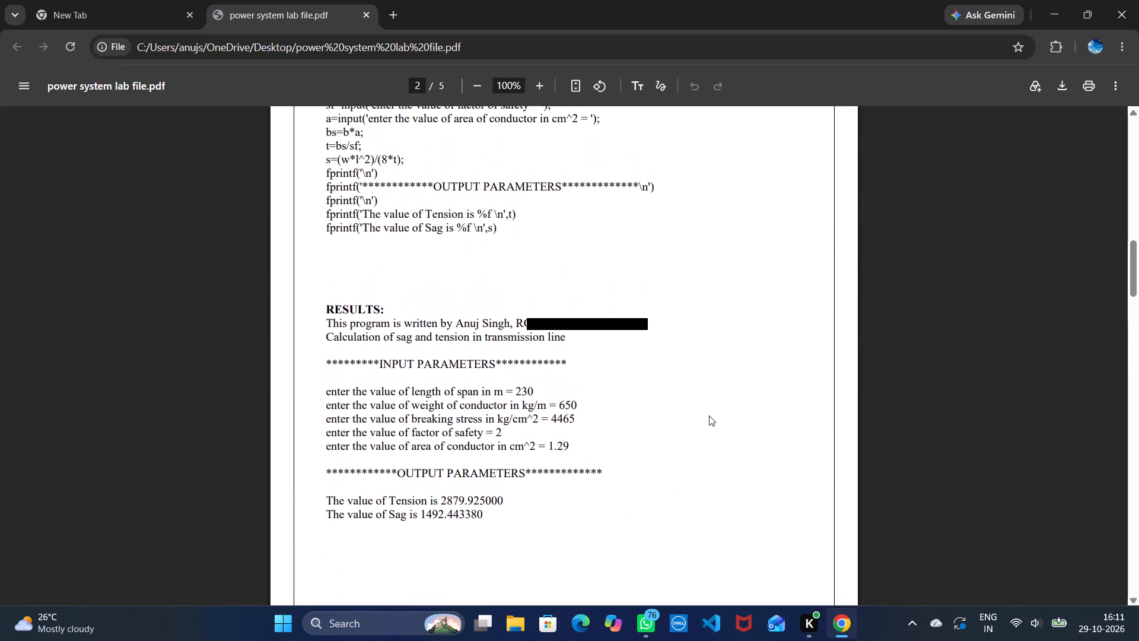
pyautogui.scroll(13, 709, 415)
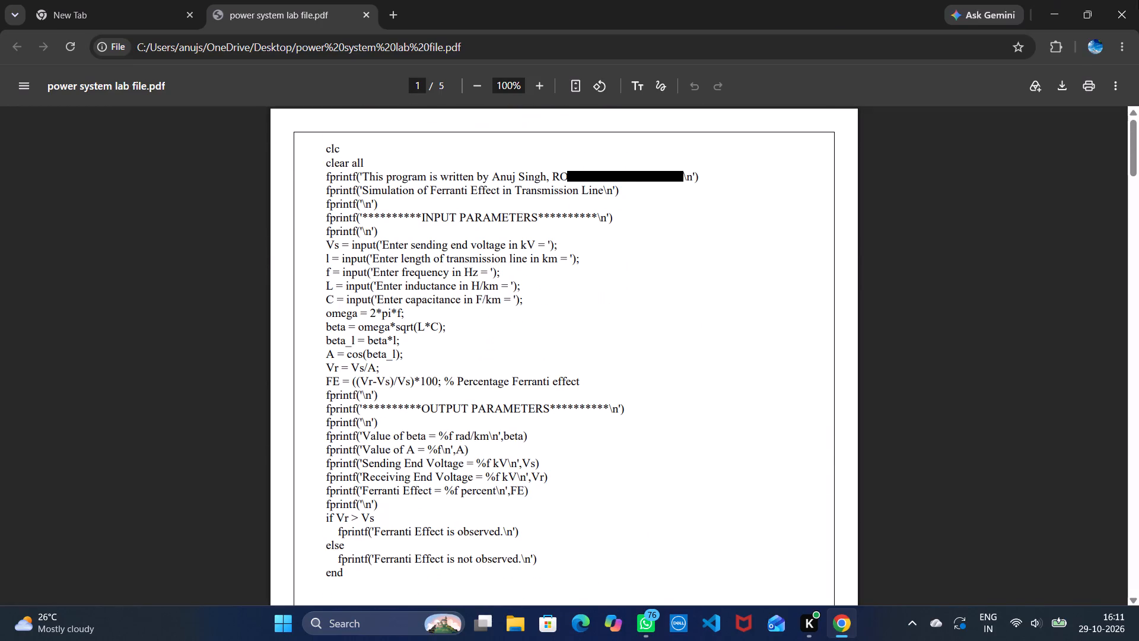